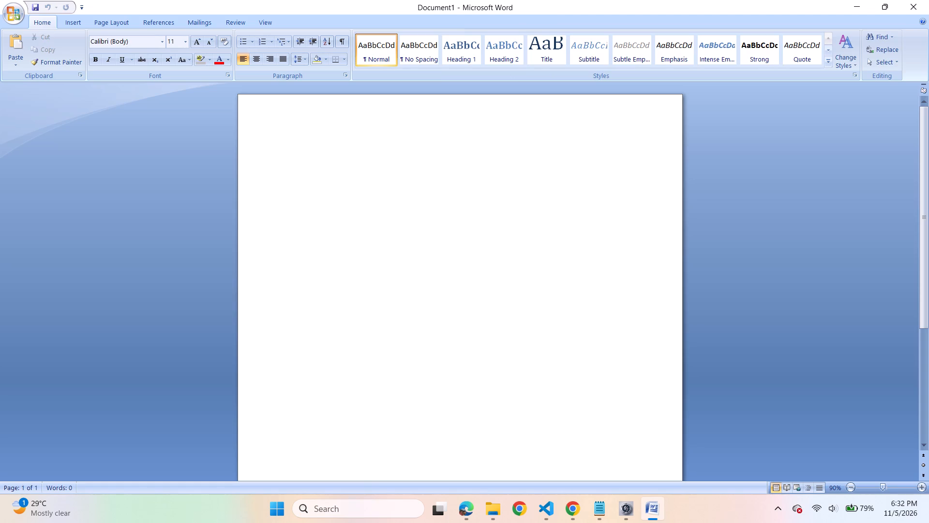
# Paste the copied AI verification officer and Auditor menu outline into the blank document.
pyautogui.hotkey('ctrl', 'v')
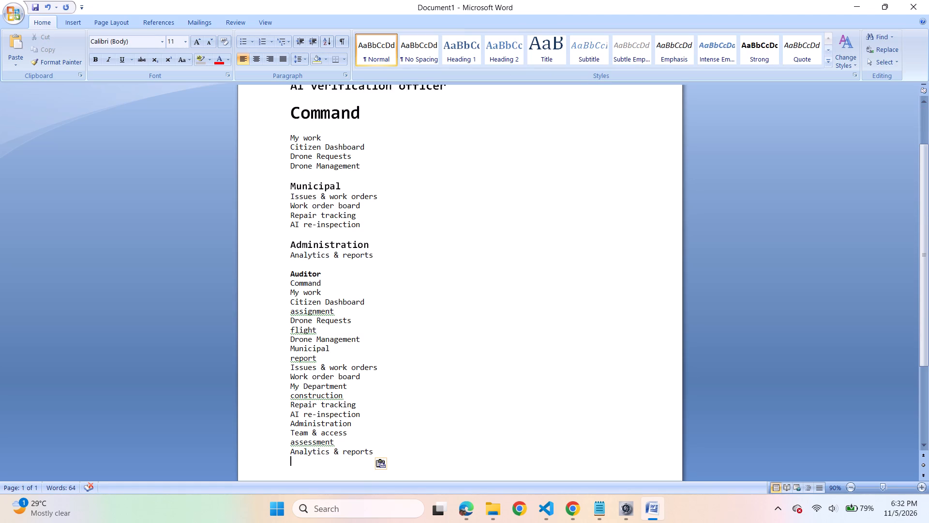
# Set the font size of the Command heading under AI verification officer to 16.
pyautogui.scroll(3, 376, 280)
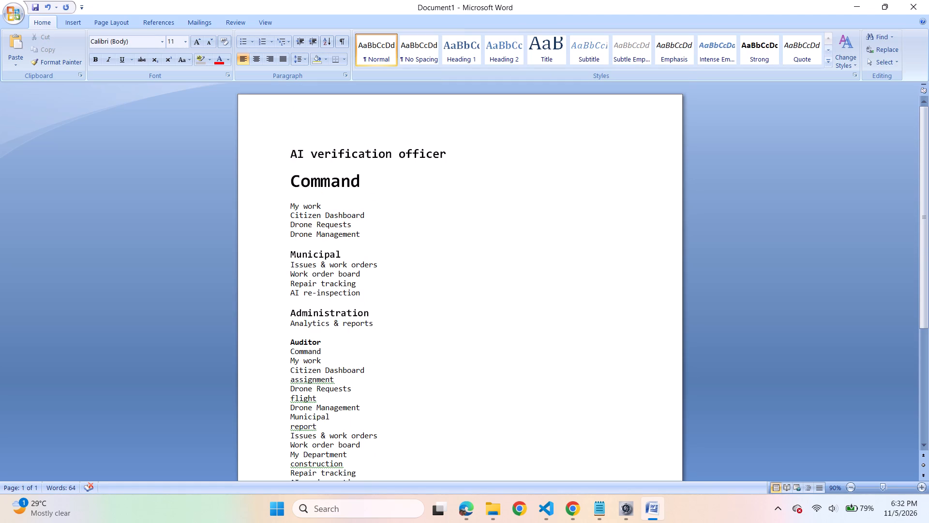
pyautogui.click(281, 181)
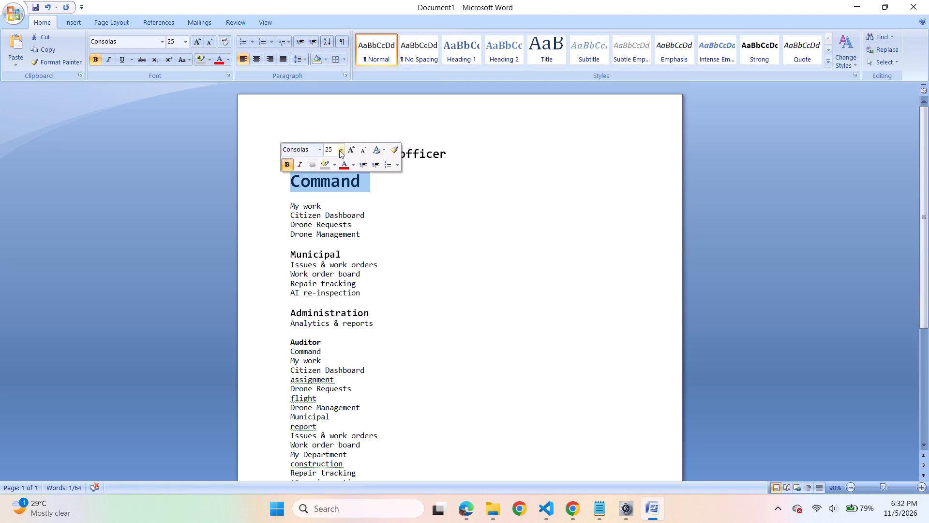
pyautogui.click(341, 151)
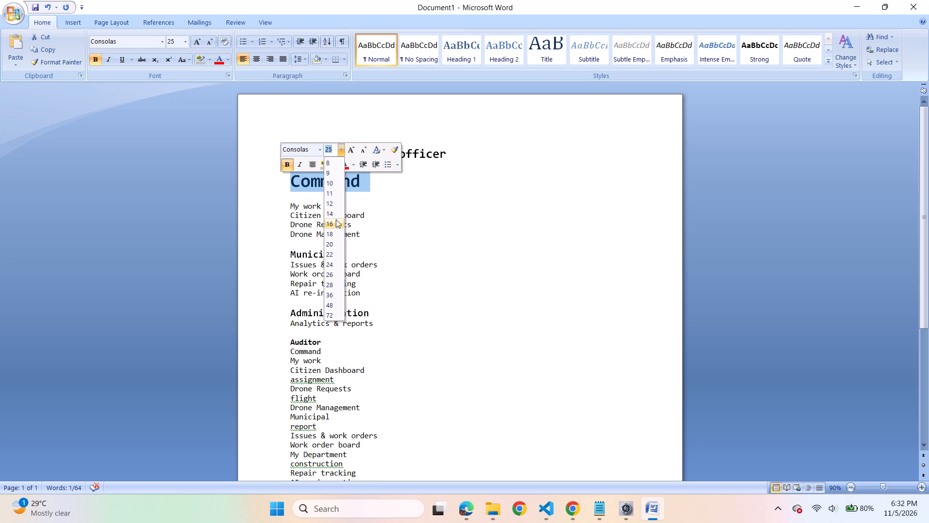
pyautogui.click(336, 219)
pyautogui.click(426, 209)
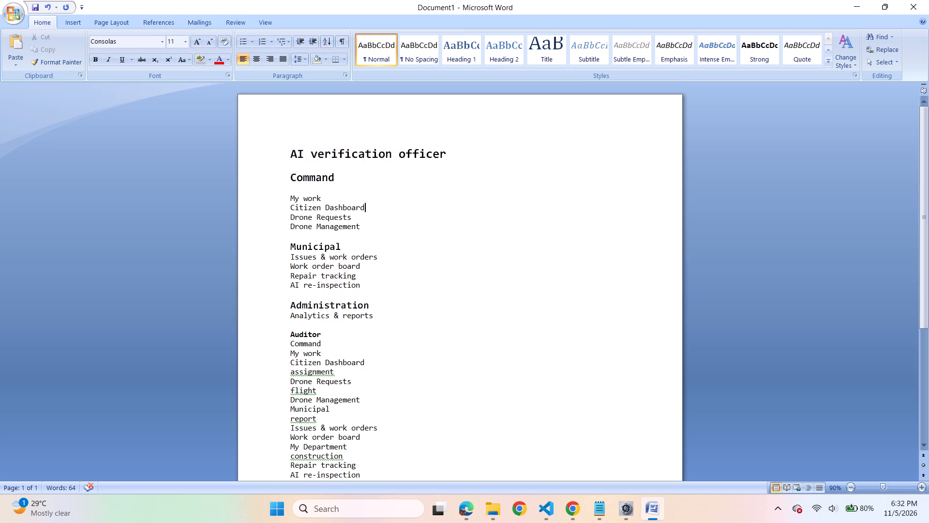
# Check the AI verification officer title's font size and set the Auditor heading to size 17.
pyautogui.scroll(-1, 437, 289)
pyautogui.scroll(1, 437, 289)
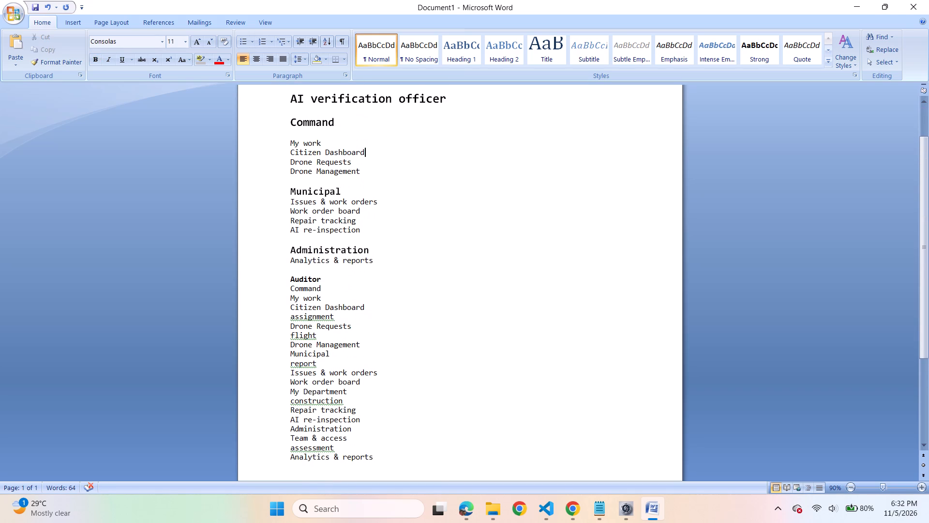
pyautogui.moveTo(290, 279); pyautogui.dragTo(332, 278)
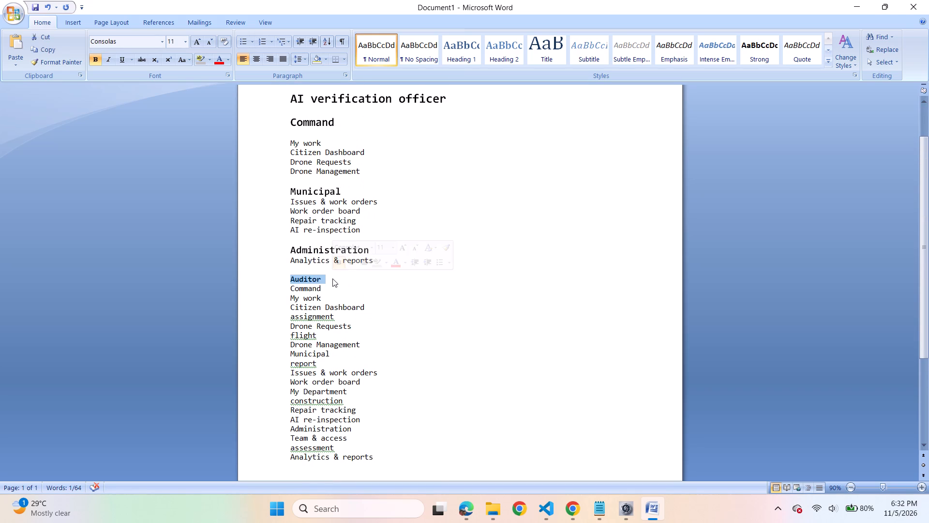
pyautogui.click(365, 104)
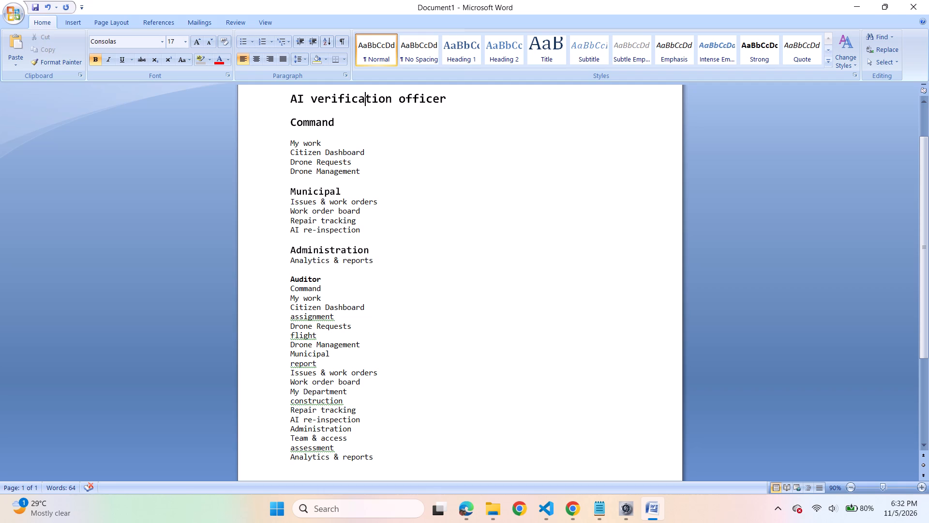
pyautogui.doubleClick(357, 97)
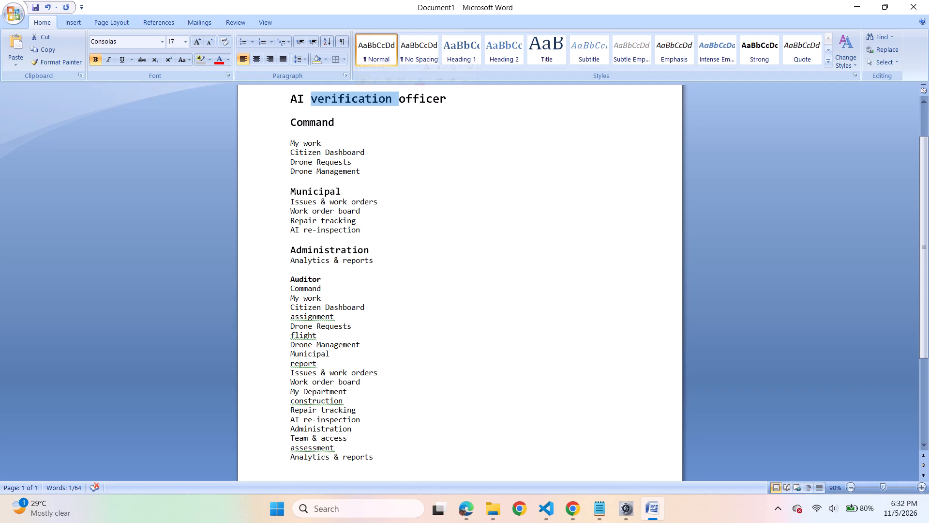
pyautogui.scroll(1, 376, 99)
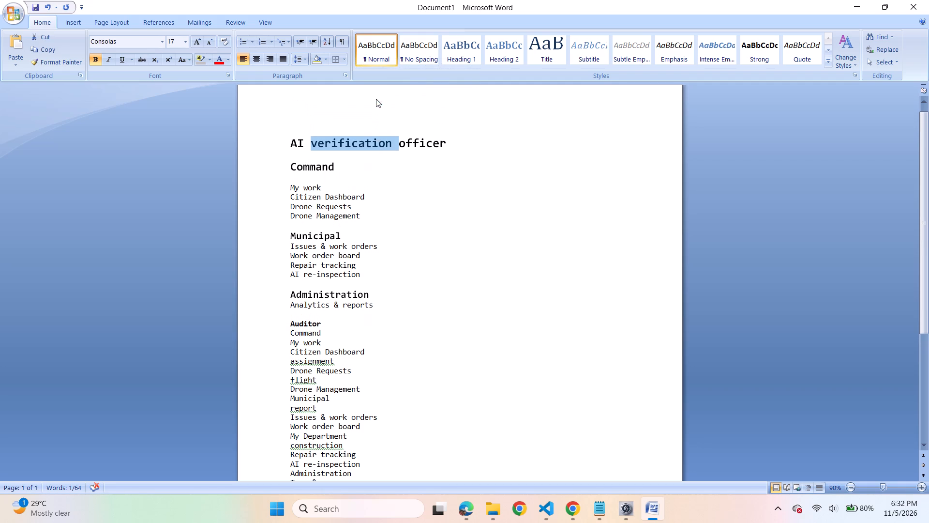
pyautogui.doubleClick(358, 141)
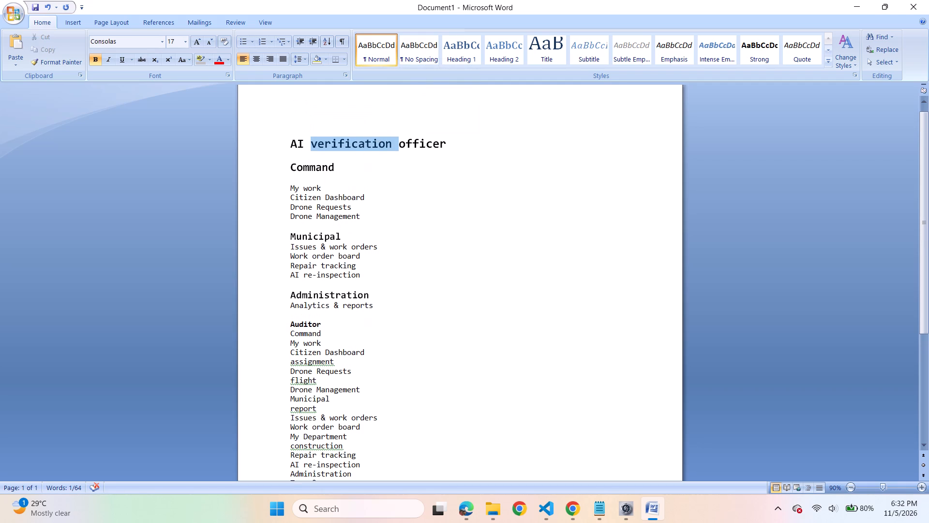
pyautogui.doubleClick(309, 323)
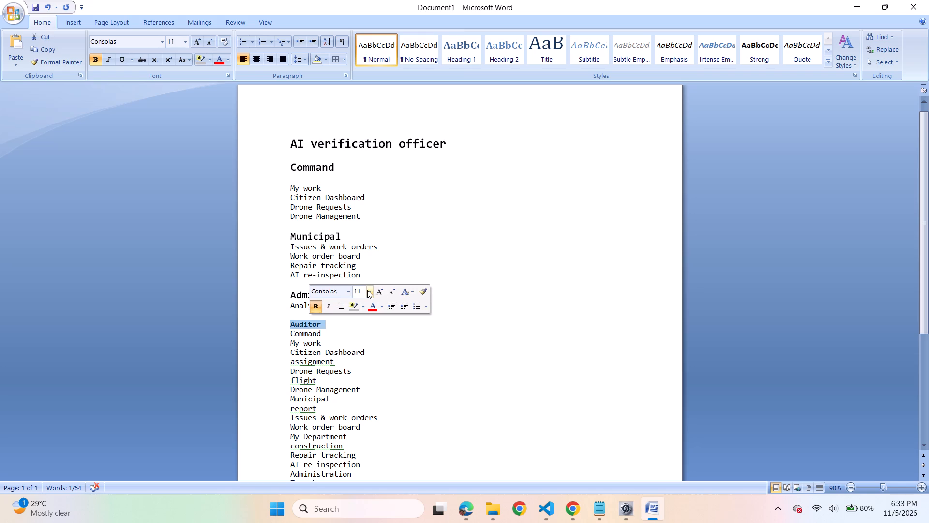
pyautogui.click(367, 290)
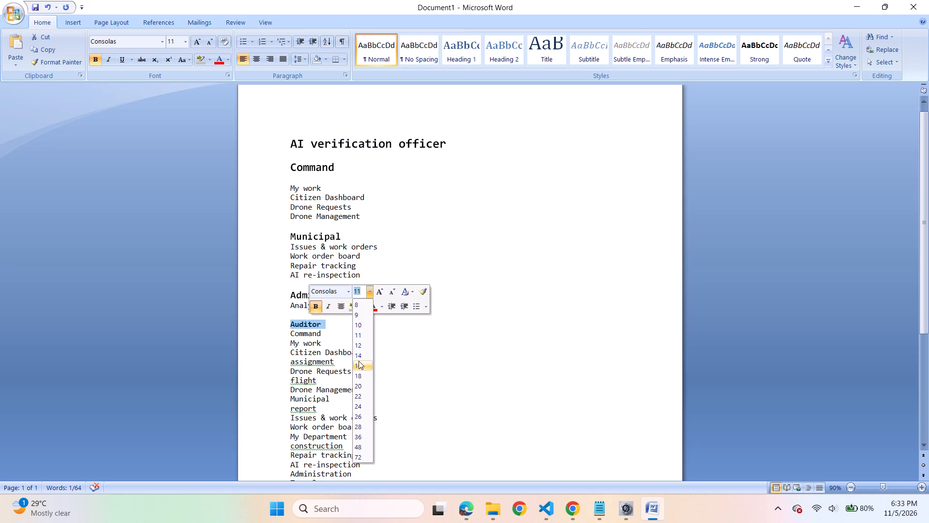
pyautogui.click(359, 361)
pyautogui.click(362, 293)
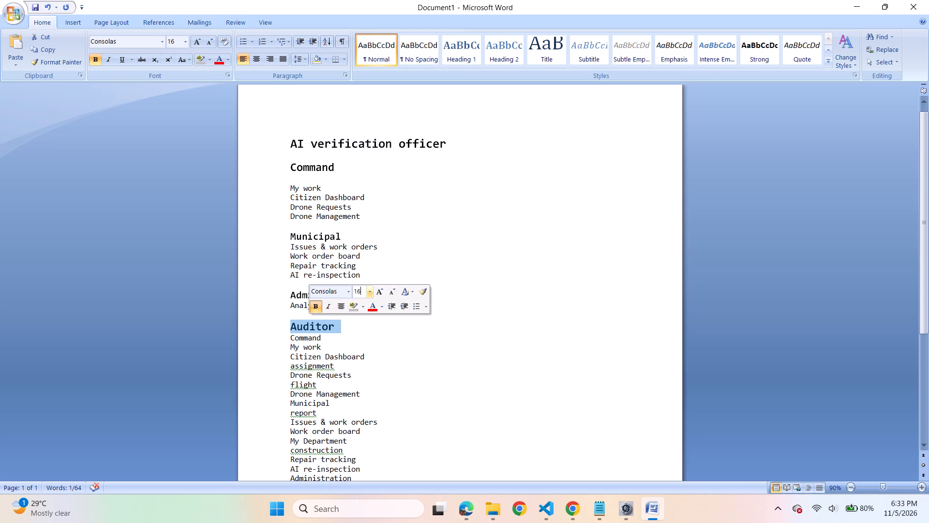
pyautogui.press('BackSpace')
pyautogui.press('7')
pyautogui.click(494, 310)
# Format the Command line under Auditor as a bold heading with font size 14.
pyautogui.scroll(-2, 463, 350)
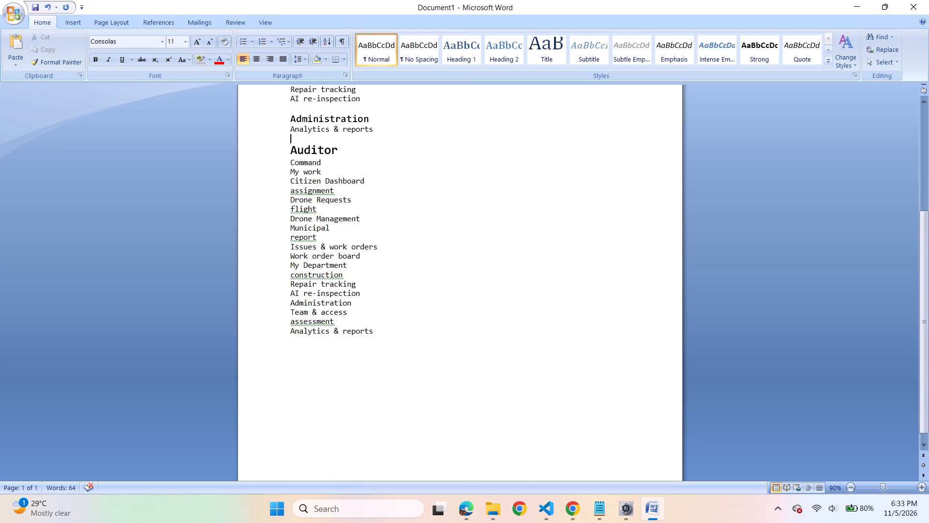
pyautogui.doubleClick(289, 162)
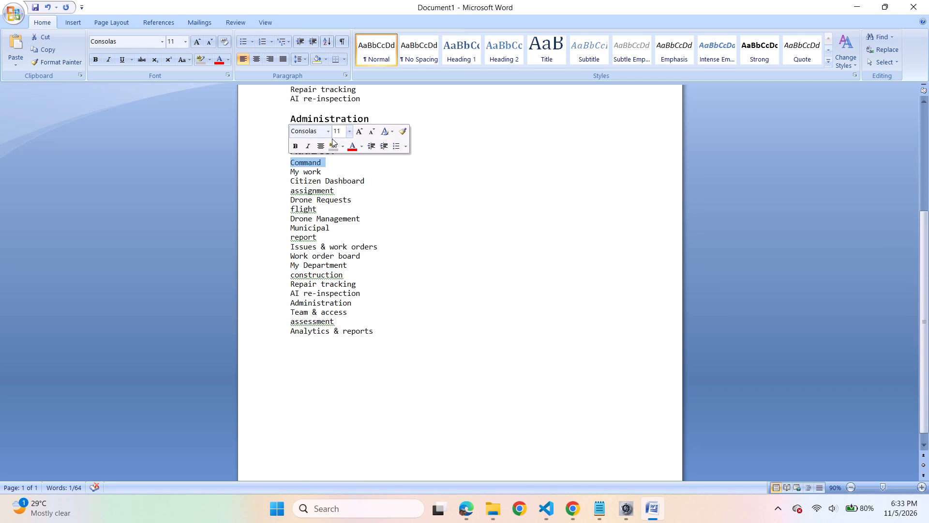
pyautogui.click(351, 130)
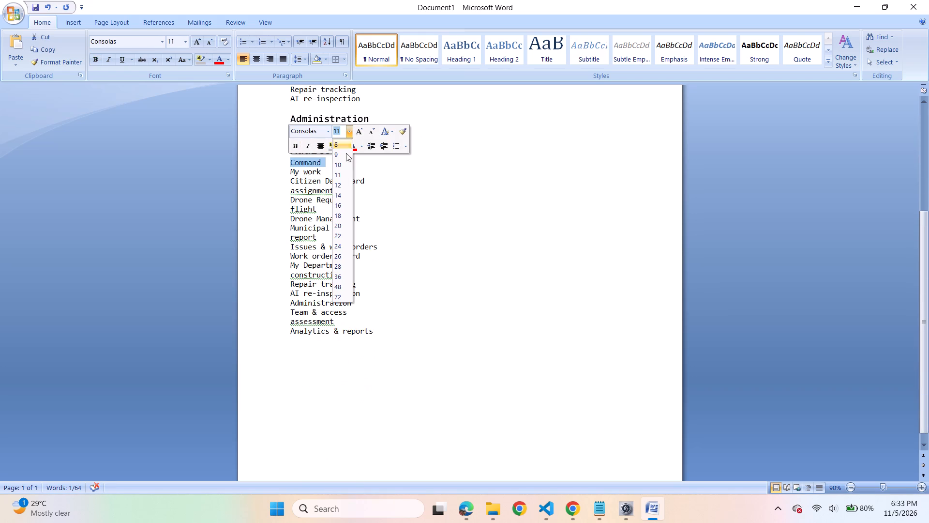
pyautogui.click(340, 195)
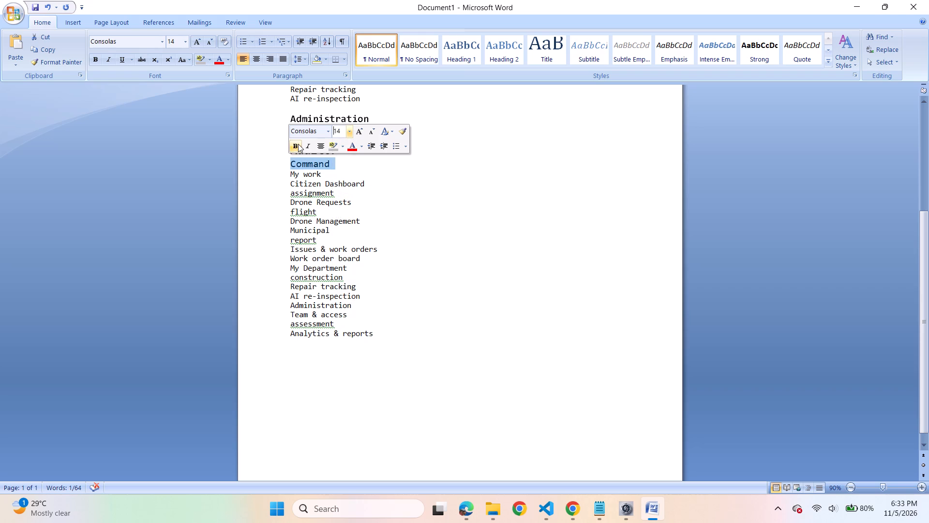
pyautogui.click(298, 144)
pyautogui.click(424, 213)
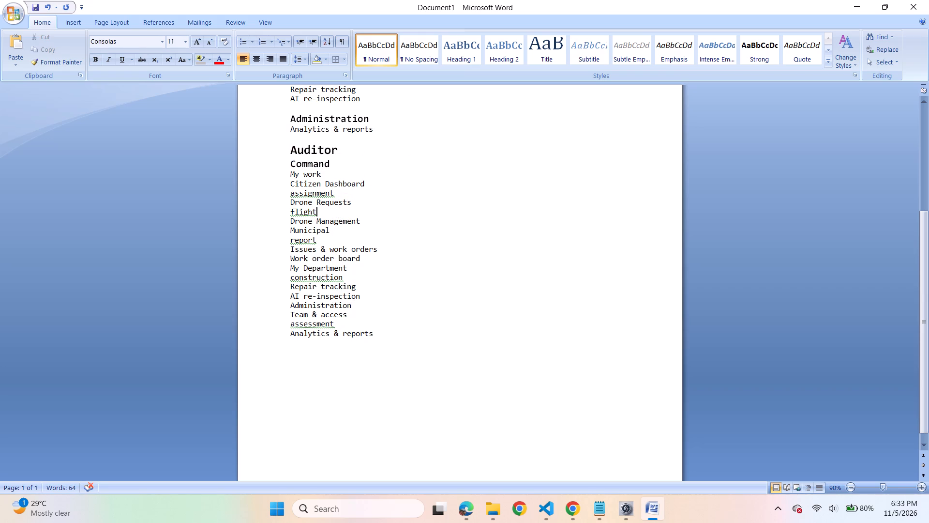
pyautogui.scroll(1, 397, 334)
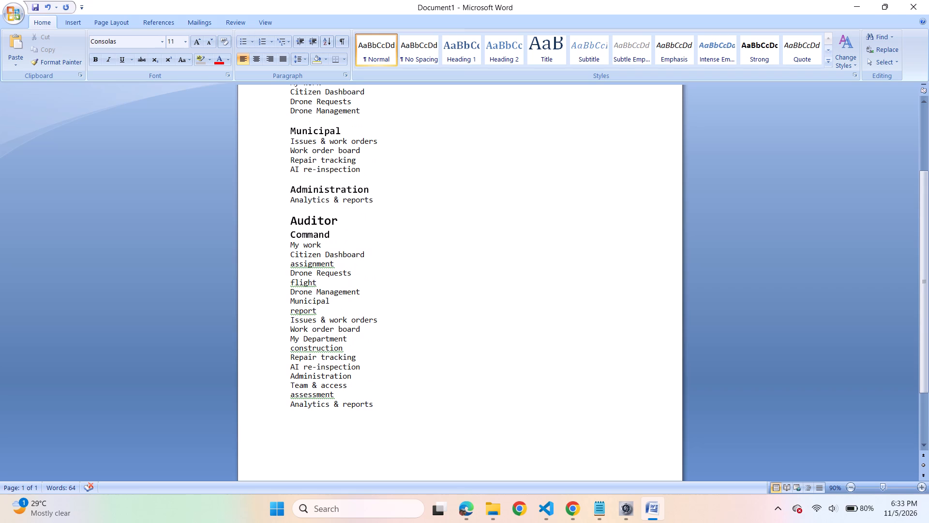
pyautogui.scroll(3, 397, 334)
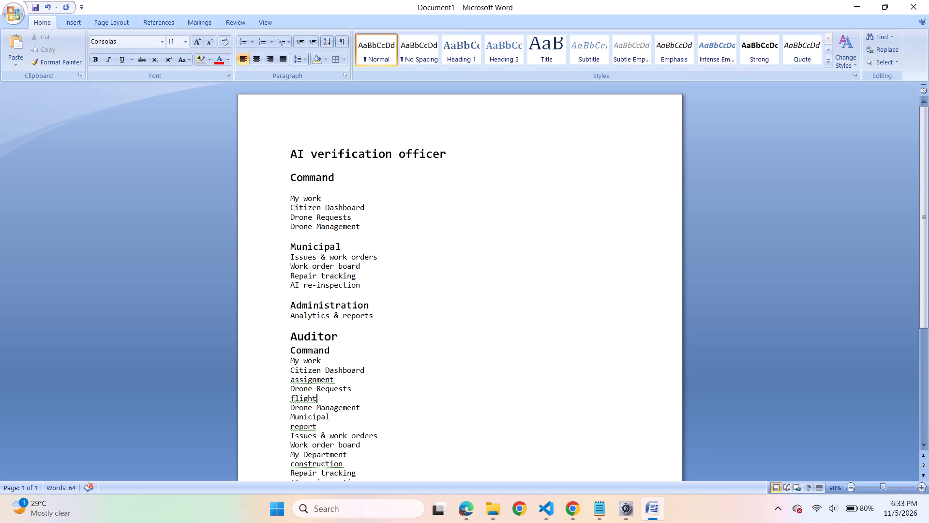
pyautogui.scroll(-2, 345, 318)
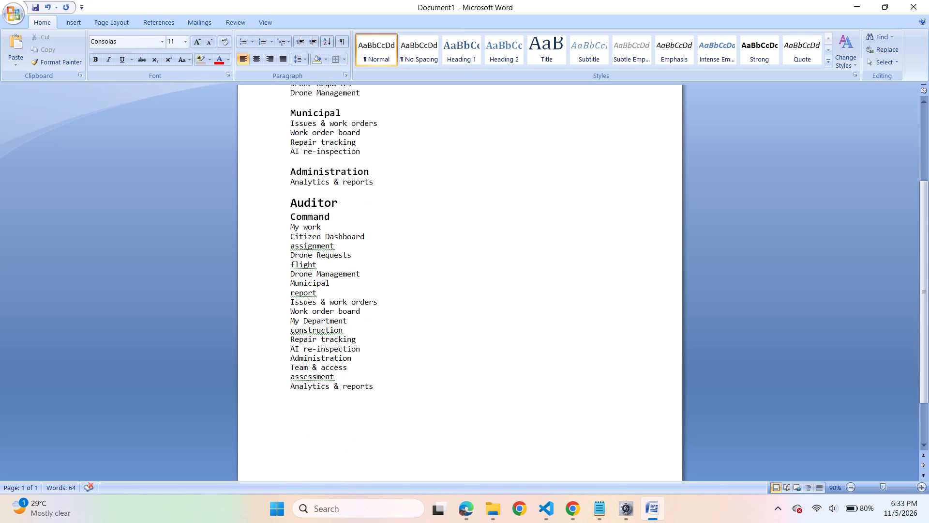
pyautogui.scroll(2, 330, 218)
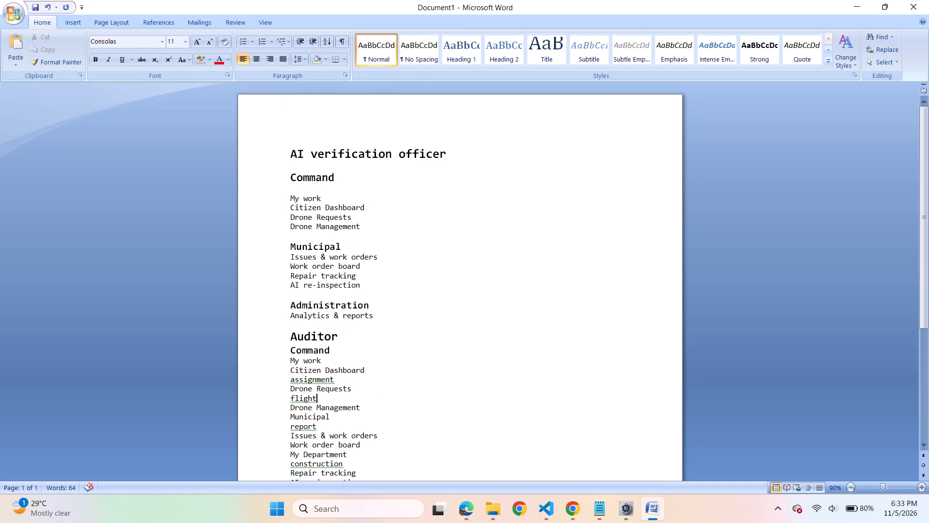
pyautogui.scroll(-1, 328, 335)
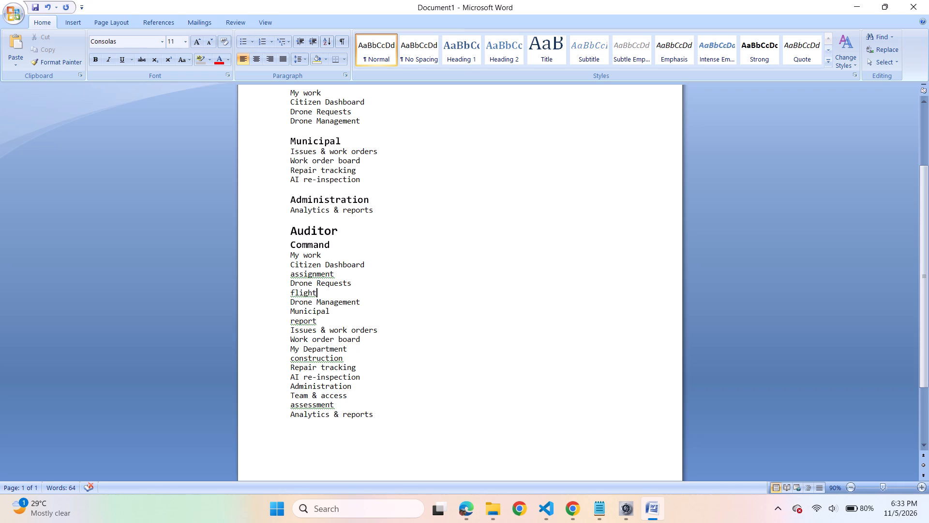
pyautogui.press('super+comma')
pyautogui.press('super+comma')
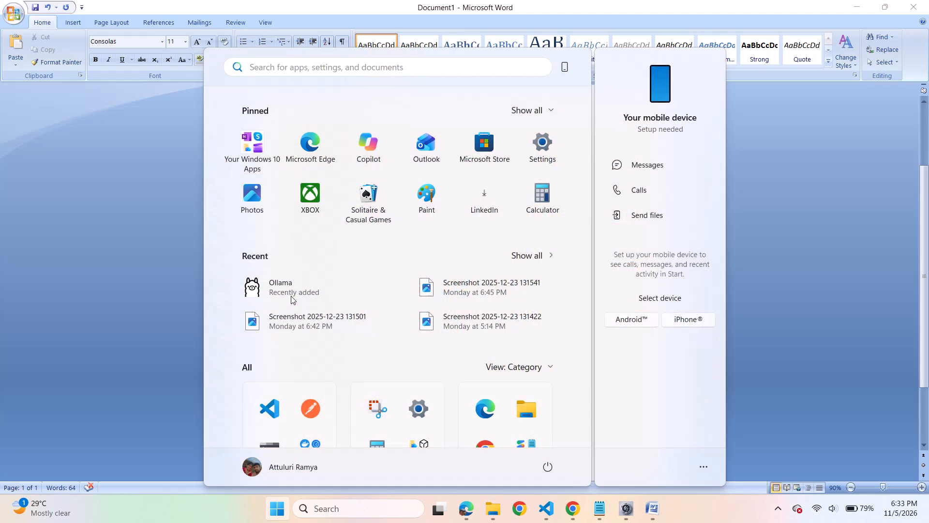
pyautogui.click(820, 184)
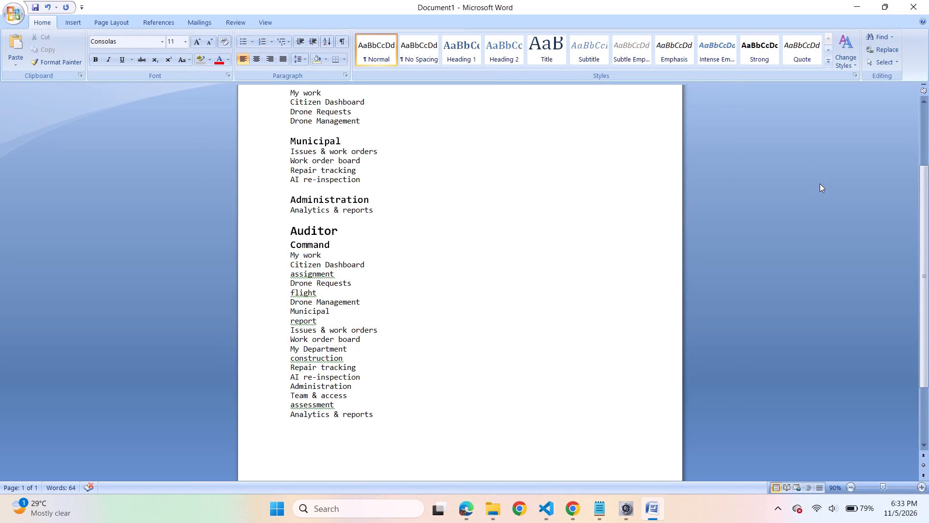
# Arrange the Word document side by side with the AeroTraffic AI Departments page in Microsoft Edge.
pyautogui.press('super+Left')
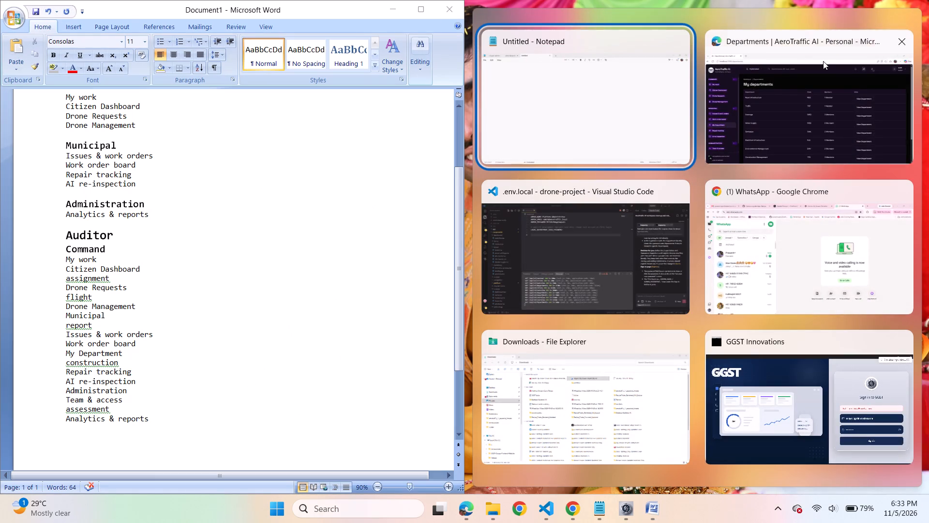
pyautogui.click(804, 87)
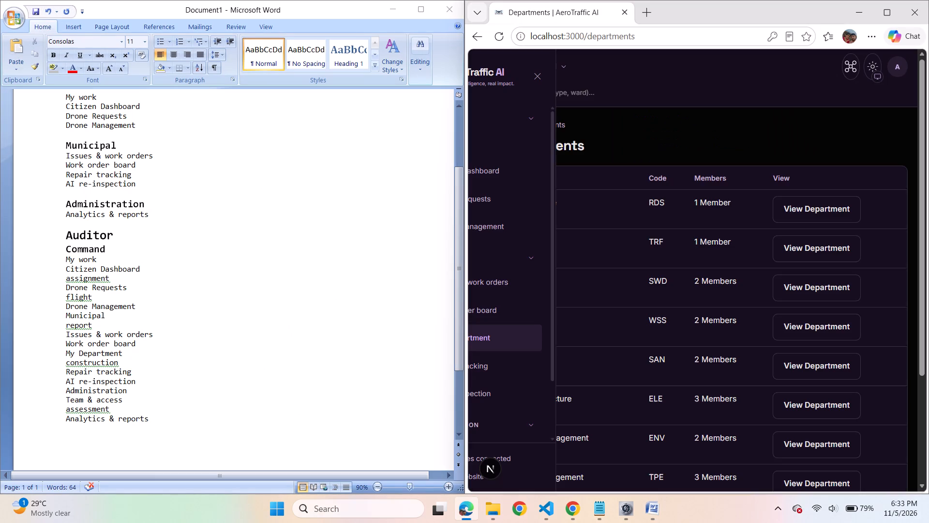
# Open the AeroTraffic AI navigation menu beside the document, keeping its Command section expanded.
pyautogui.click(489, 65)
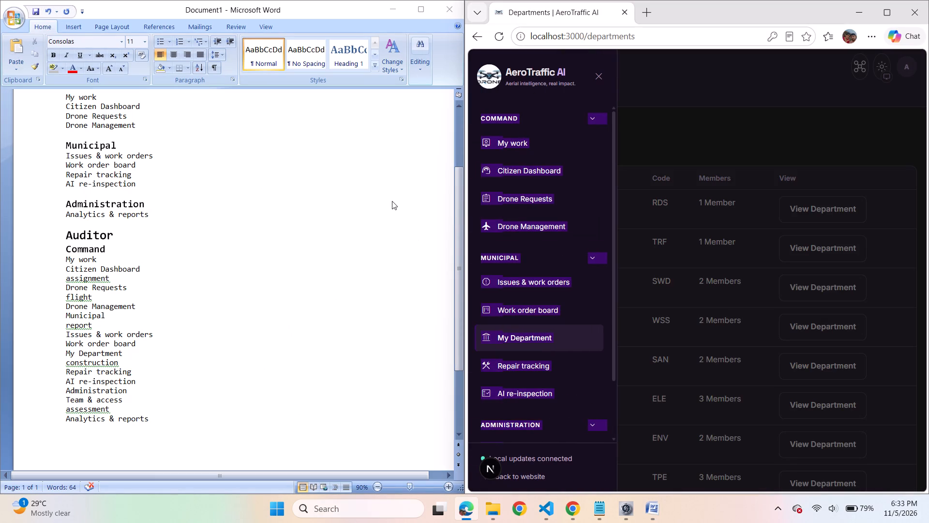
pyautogui.click(392, 201)
pyautogui.click(644, 91)
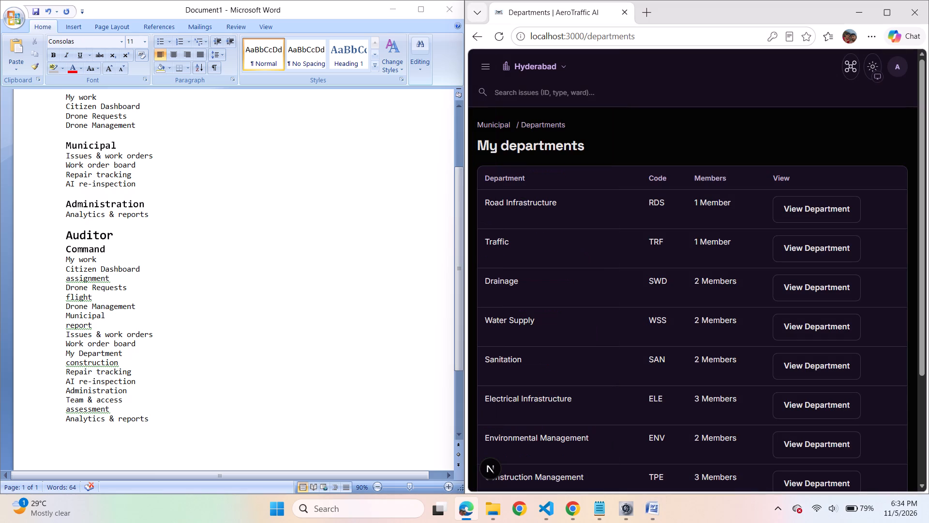
pyautogui.click(493, 65)
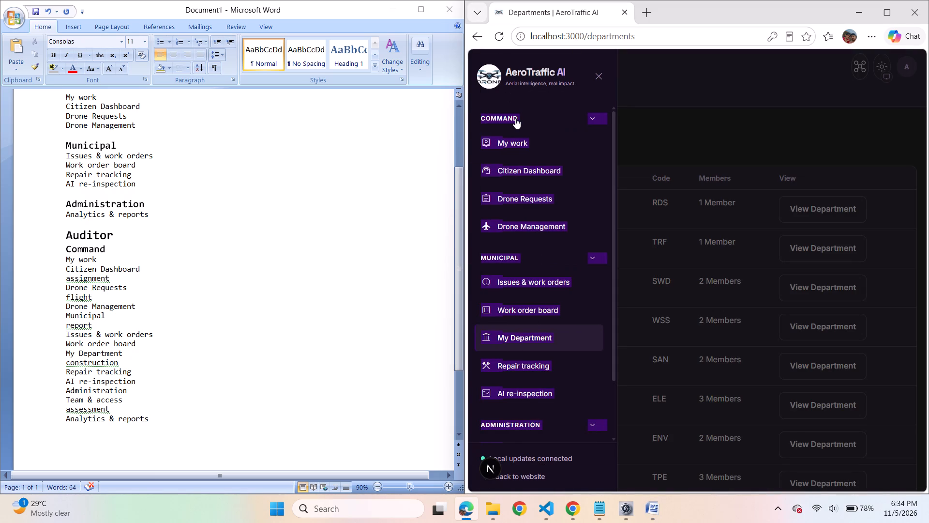
pyautogui.click(515, 118)
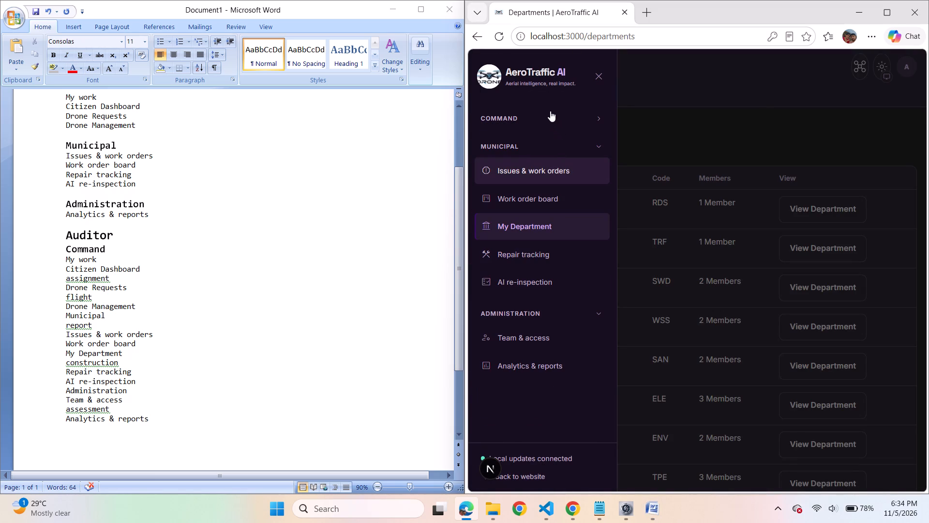
pyautogui.click(550, 111)
# Delete the stray "assignment" and "flight" lines from the Command list under Auditor in the Word document.
pyautogui.click(244, 224)
pyautogui.scroll(1, 244, 224)
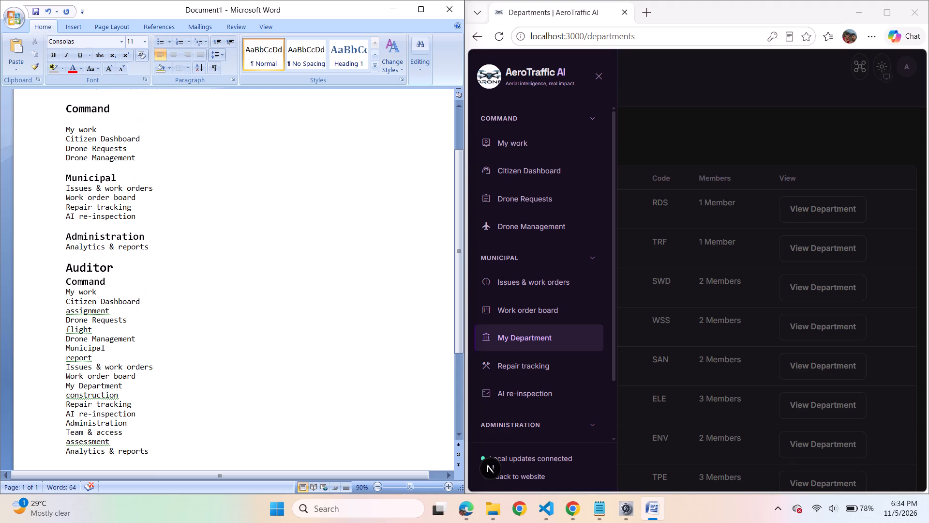
pyautogui.scroll(-1, 181, 261)
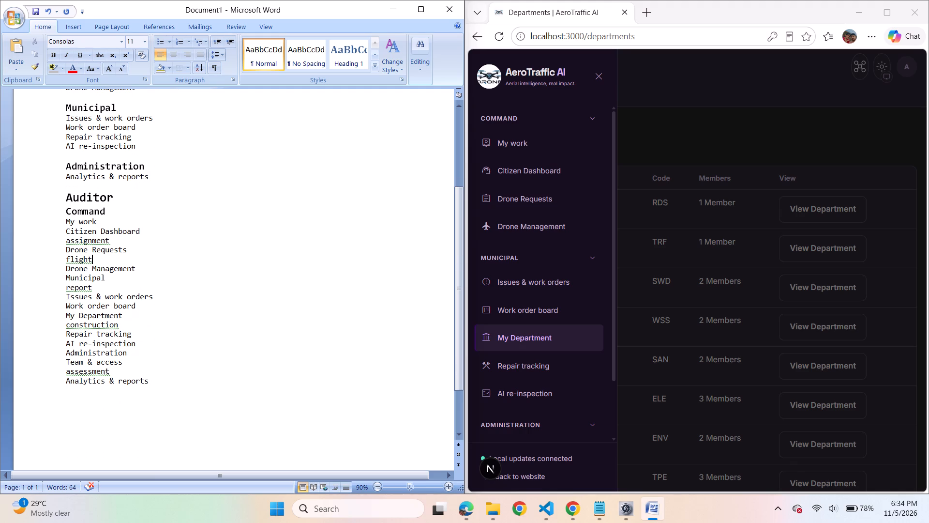
pyautogui.moveTo(114, 240); pyautogui.dragTo(61, 236)
pyautogui.press('BackSpace')
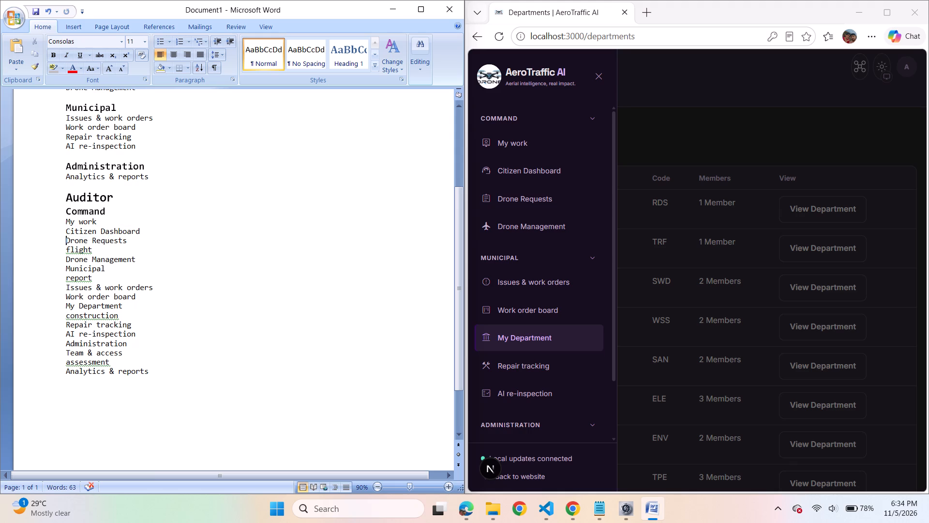
pyautogui.doubleClick(93, 250)
pyautogui.press('BackSpace')
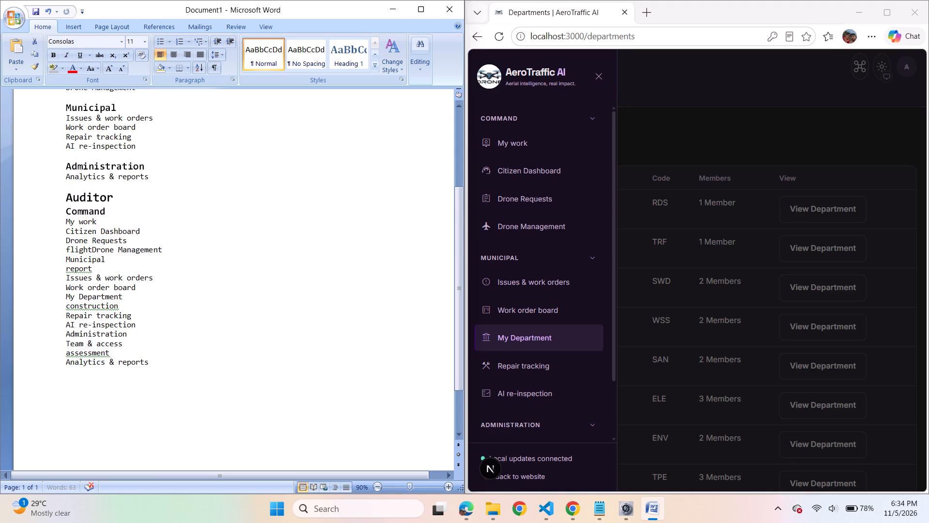
pyautogui.press('BackSpace')
pyautogui.press('BackSpace')
pyautogui.press('BackSpace')
pyautogui.press('BackSpace')
pyautogui.press('BackSpace')
pyautogui.press('BackSpace')
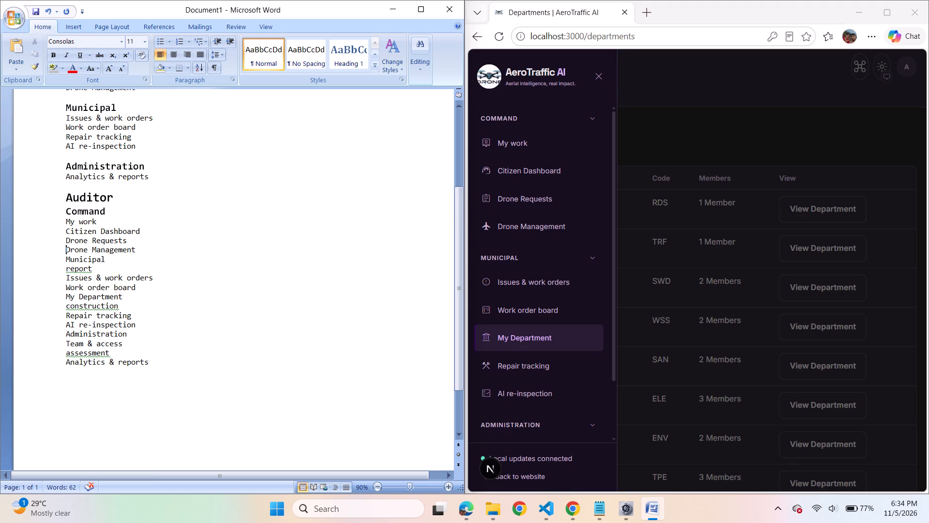
# Format the Municipal line under Auditor as a bold heading with font size 14.
pyautogui.moveTo(65, 261); pyautogui.dragTo(115, 257)
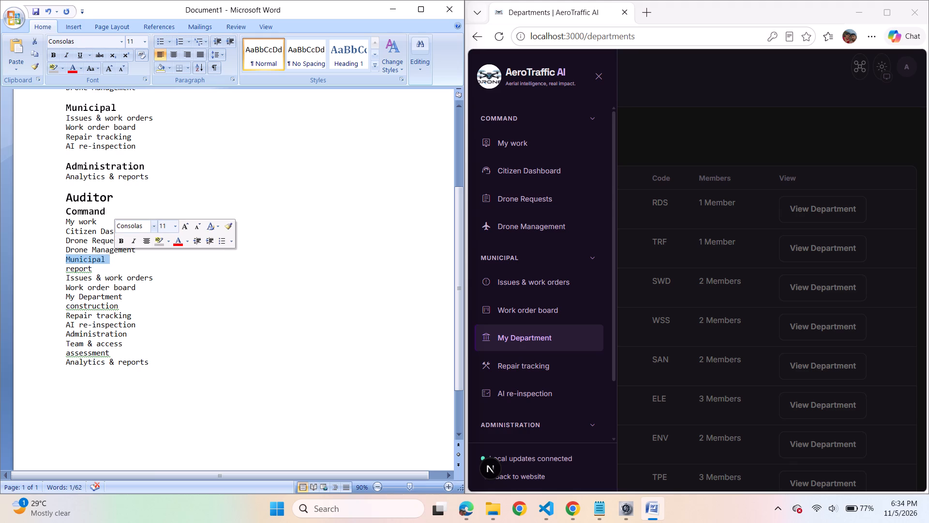
pyautogui.click(174, 225)
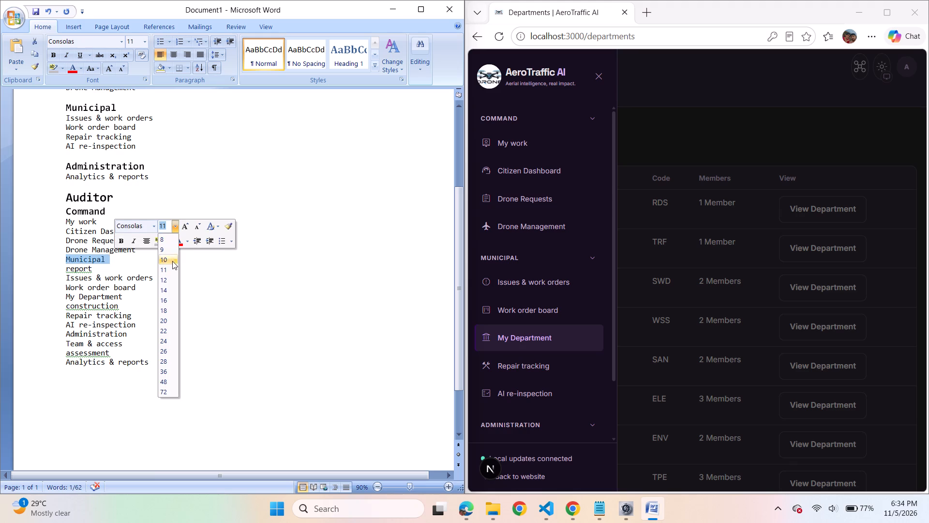
pyautogui.click(171, 286)
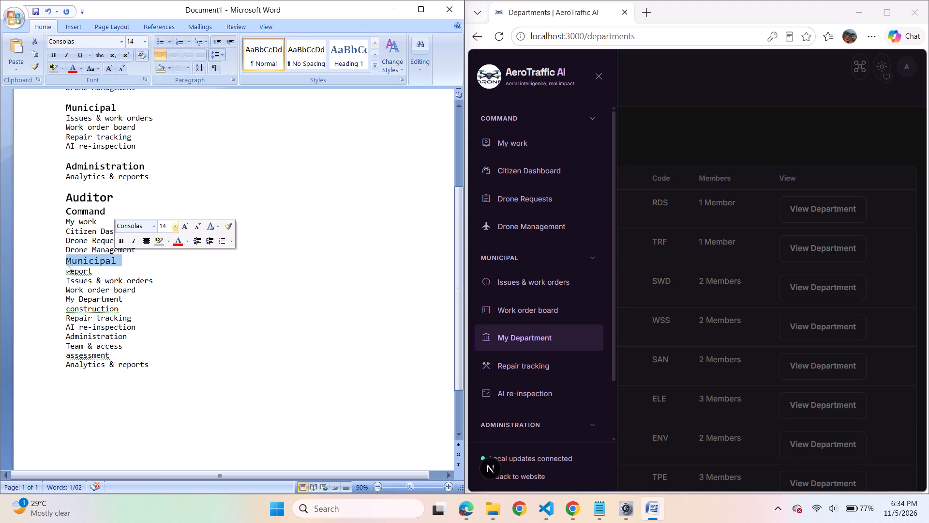
pyautogui.click(122, 241)
pyautogui.click(222, 296)
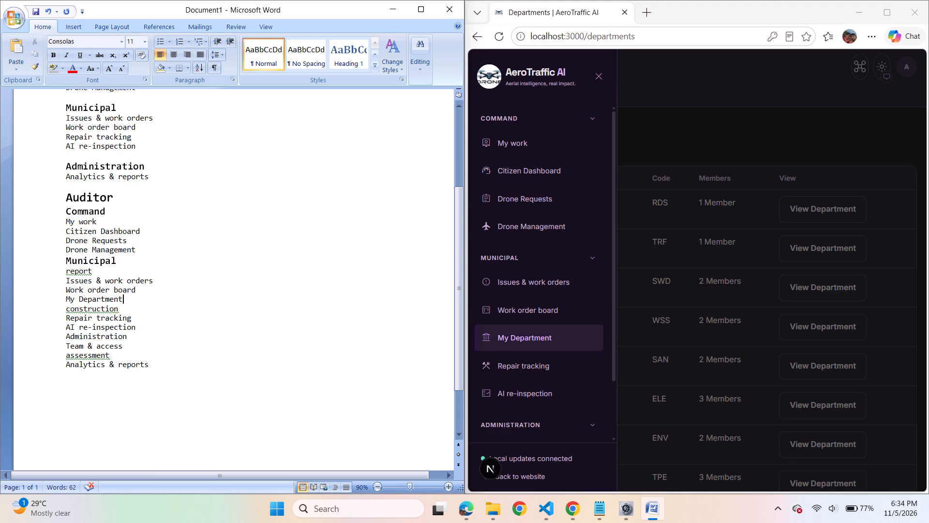
# Delete the stray "report", "construction" and "assessment" lines from the Municipal and Administration lists under Auditor.
pyautogui.moveTo(64, 274); pyautogui.dragTo(94, 274)
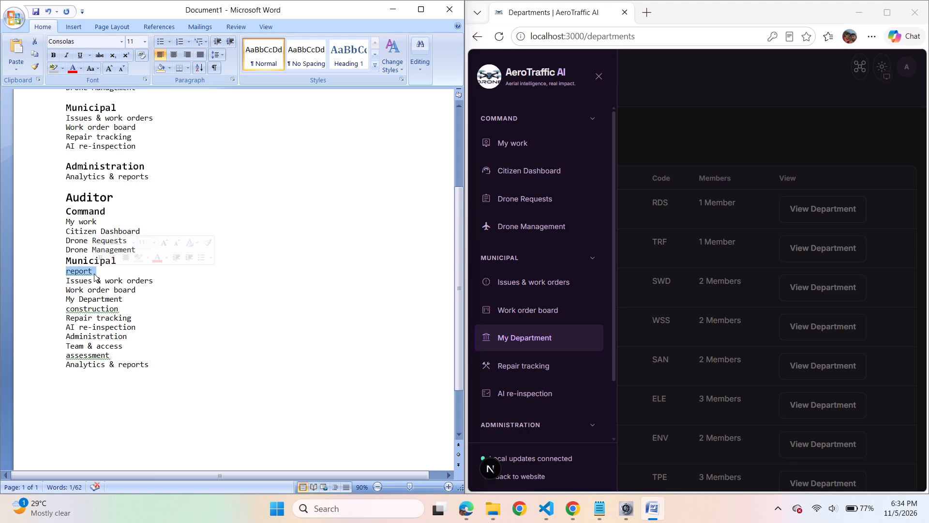
pyautogui.press('BackSpace')
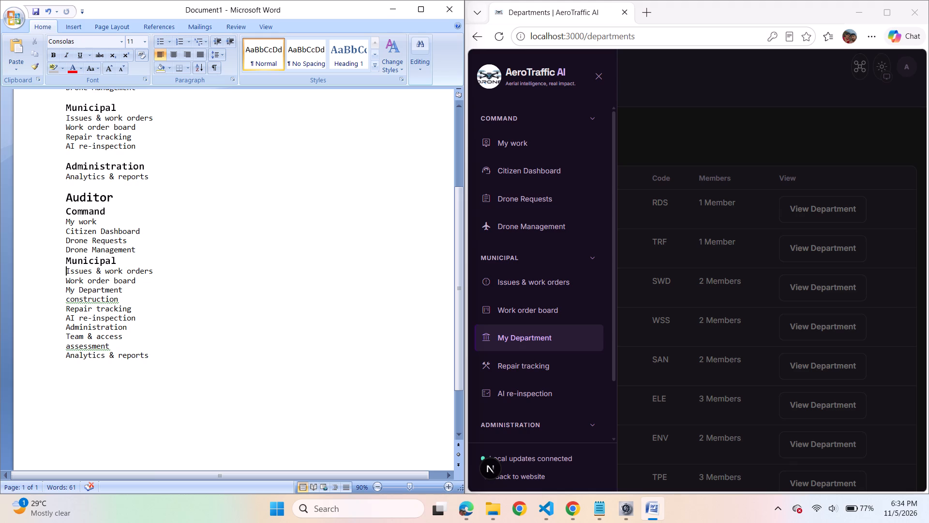
pyautogui.moveTo(63, 299); pyautogui.dragTo(125, 301)
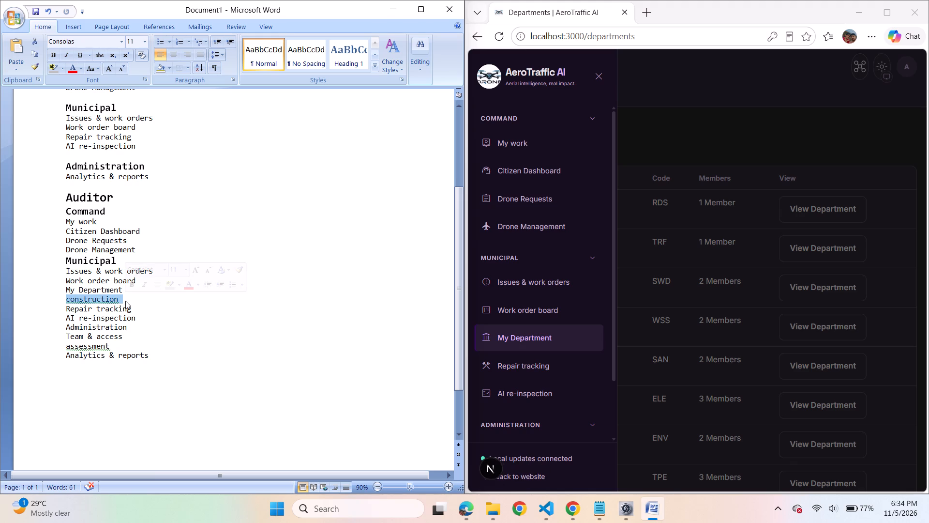
pyautogui.press('BackSpace')
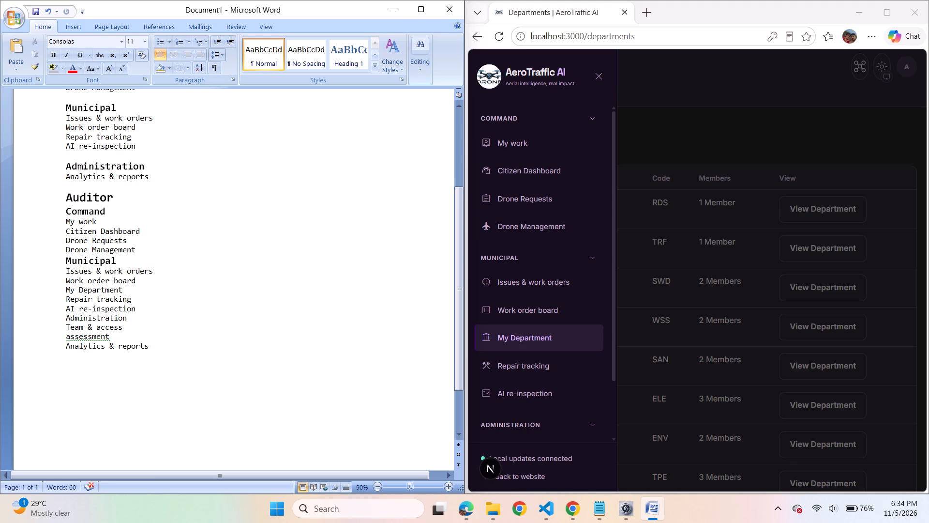
pyautogui.moveTo(63, 336); pyautogui.dragTo(119, 336)
pyautogui.press('BackSpace')
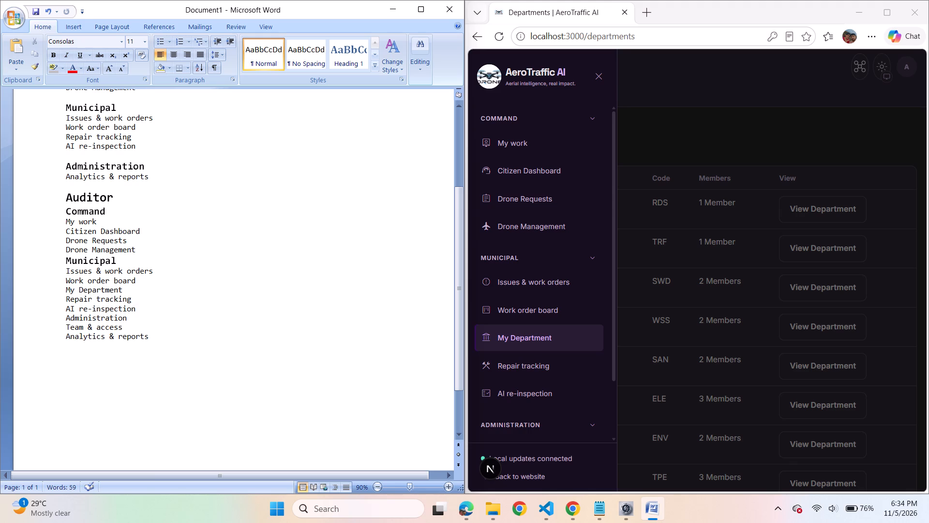
# Format the Administration line under Auditor as a bold heading with font size 14.
pyautogui.moveTo(61, 322); pyautogui.dragTo(138, 319)
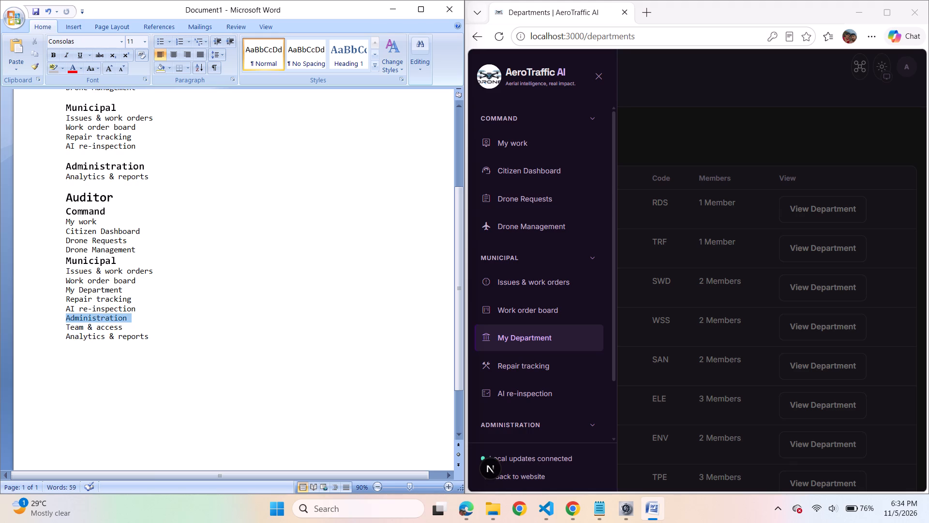
pyautogui.moveTo(138, 319); pyautogui.dragTo(138, 319)
pyautogui.click(197, 285)
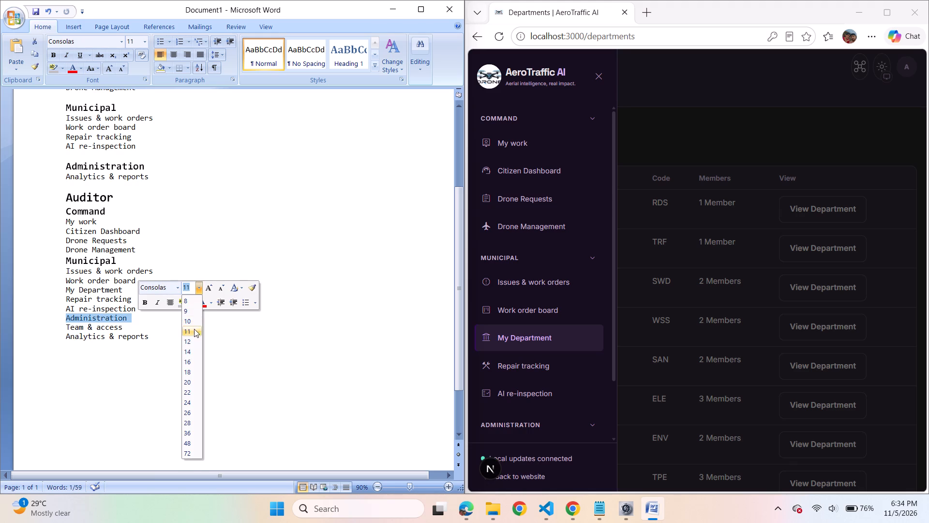
pyautogui.click(191, 351)
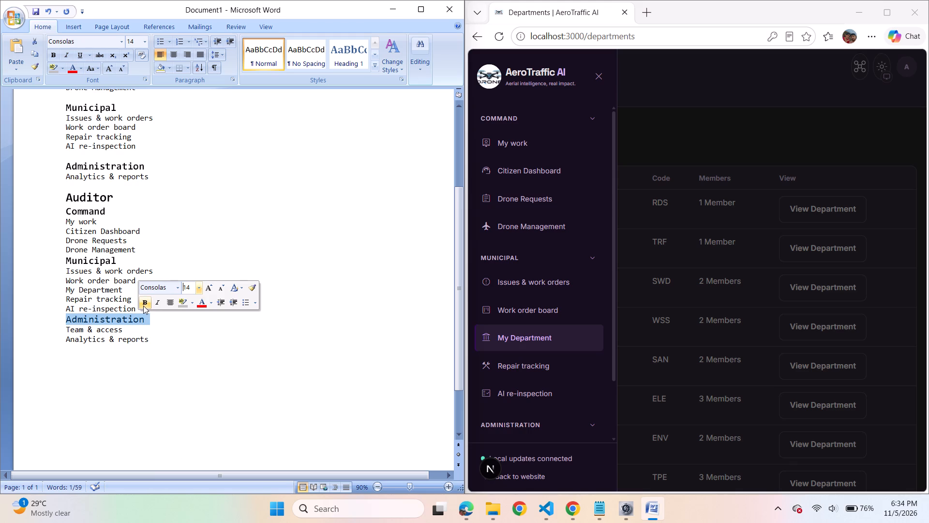
pyautogui.click(143, 306)
pyautogui.click(247, 338)
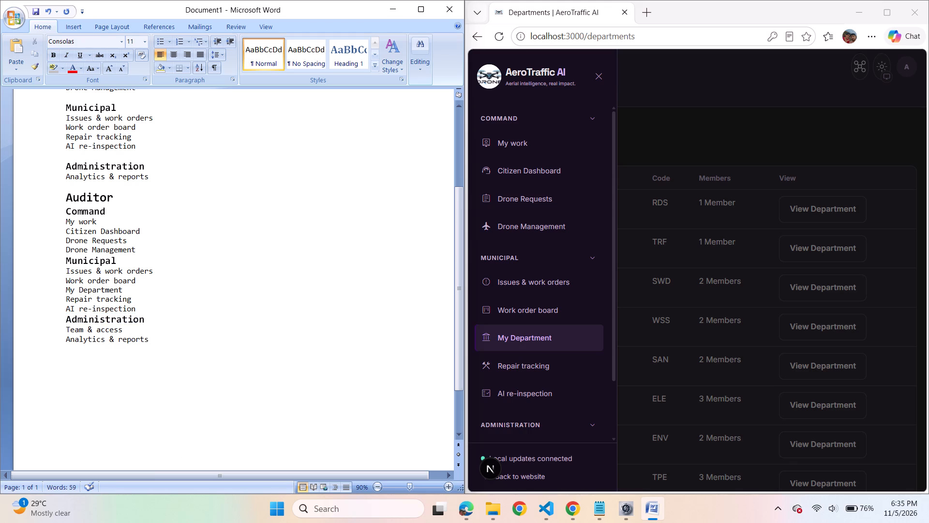
# Set the text of the whole document, from the AI verification officer title to the last Auditor item, to font size 14.
pyautogui.scroll(2, 167, 247)
pyautogui.scroll(-1, 167, 247)
pyautogui.scroll(1, 167, 247)
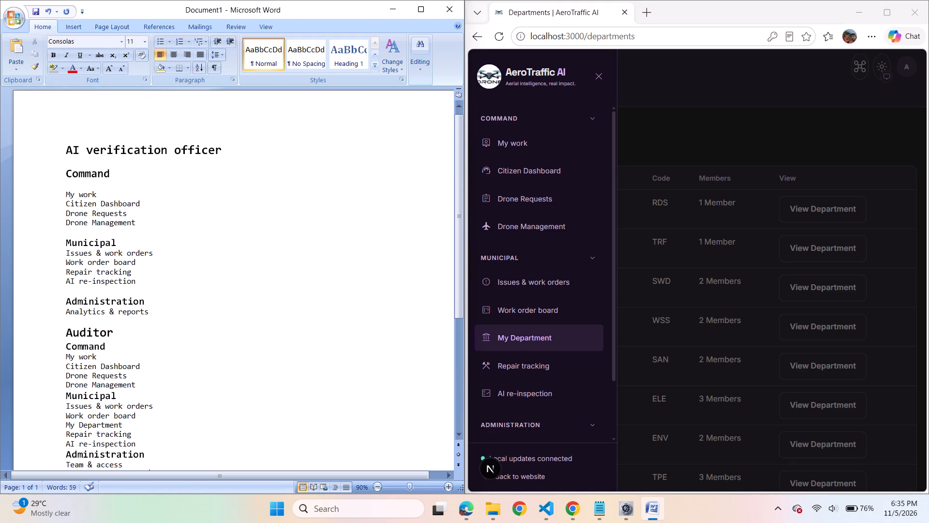
pyautogui.moveTo(60, 140); pyautogui.dragTo(144, 433)
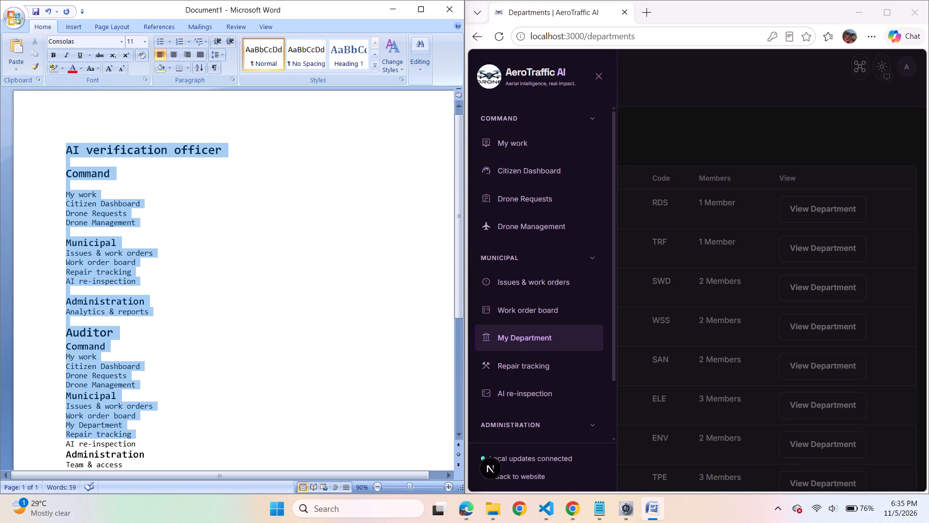
pyautogui.moveTo(144, 433); pyautogui.dragTo(153, 442)
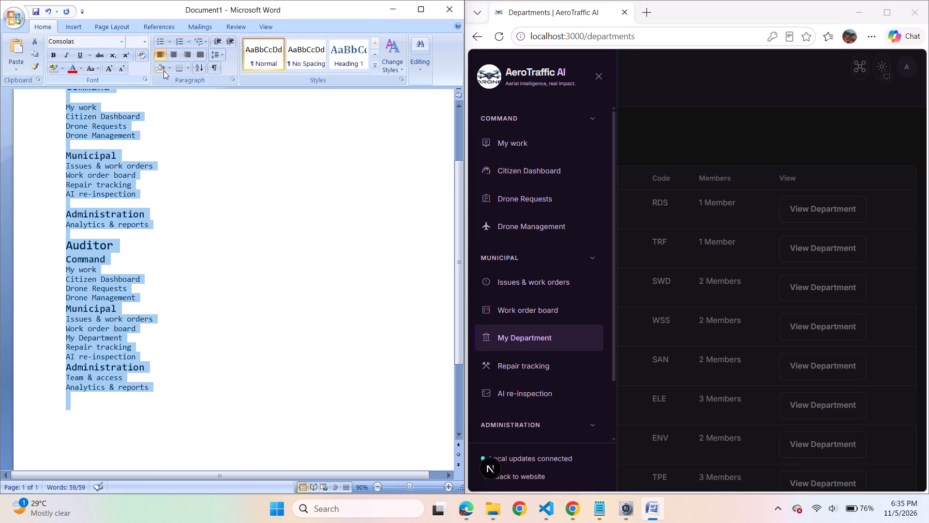
pyautogui.scroll(1, 132, 152)
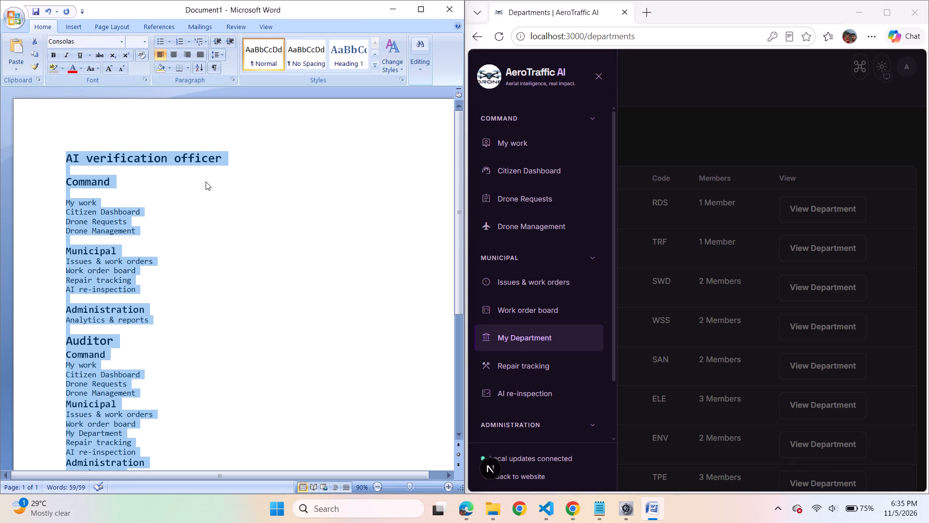
pyautogui.click(189, 151)
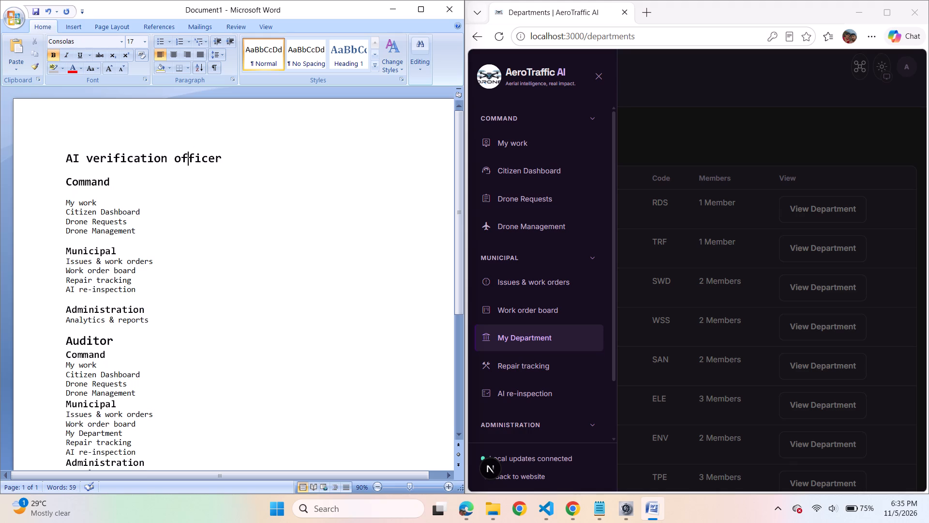
pyautogui.moveTo(60, 152); pyautogui.dragTo(128, 325)
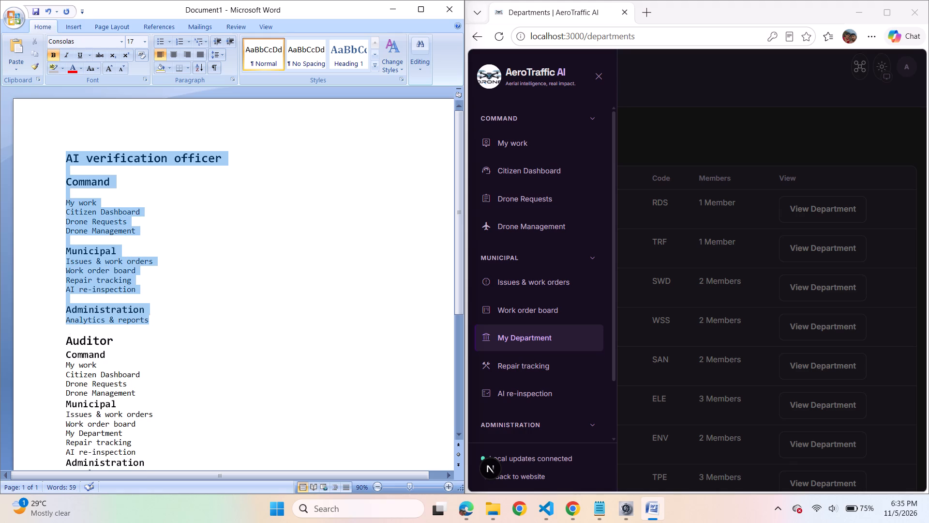
pyautogui.moveTo(128, 325); pyautogui.dragTo(185, 391)
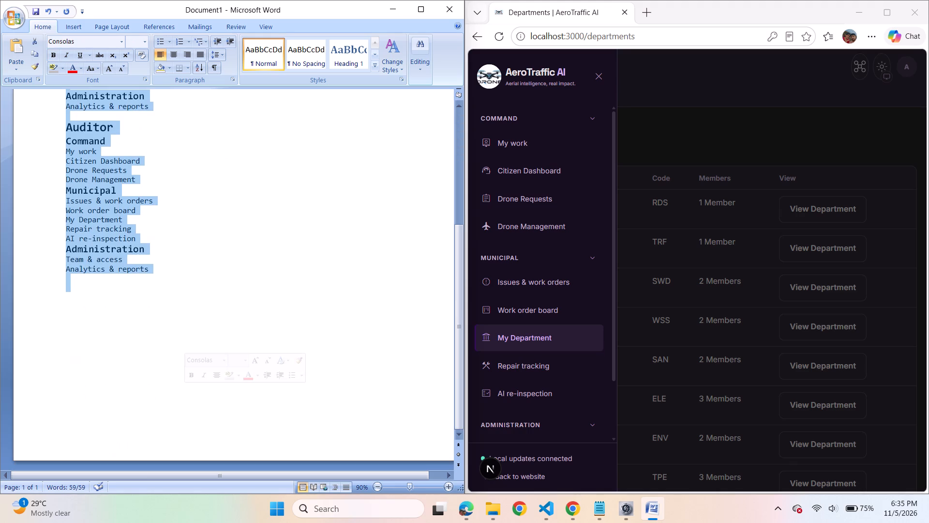
pyautogui.scroll(1, 185, 391)
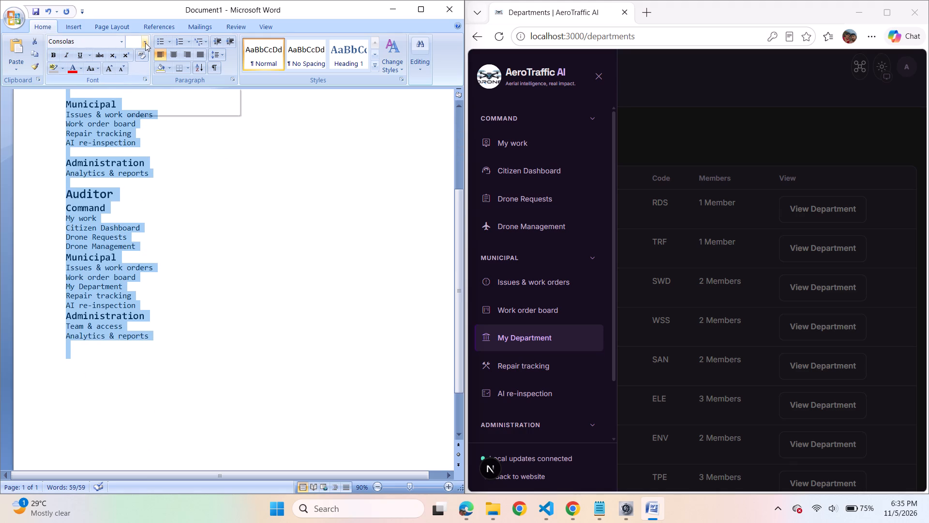
pyautogui.click(145, 43)
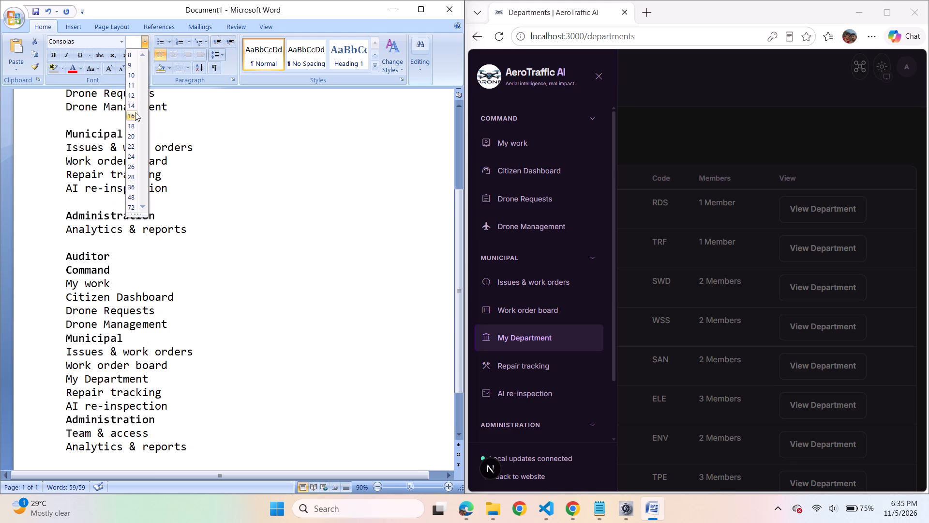
pyautogui.click(133, 103)
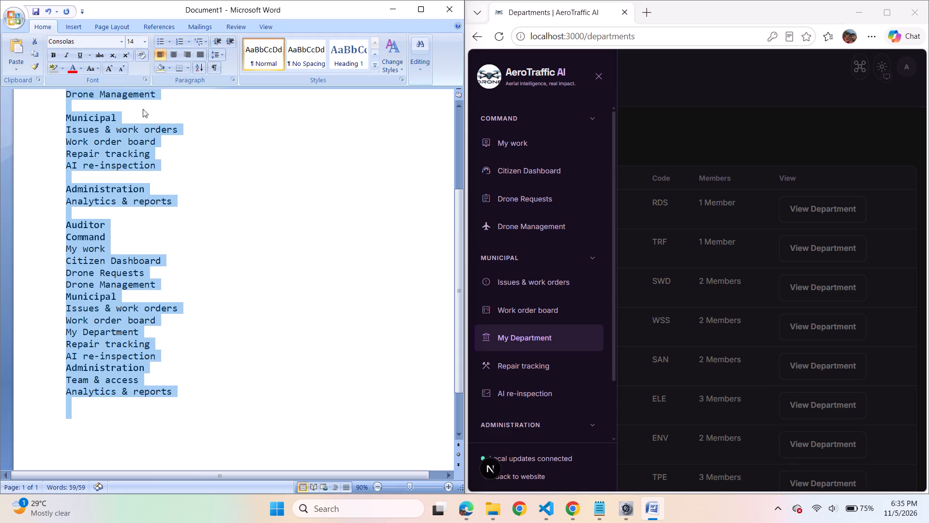
pyautogui.click(267, 200)
# Make the four items from My work to Drone Management under AI verification officer's Command heading bold with font size 10.
pyautogui.scroll(2, 267, 200)
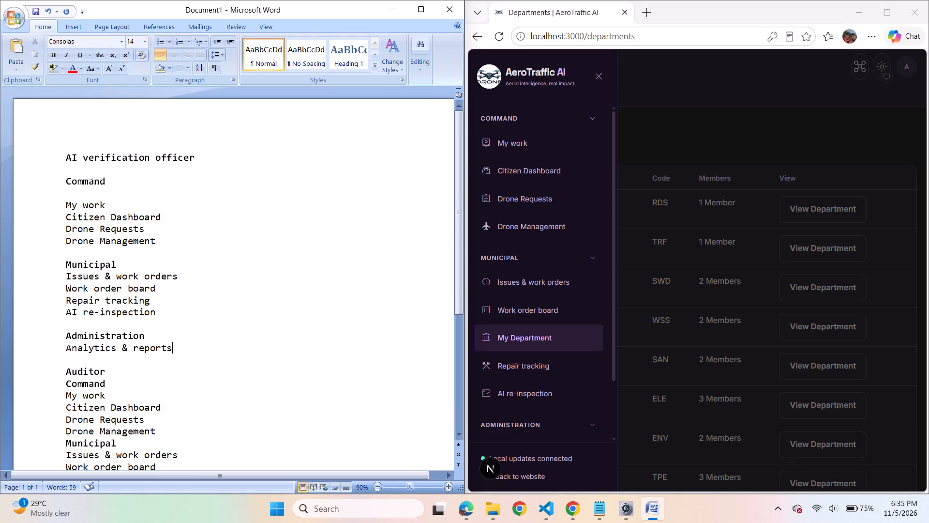
pyautogui.moveTo(63, 205); pyautogui.dragTo(146, 239)
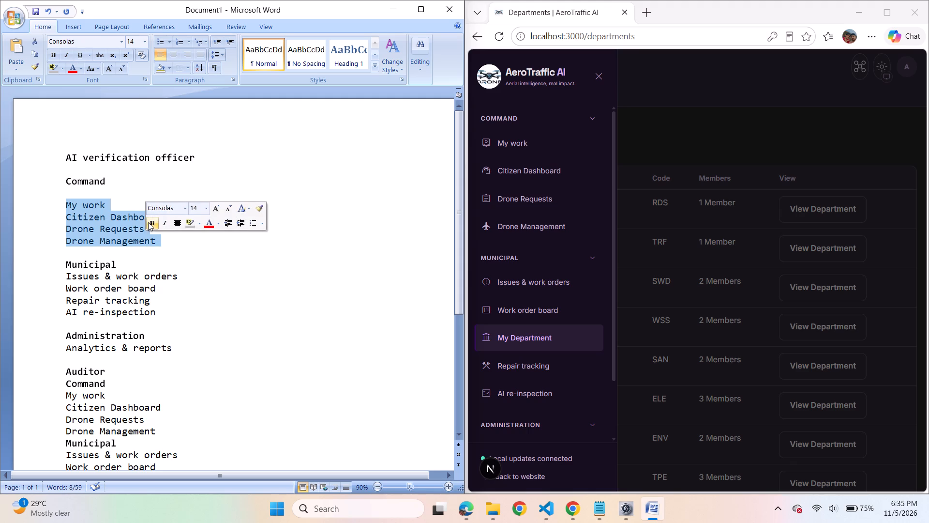
pyautogui.click(150, 221)
pyautogui.click(245, 265)
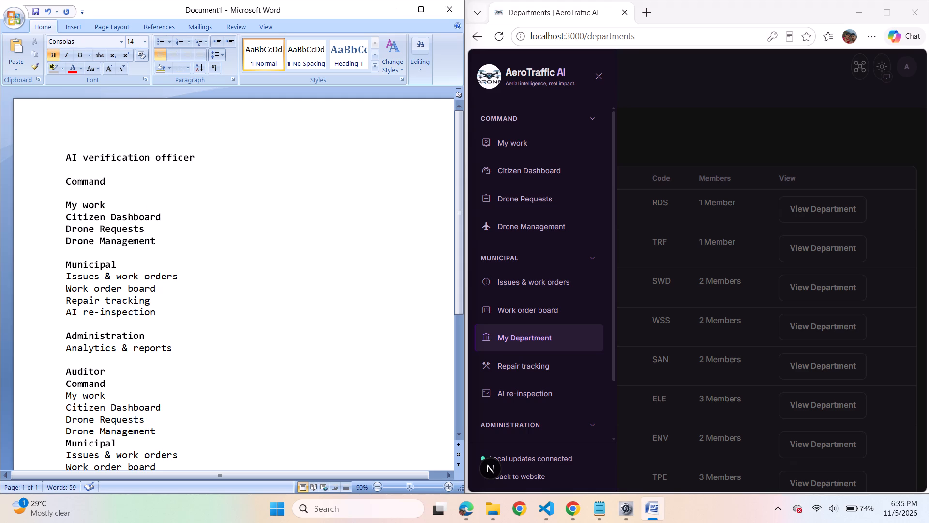
pyautogui.moveTo(64, 200); pyautogui.dragTo(164, 244)
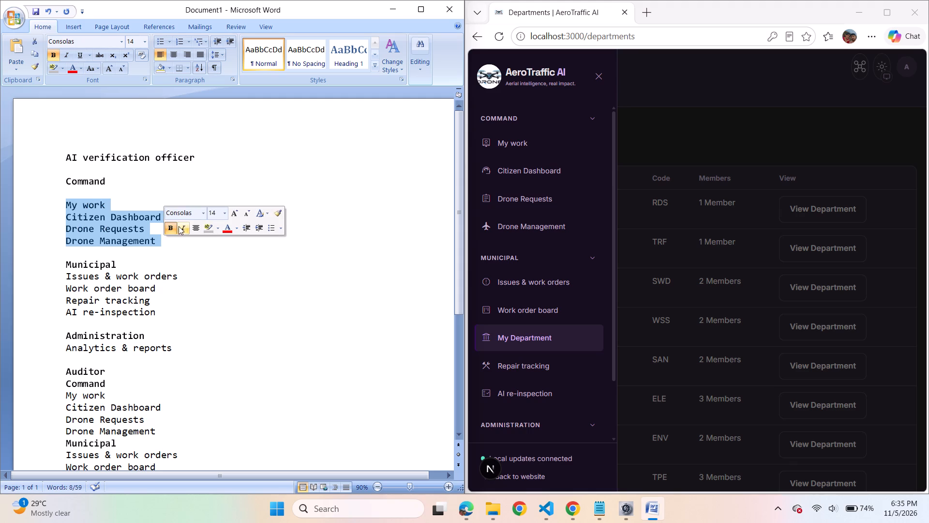
pyautogui.click(225, 214)
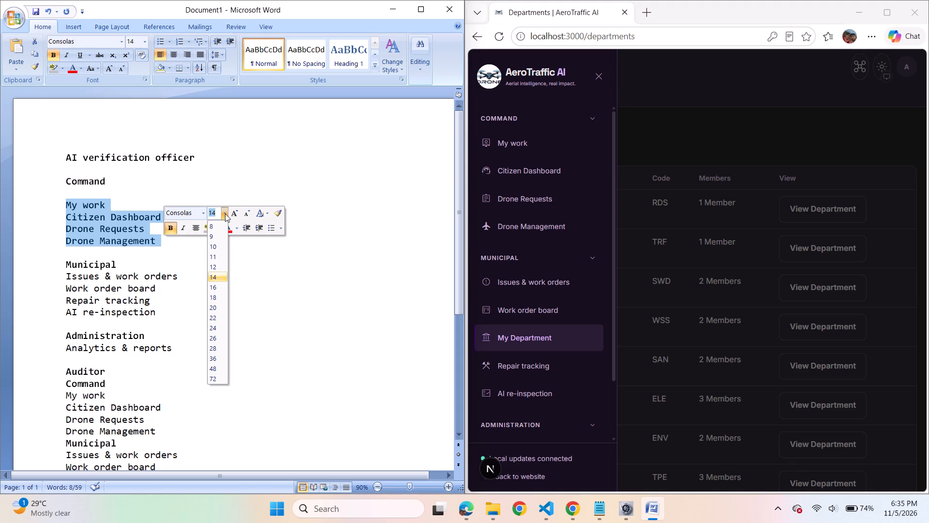
pyautogui.click(218, 248)
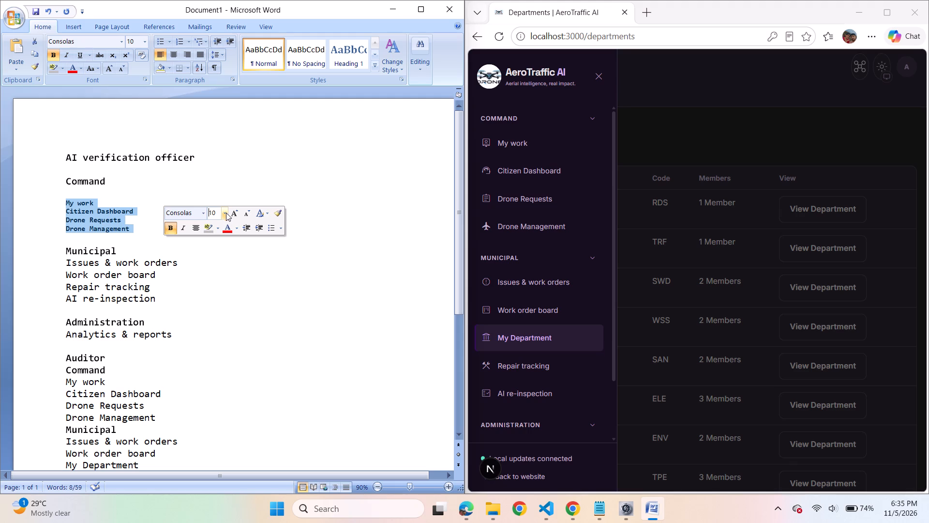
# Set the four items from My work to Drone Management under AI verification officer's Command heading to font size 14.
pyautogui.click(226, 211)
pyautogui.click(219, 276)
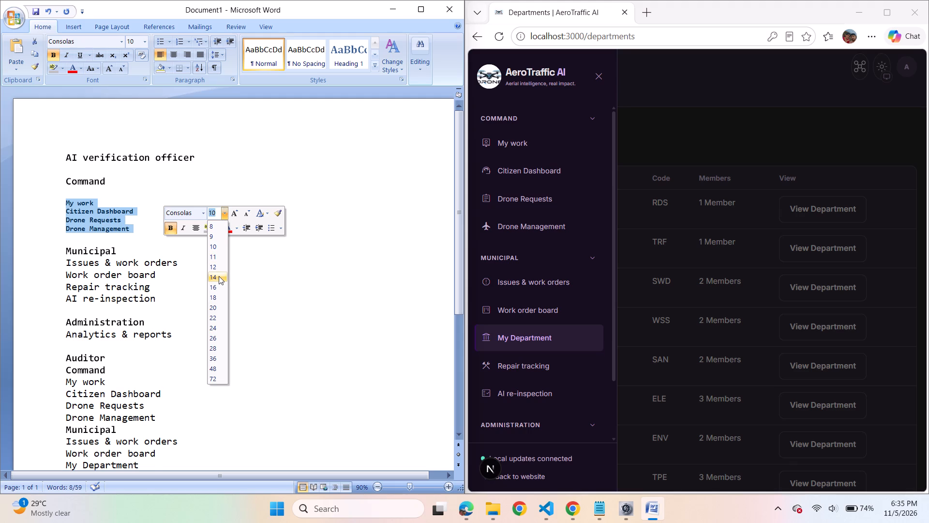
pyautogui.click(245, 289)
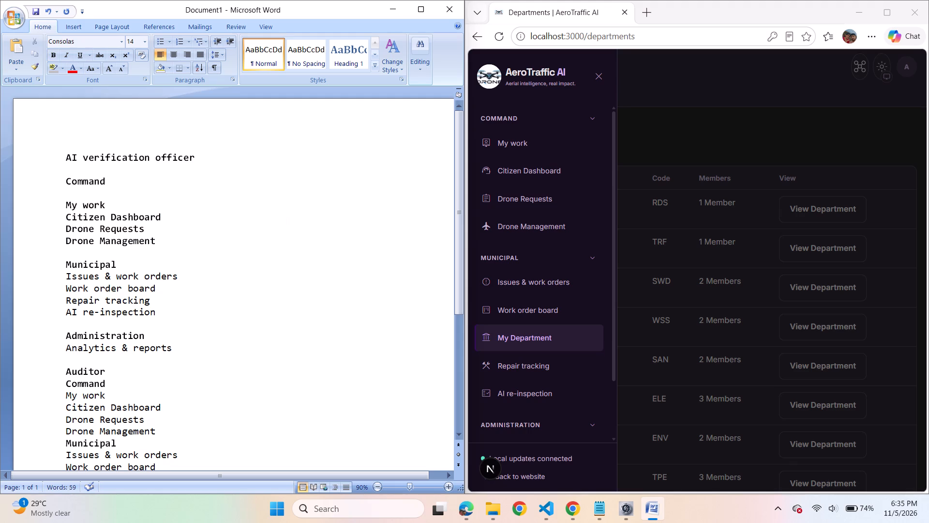
# Set the text of the whole document, from the AI verification officer title to the last Auditor item, to font size 16.
pyautogui.moveTo(59, 155); pyautogui.dragTo(217, 522)
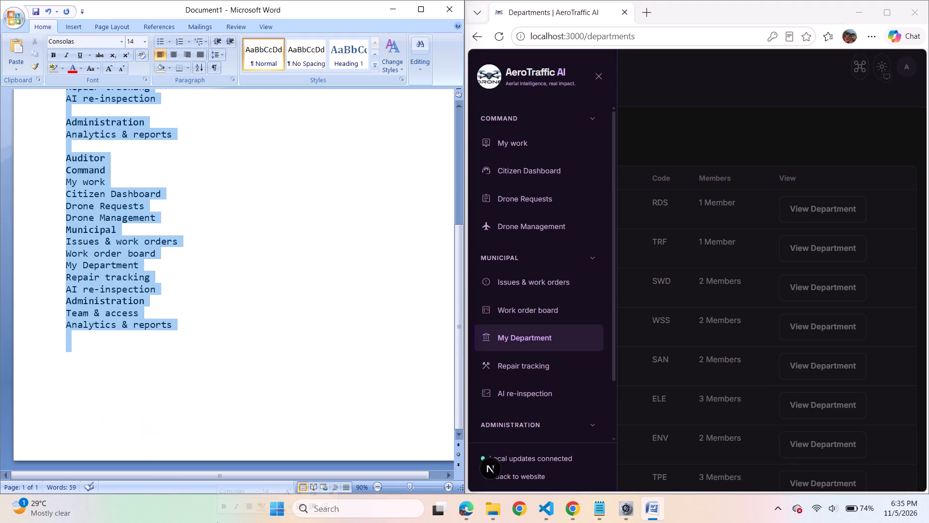
pyautogui.click(145, 41)
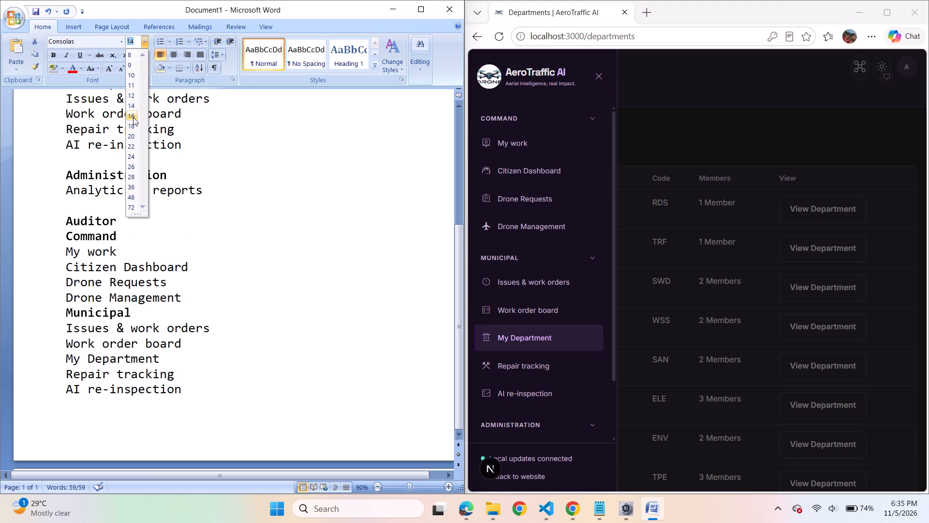
pyautogui.click(133, 117)
pyautogui.click(236, 200)
# Set the Command heading under AI verification officer to font size 14.
pyautogui.scroll(2, 236, 200)
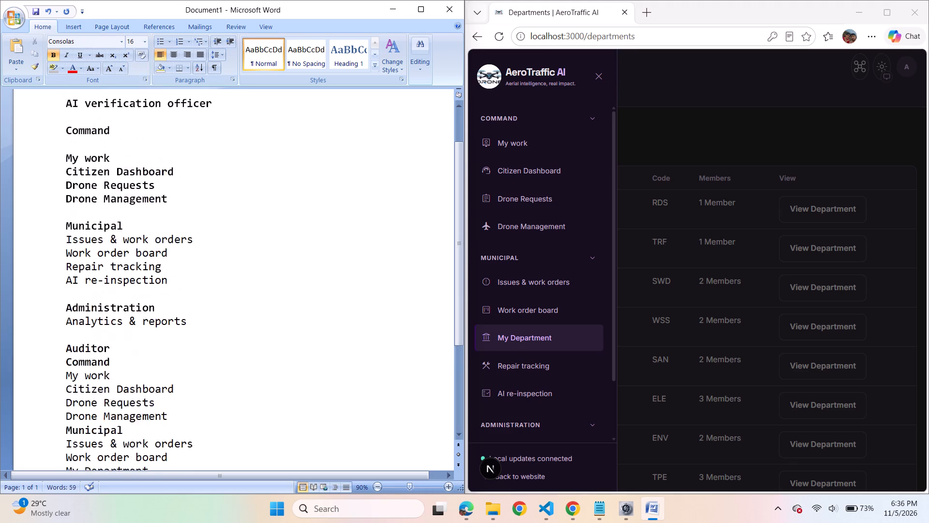
pyautogui.moveTo(65, 184); pyautogui.dragTo(112, 183)
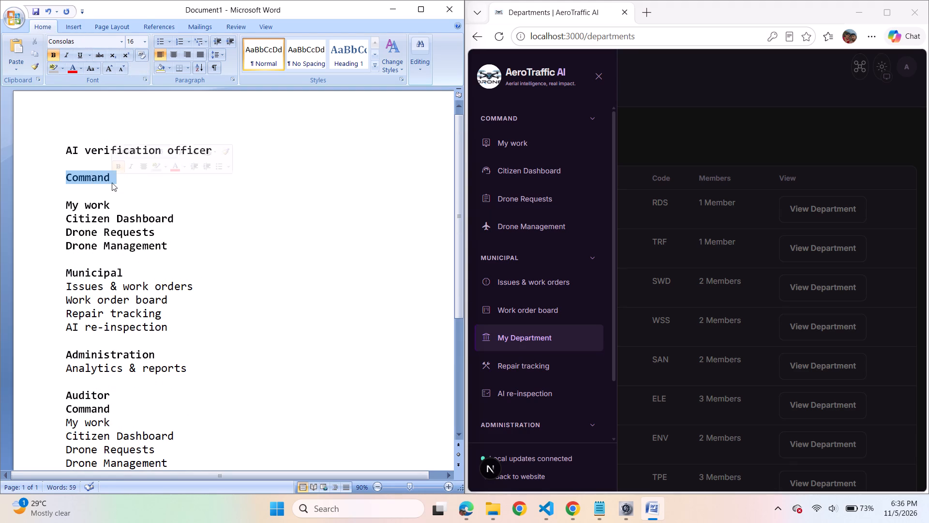
pyautogui.click(174, 151)
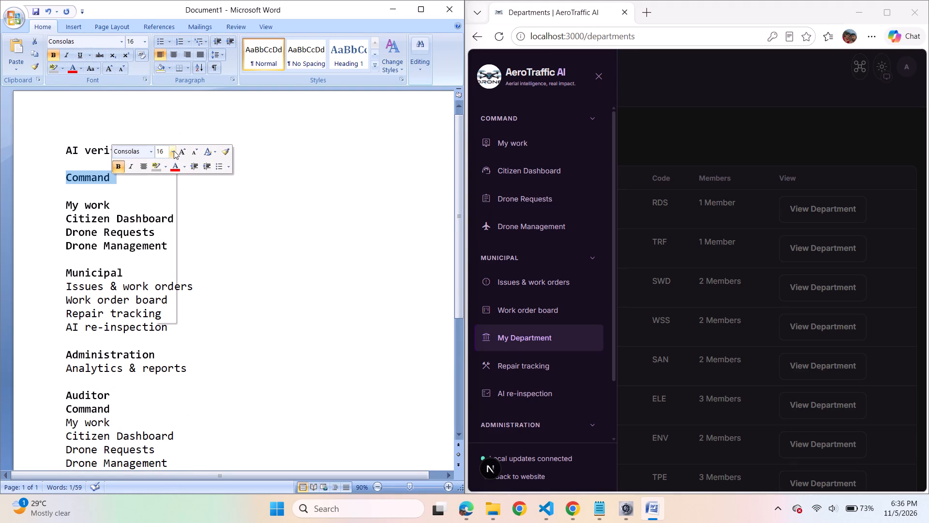
pyautogui.click(162, 213)
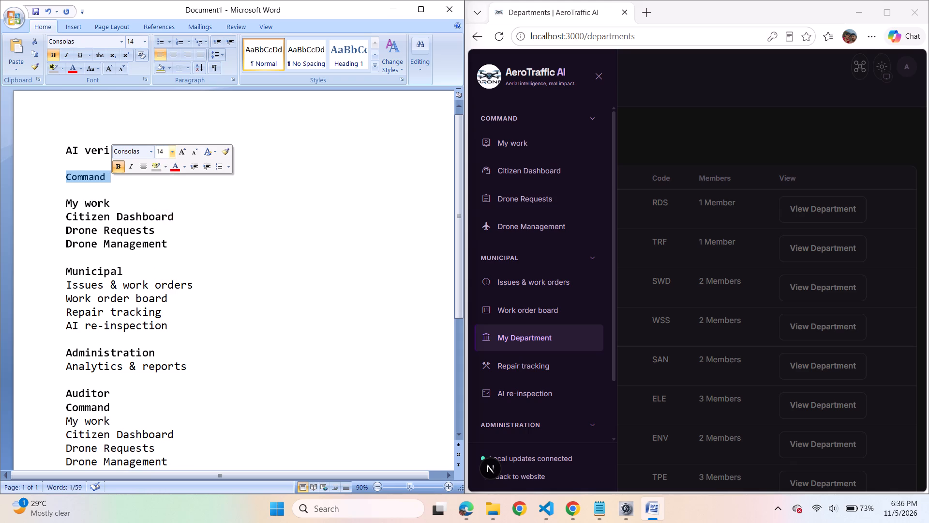
pyautogui.click(203, 202)
# Format the four items from My work to Drone Management under AI verification officer's Command heading as non-bold text with font size 12.
pyautogui.moveTo(55, 200); pyautogui.dragTo(157, 246)
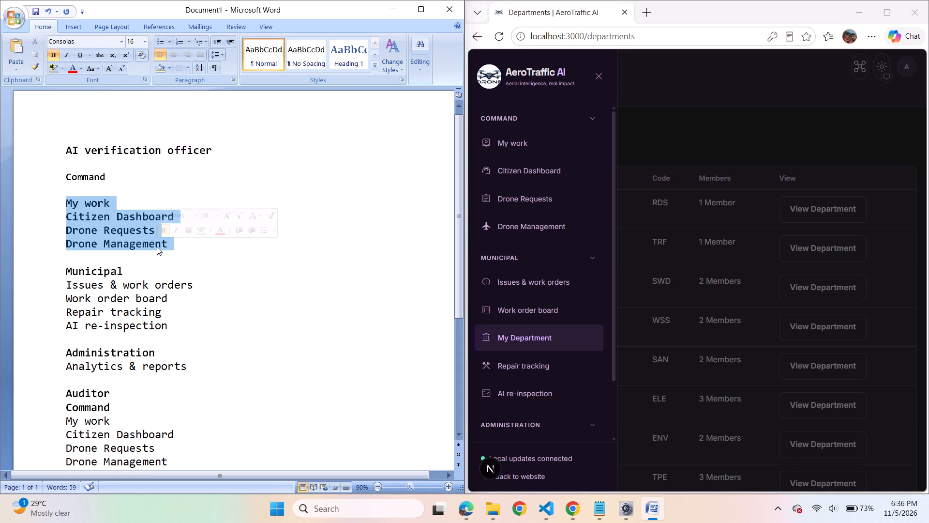
pyautogui.click(215, 215)
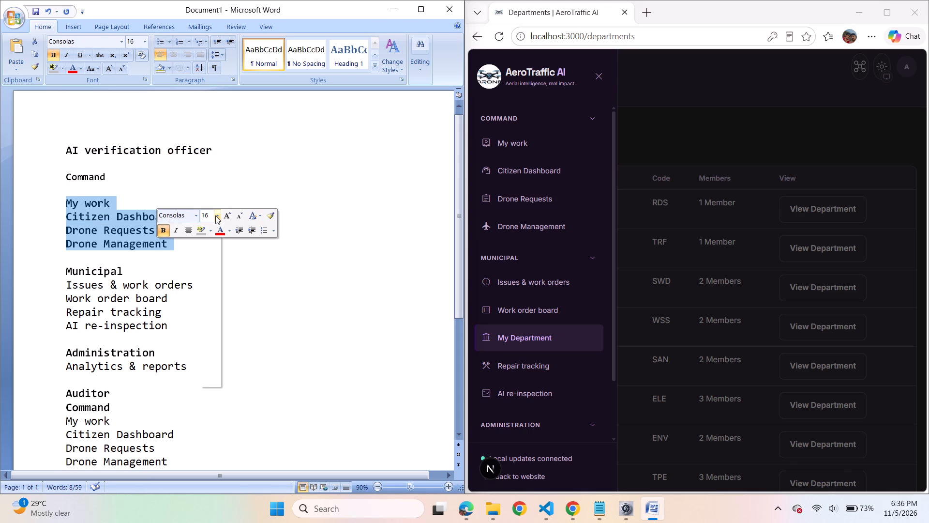
pyautogui.click(213, 258)
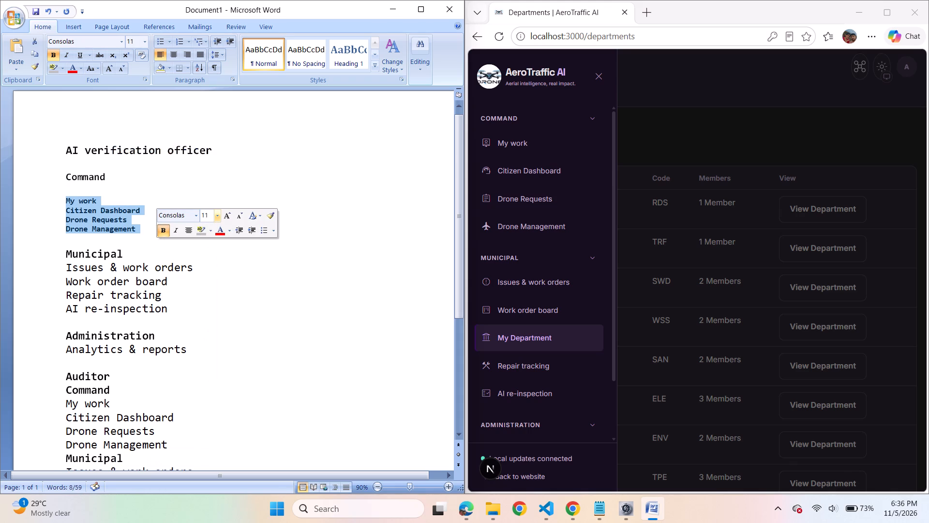
pyautogui.click(219, 217)
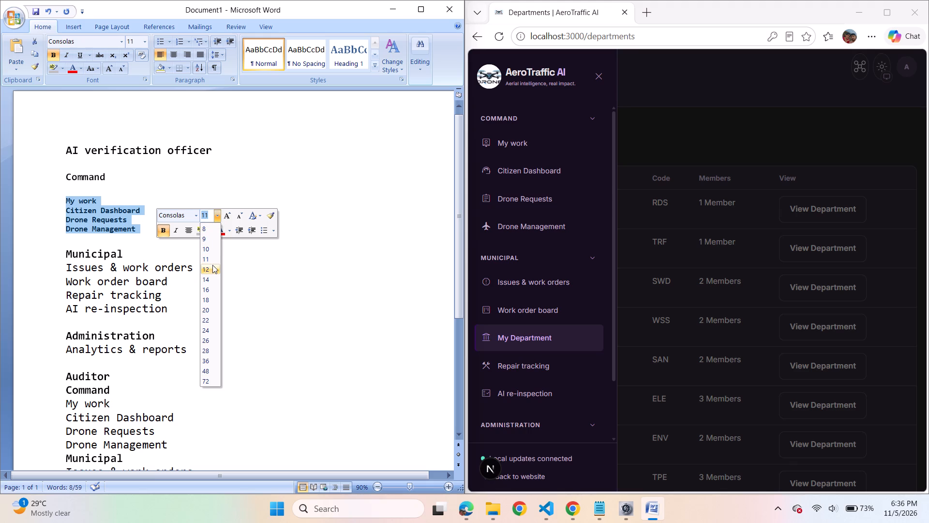
pyautogui.click(212, 265)
pyautogui.click(255, 270)
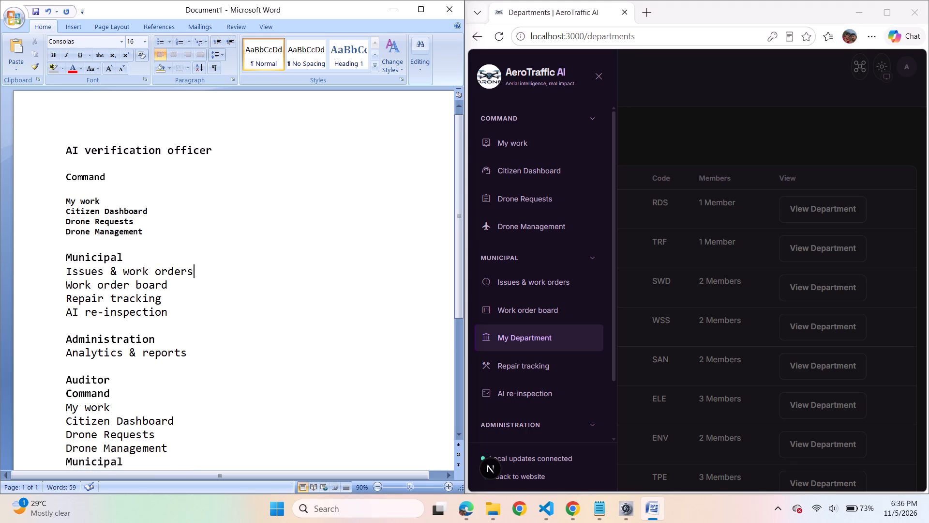
pyautogui.scroll(-1, 255, 270)
pyautogui.moveTo(60, 152); pyautogui.dragTo(138, 192)
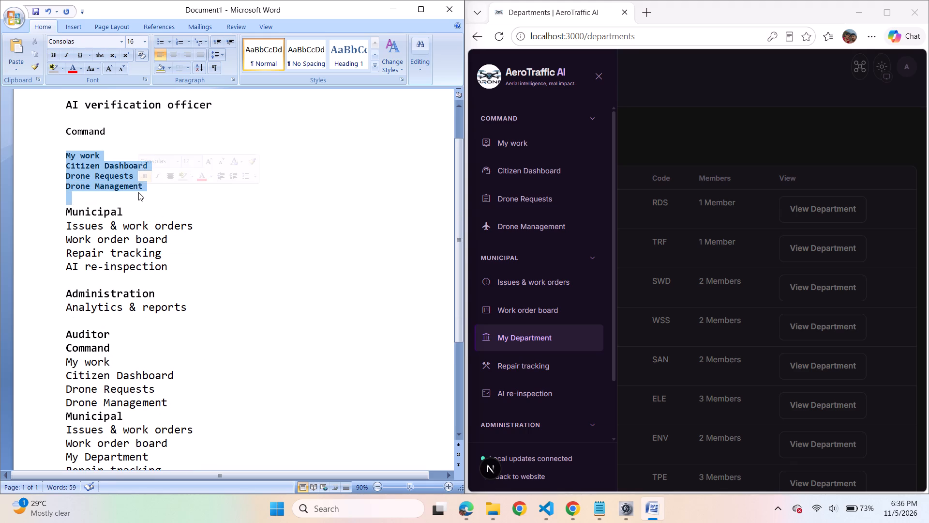
pyautogui.click(145, 179)
pyautogui.click(232, 221)
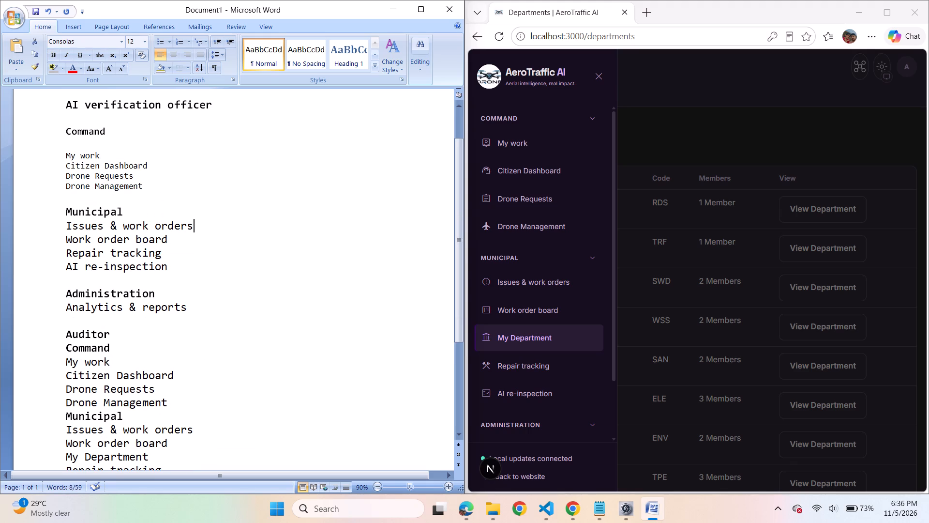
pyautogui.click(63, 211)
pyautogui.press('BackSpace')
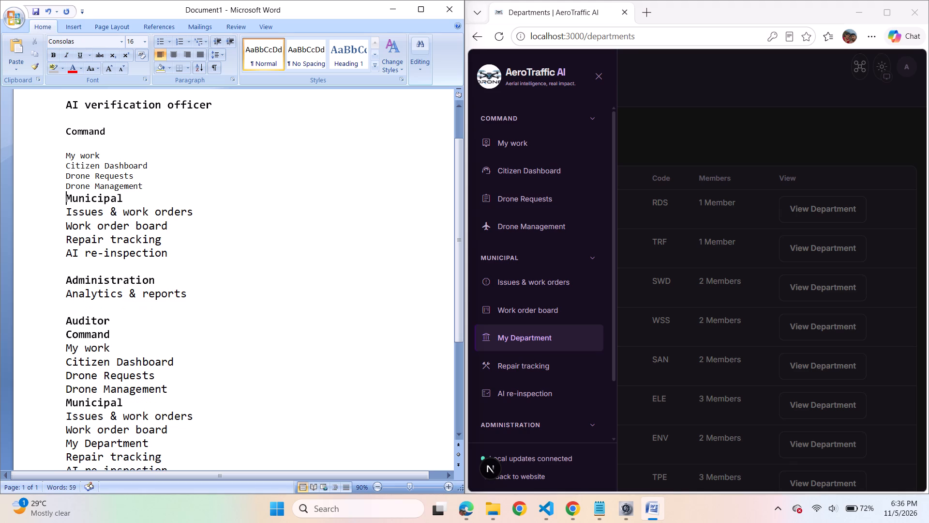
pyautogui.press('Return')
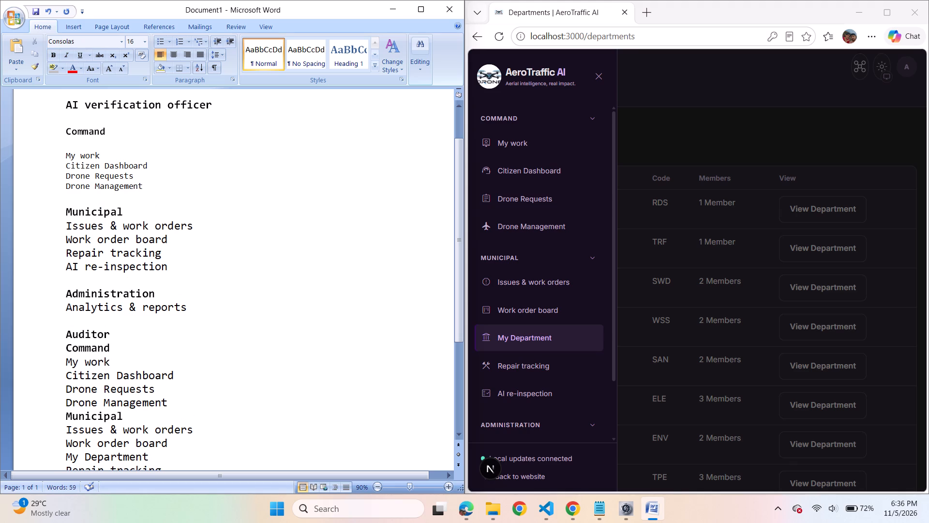
# Set the Municipal heading under AI verification officer to font size 14.
pyautogui.moveTo(66, 213); pyautogui.dragTo(114, 212)
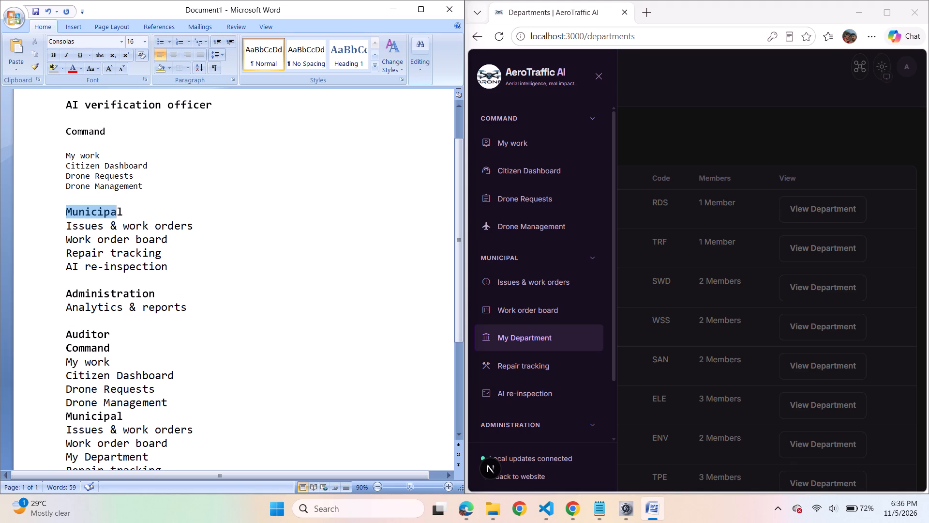
pyautogui.moveTo(114, 212); pyautogui.dragTo(125, 212)
pyautogui.click(186, 181)
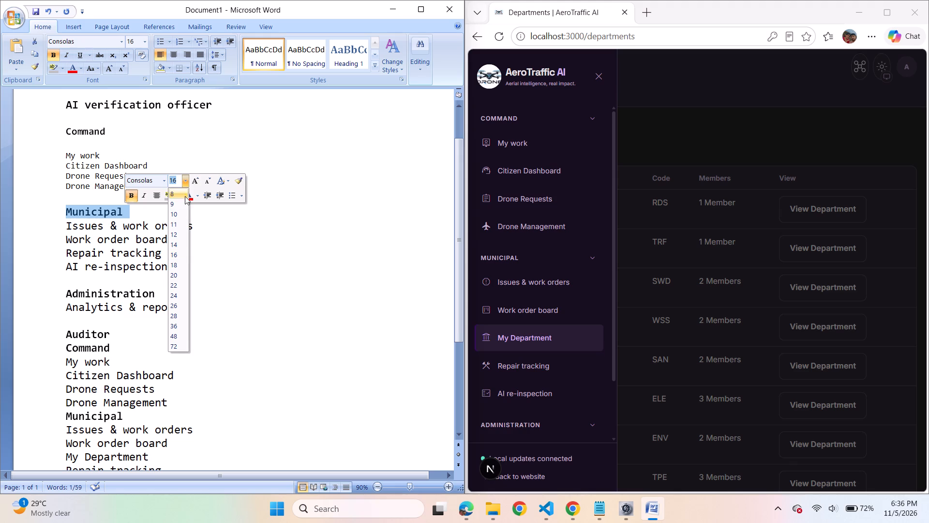
pyautogui.click(181, 244)
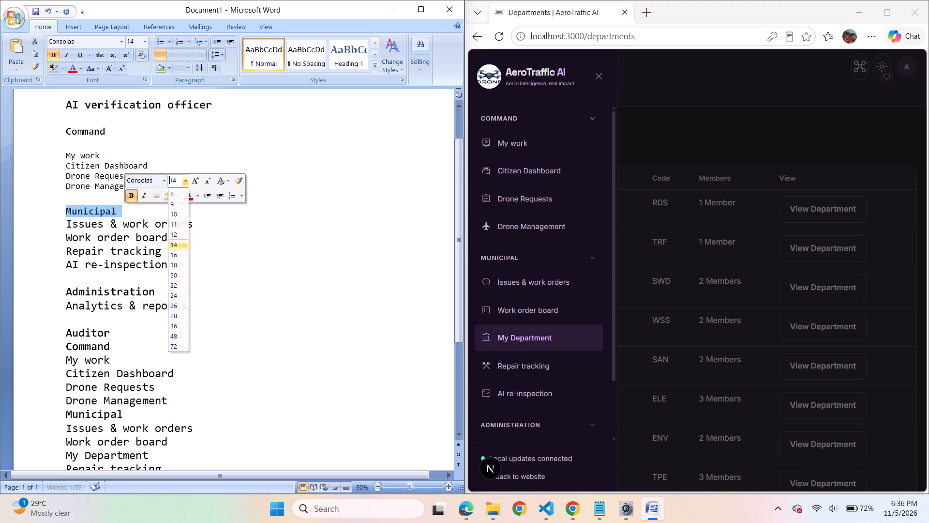
pyautogui.click(229, 242)
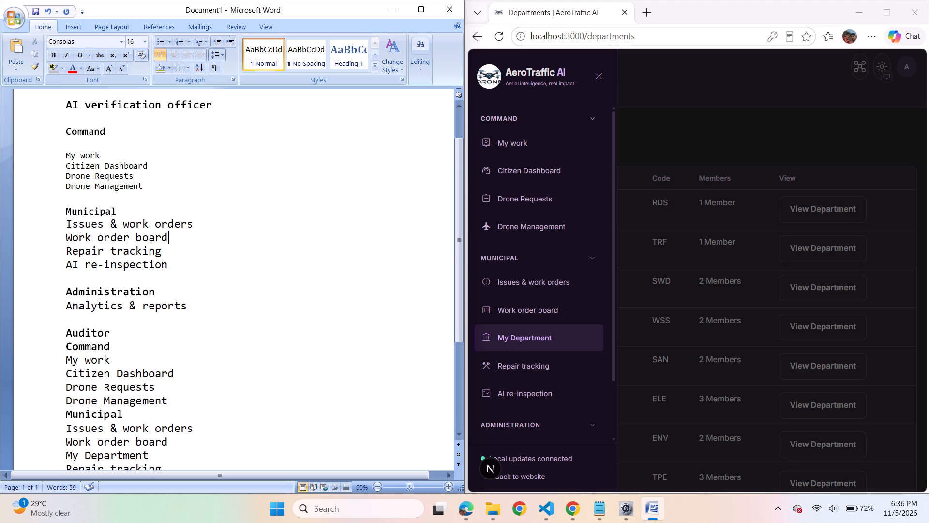
# Set the four items from Issues & work orders to AI re-inspection under AI verification officer's Municipal heading to font size 12.
pyautogui.moveTo(64, 225); pyautogui.dragTo(165, 262)
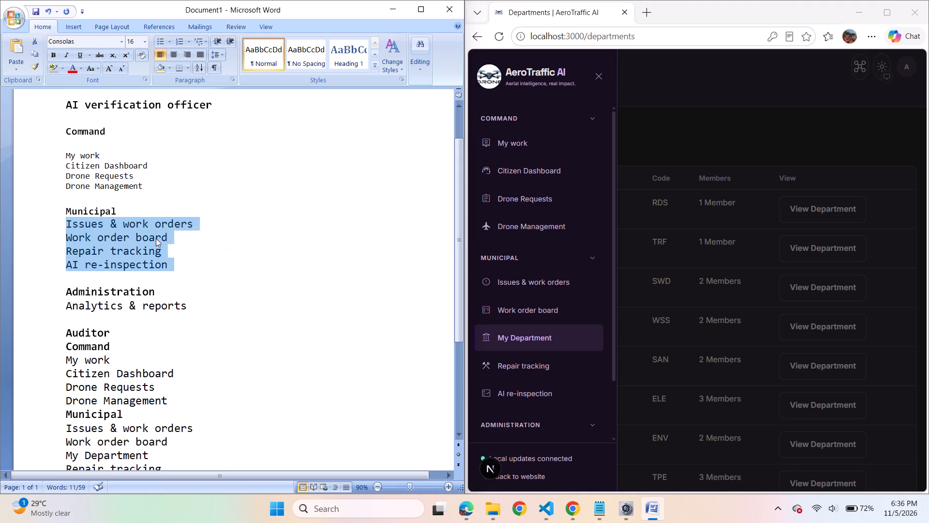
pyautogui.click(225, 231)
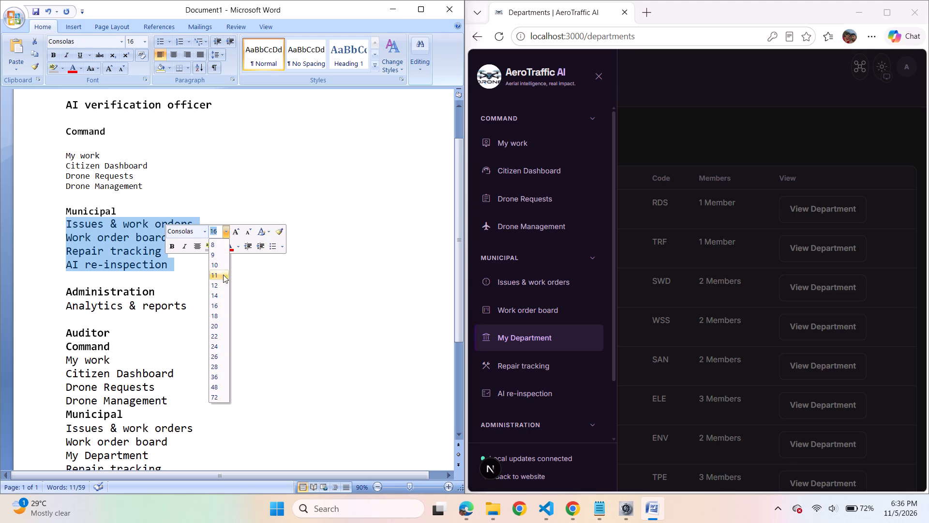
pyautogui.click(222, 288)
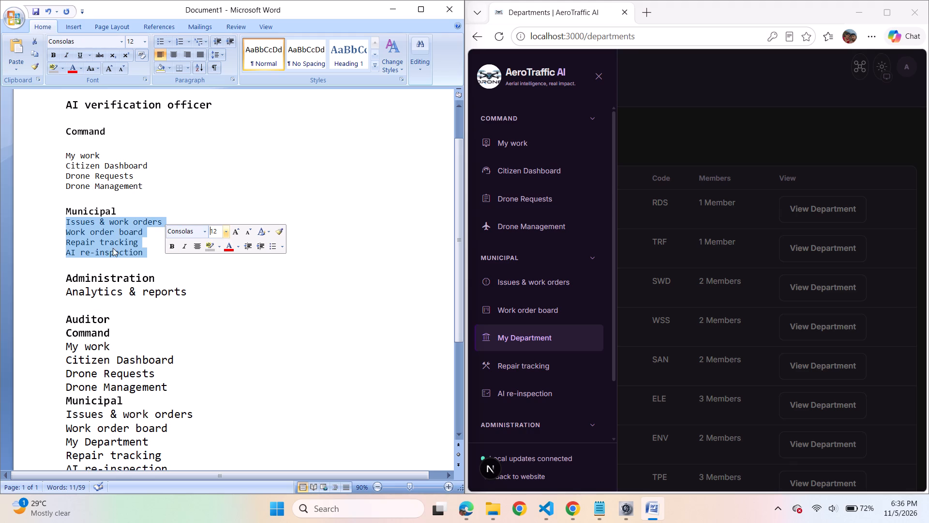
pyautogui.click(204, 279)
# Set the Administration heading under AI verification officer to font size 14.
pyautogui.scroll(-1, 204, 279)
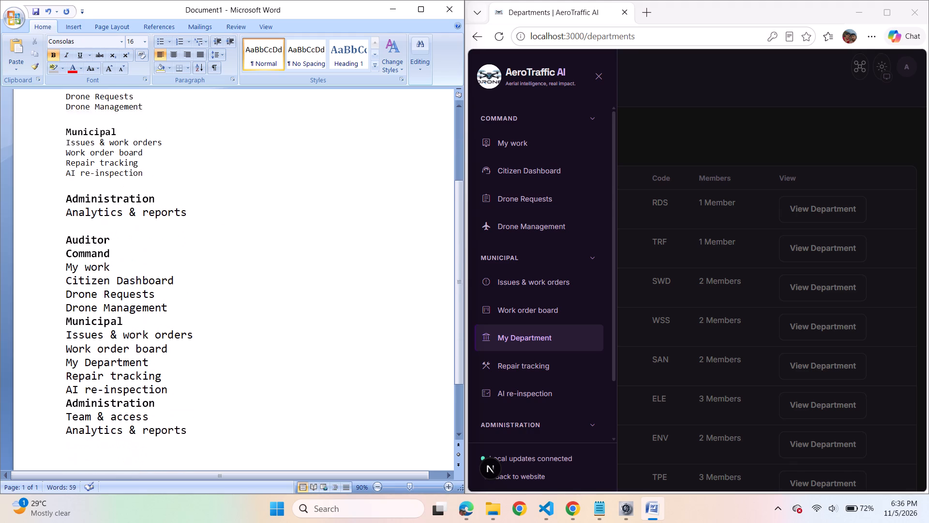
pyautogui.scroll(-1, 204, 279)
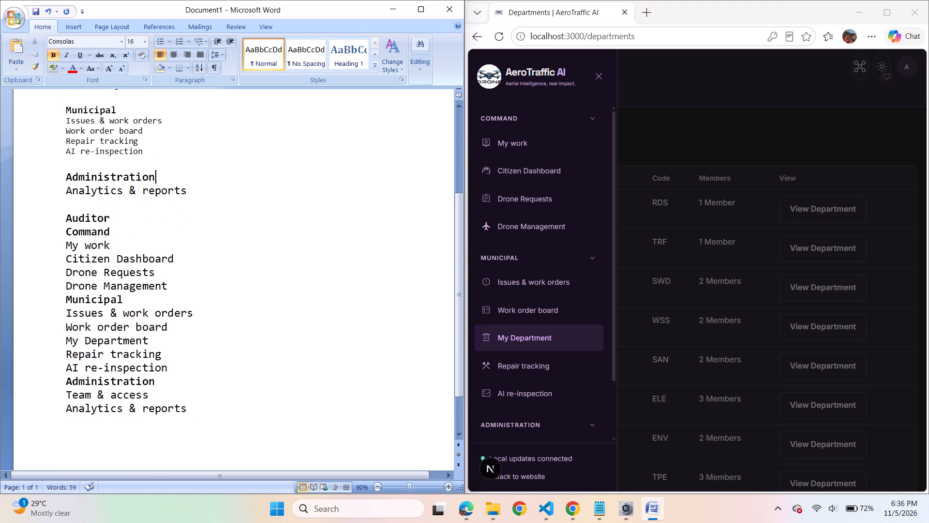
pyautogui.moveTo(65, 175); pyautogui.dragTo(174, 176)
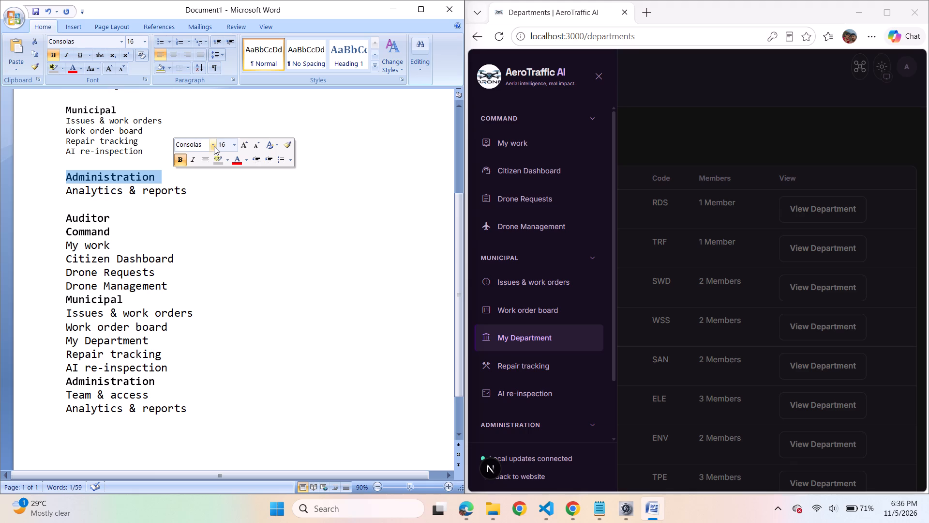
pyautogui.click(231, 146)
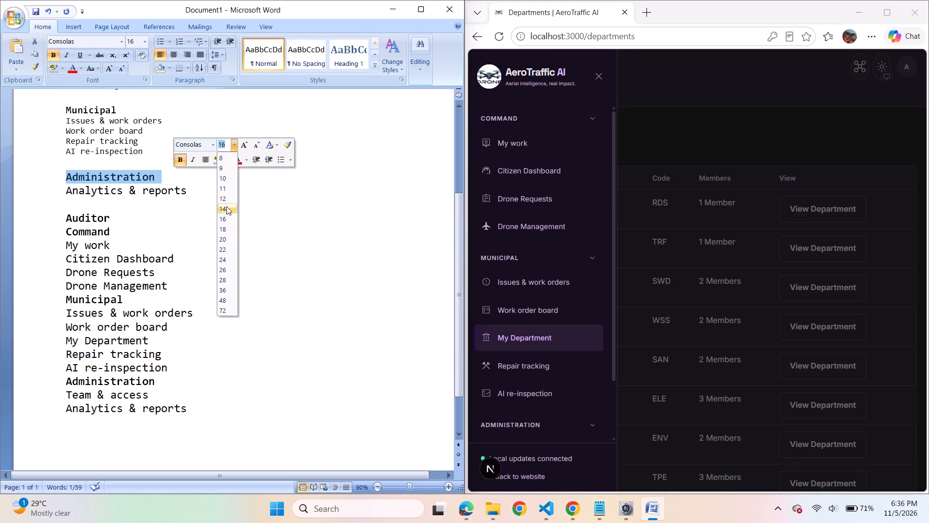
pyautogui.click(226, 206)
# Set the Analytics & reports item under AI verification officer's Administration heading to font size 12.
pyautogui.moveTo(184, 187); pyautogui.dragTo(165, 188)
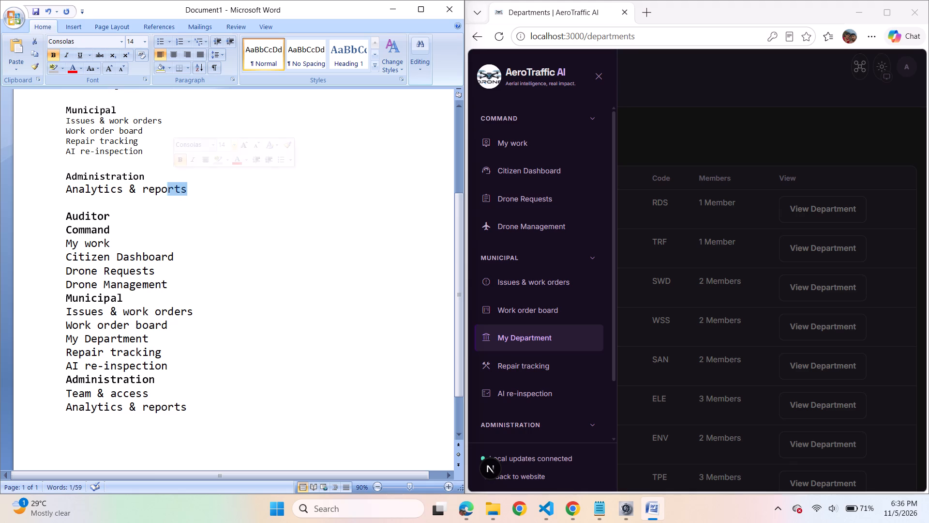
pyautogui.moveTo(165, 188); pyautogui.dragTo(91, 186)
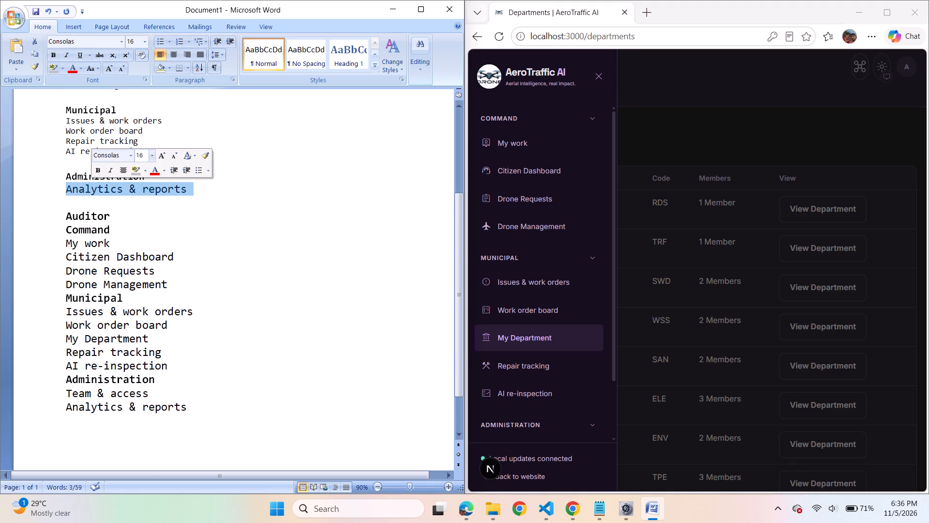
pyautogui.click(152, 155)
pyautogui.click(150, 210)
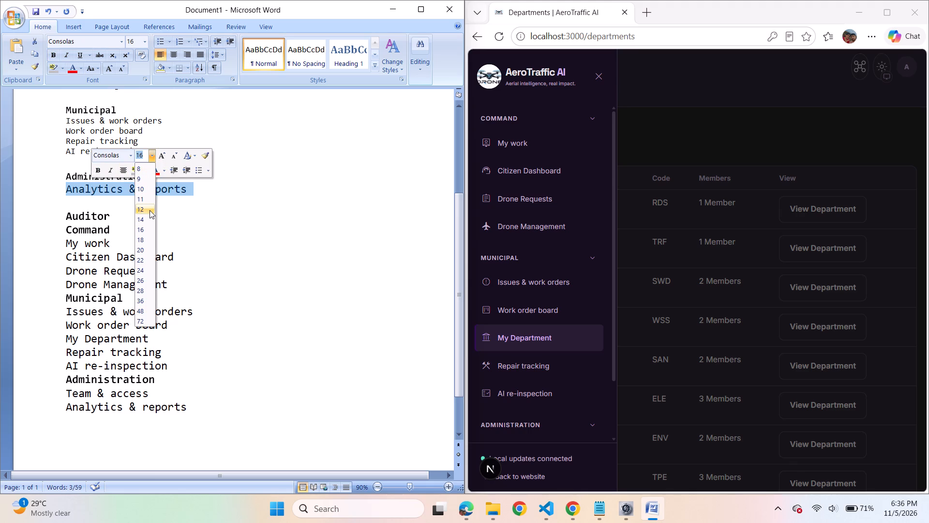
pyautogui.click(58, 191)
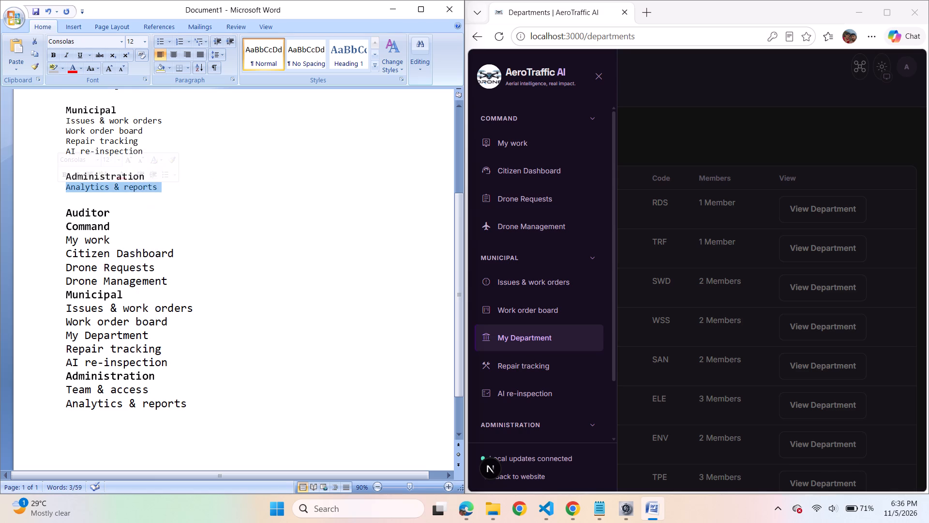
pyautogui.click(210, 192)
# Add a solid round bullet to the Command heading under AI verification officer.
pyautogui.scroll(1, 210, 192)
pyautogui.scroll(-1, 210, 192)
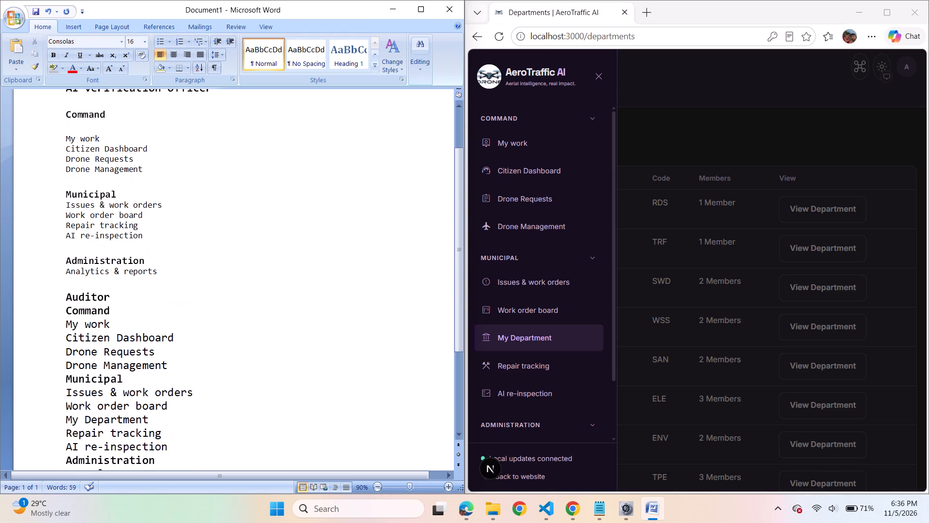
pyautogui.click(61, 157)
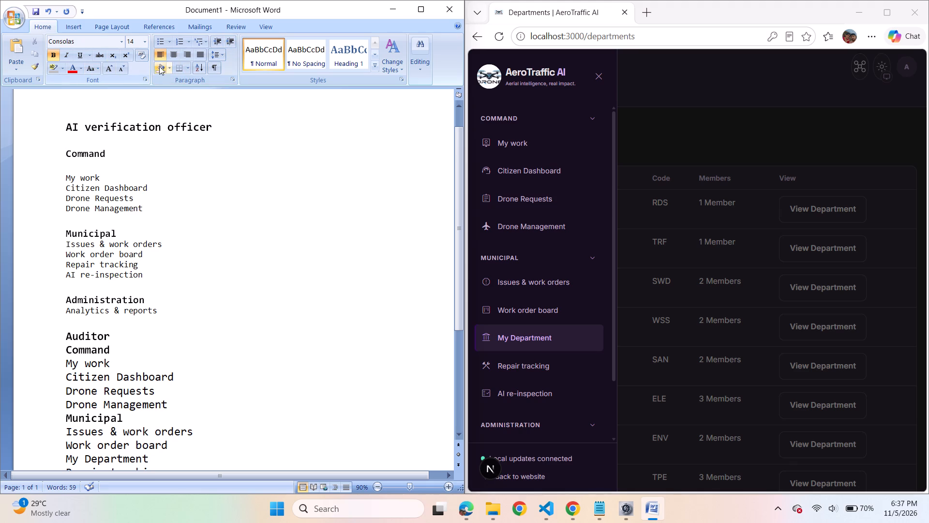
pyautogui.click(168, 40)
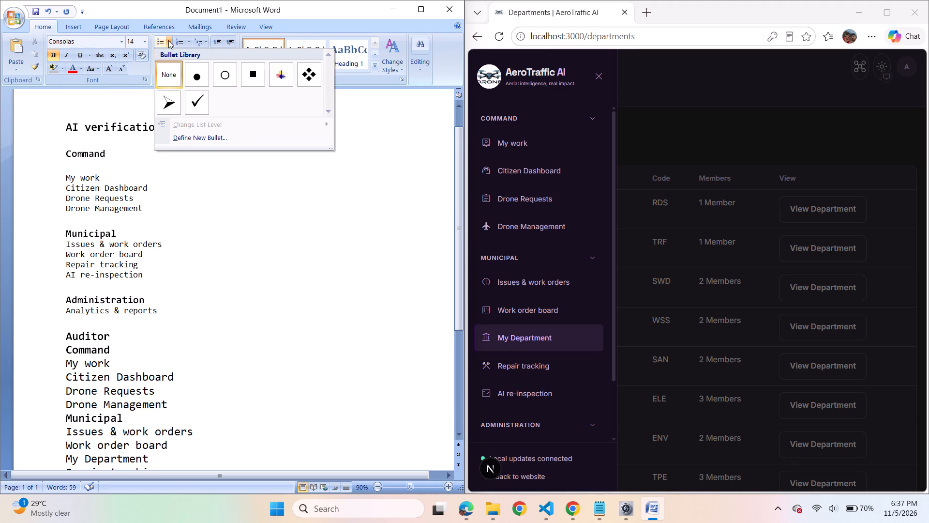
pyautogui.click(210, 70)
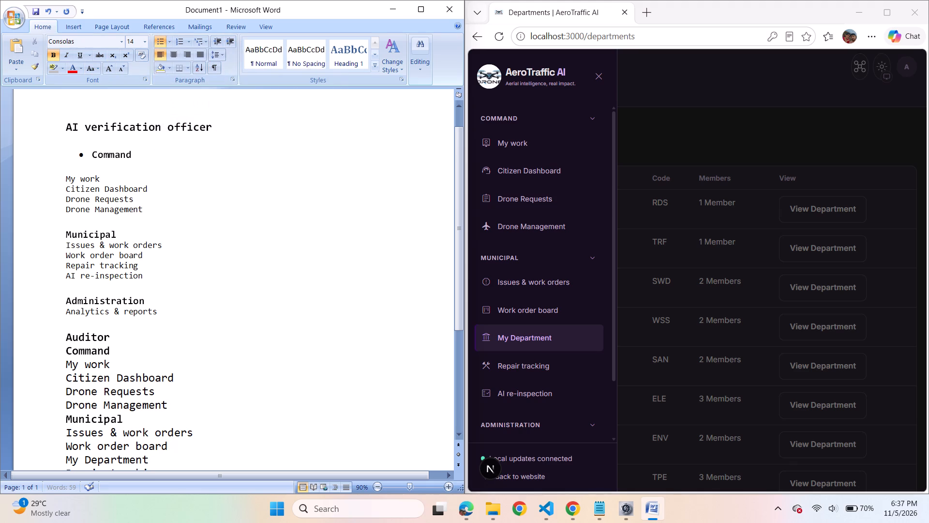
# Indent the four items from My work to Drone Management under AI verification officer's Command heading, one level beyond the heading text.
pyautogui.moveTo(66, 177); pyautogui.dragTo(155, 203)
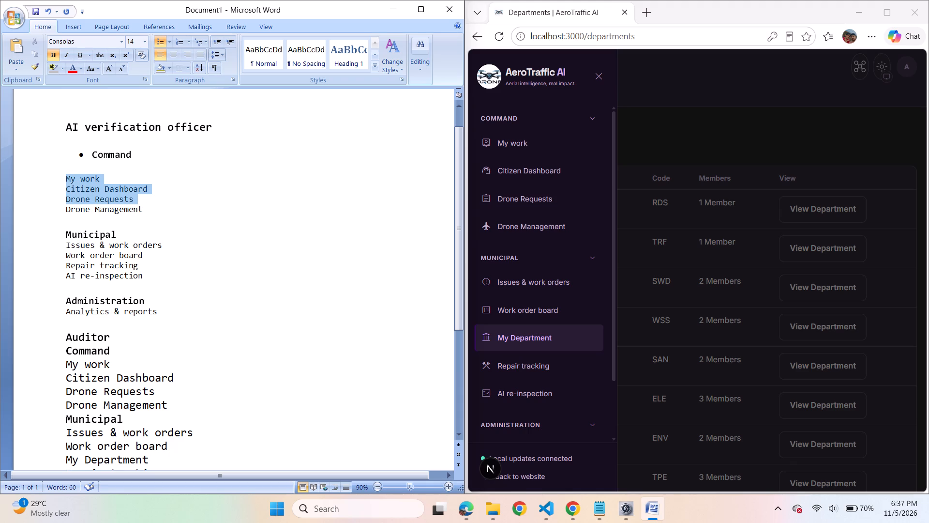
pyautogui.moveTo(155, 203); pyautogui.dragTo(159, 203)
pyautogui.click(159, 203)
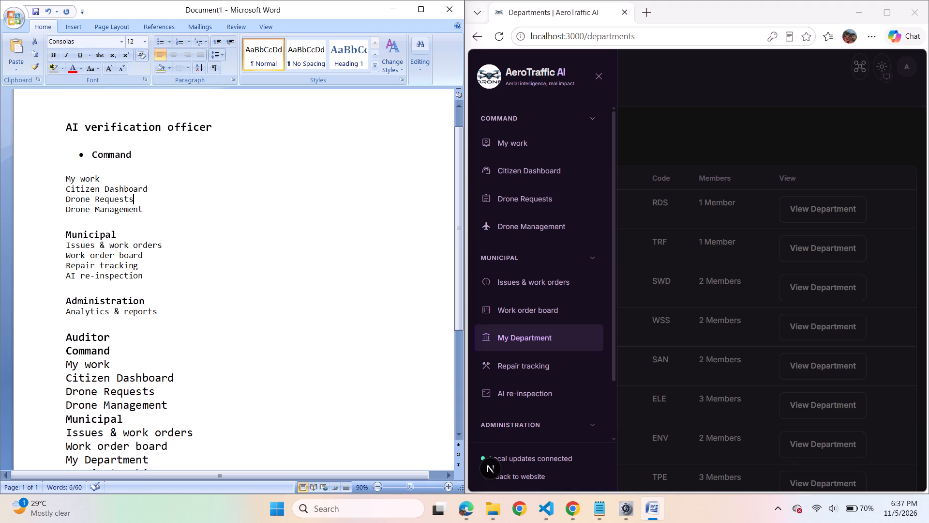
pyautogui.moveTo(159, 203); pyautogui.dragTo(94, 198)
pyautogui.moveTo(61, 177); pyautogui.dragTo(76, 189)
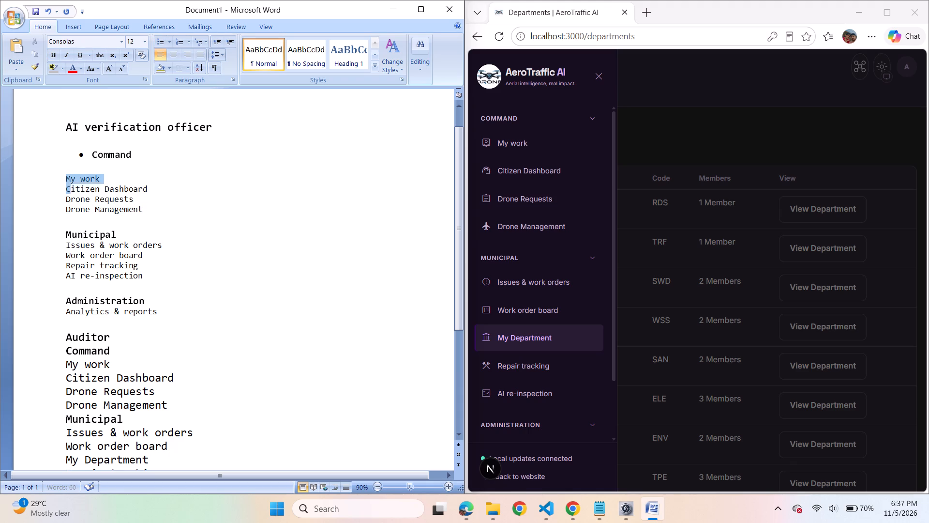
pyautogui.moveTo(76, 189); pyautogui.dragTo(156, 208)
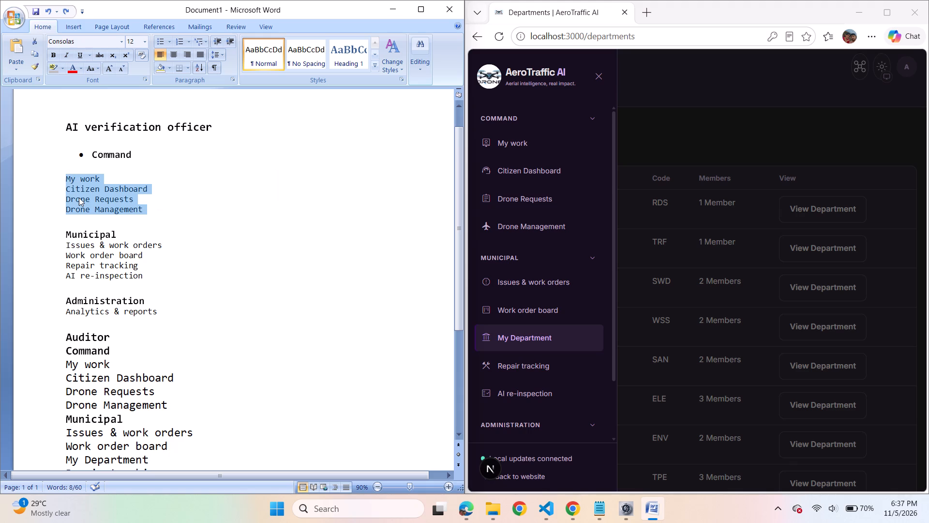
pyautogui.press('Tab')
pyautogui.press('Tab')
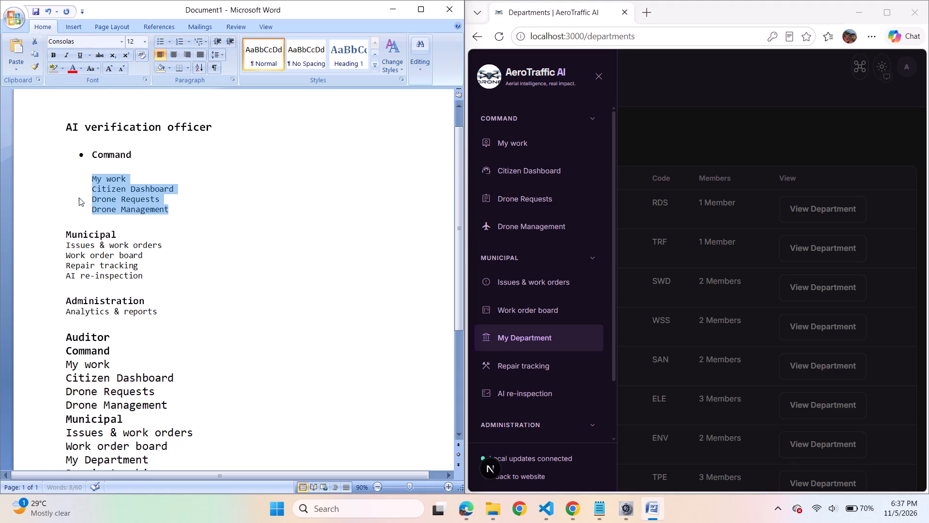
pyautogui.press('Tab')
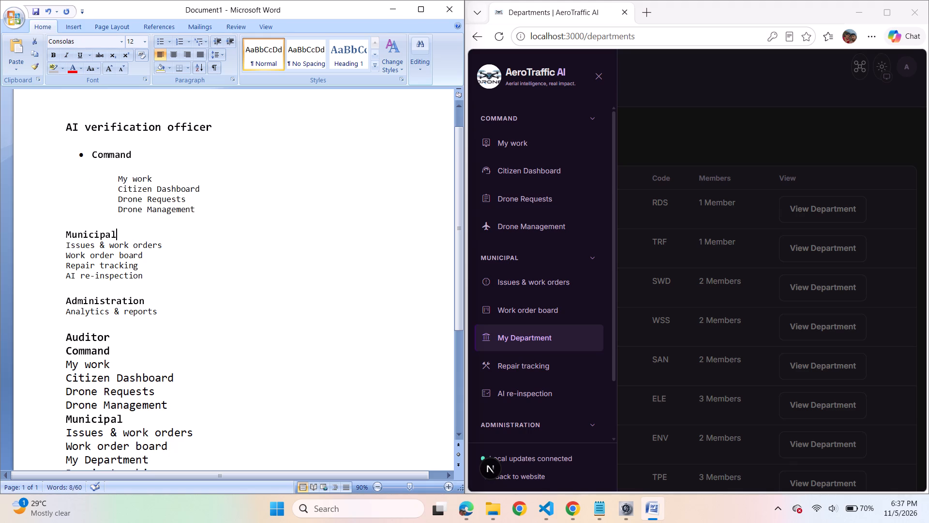
# Add the same round bullet to the Municipal heading under AI verification officer.
pyautogui.click(152, 235)
pyautogui.click(65, 234)
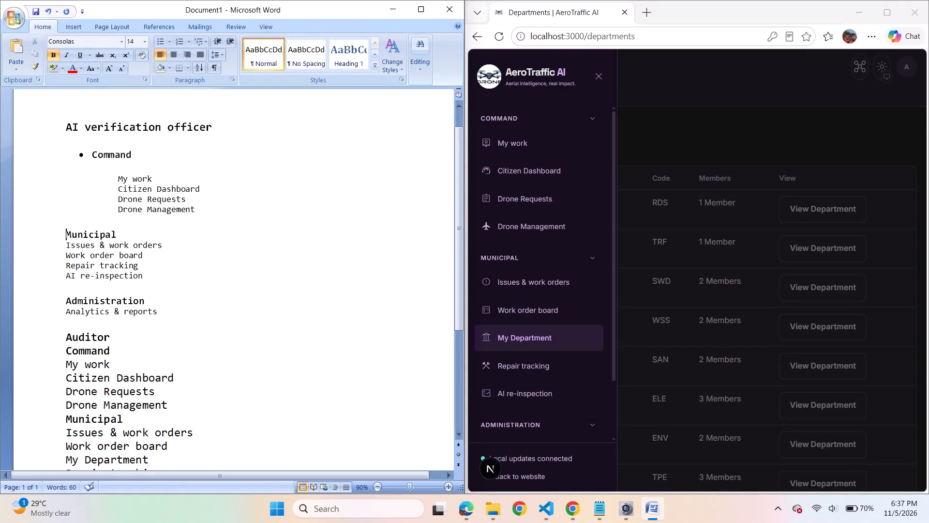
pyautogui.click(159, 39)
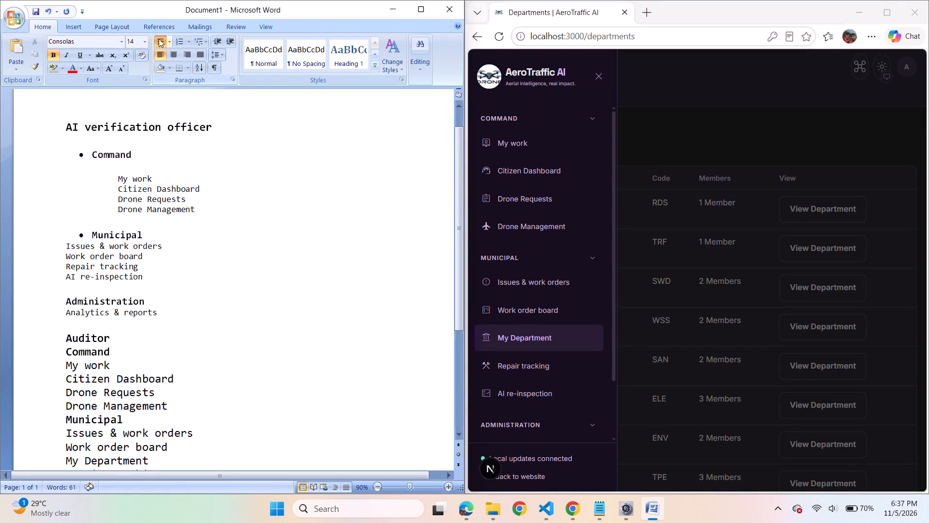
# Indent the four items from Issues & work orders to AI re-inspection under AI verification officer's Municipal heading, matching the Command items.
pyautogui.moveTo(64, 248); pyautogui.dragTo(140, 276)
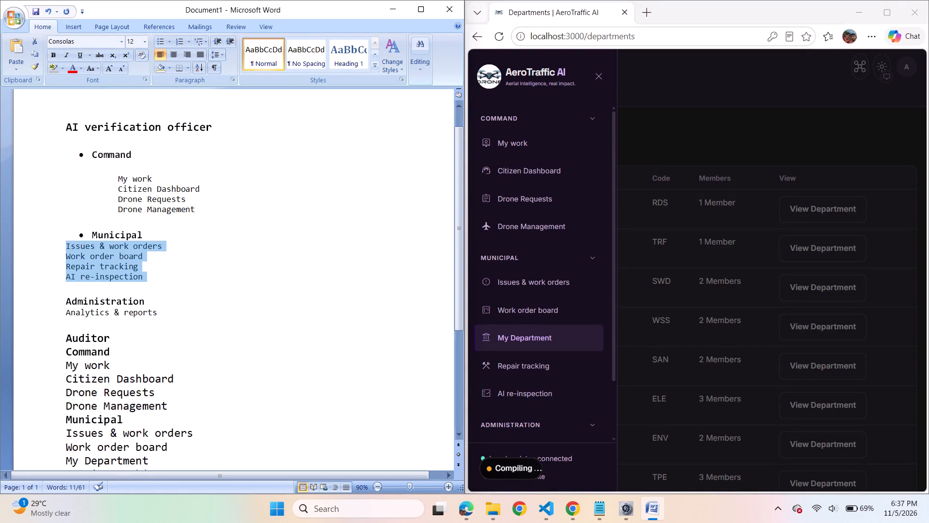
pyautogui.press('Tab')
pyautogui.press('Tab')
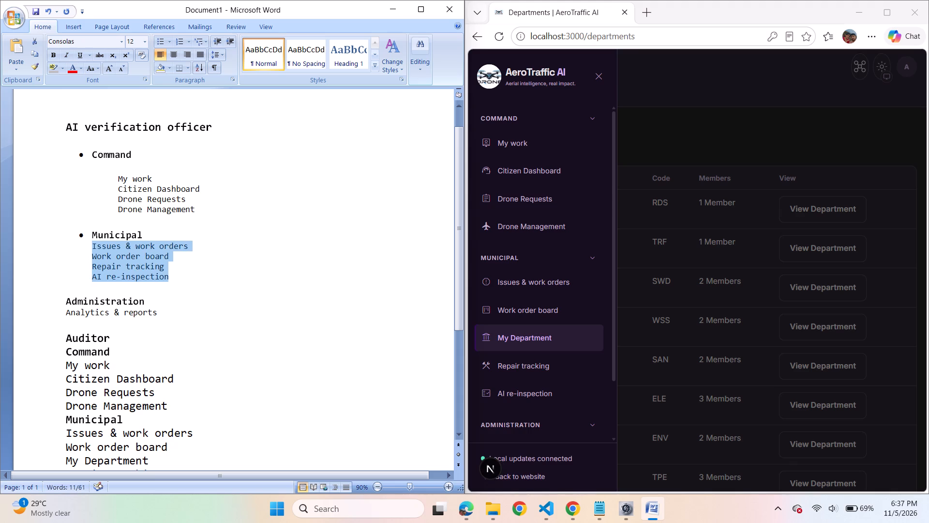
pyautogui.press('Tab')
pyautogui.click(274, 301)
# Add the same round bullet to the Administration heading under AI verification officer.
pyautogui.scroll(-1, 274, 301)
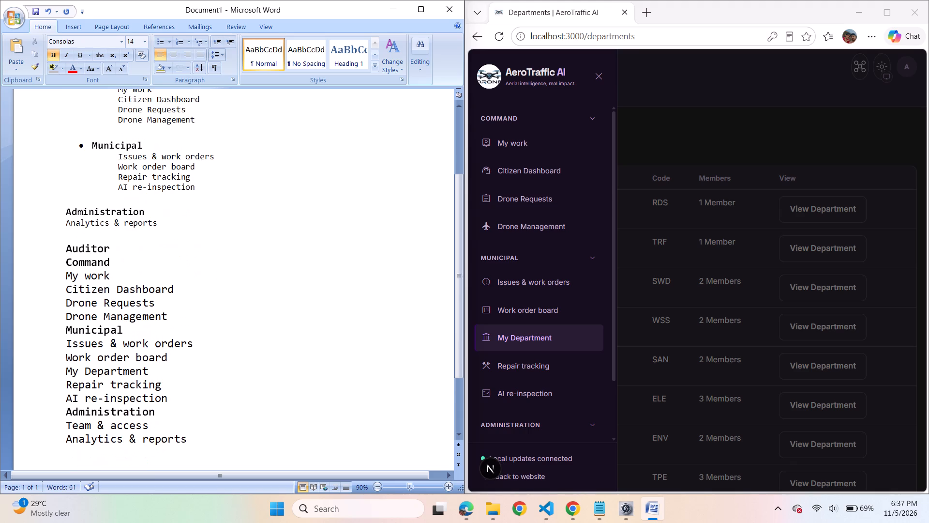
pyautogui.scroll(-1, 274, 301)
pyautogui.click(63, 185)
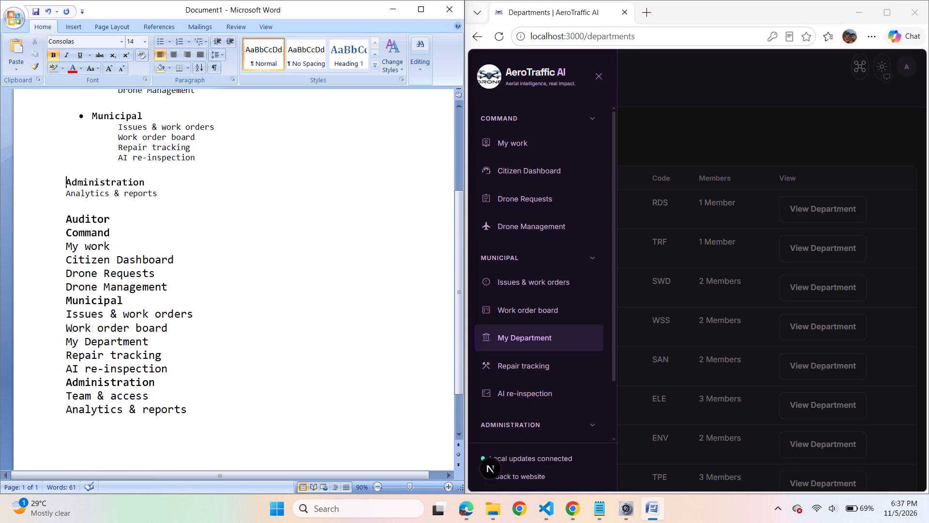
pyautogui.click(156, 43)
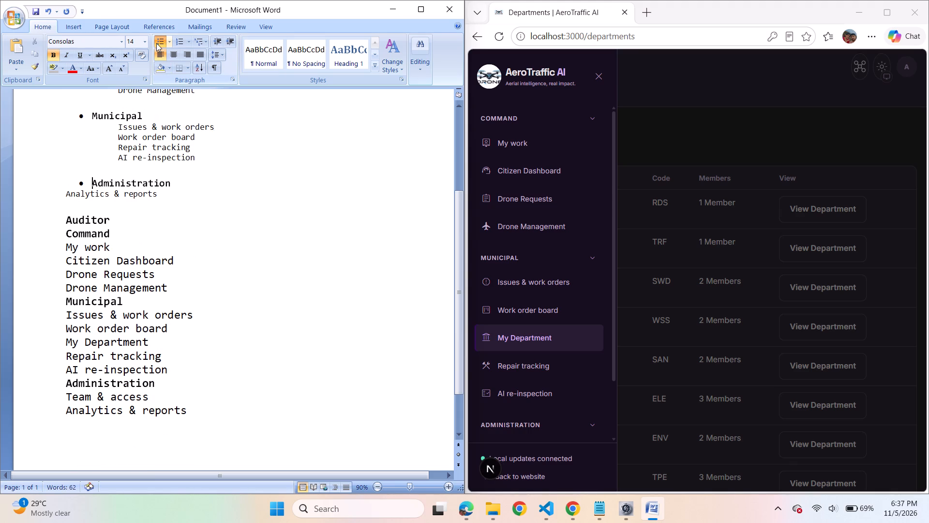
# Indent the Analytics & reports item under AI verification officer's Administration heading to match the other items.
pyautogui.tripleClick(69, 191)
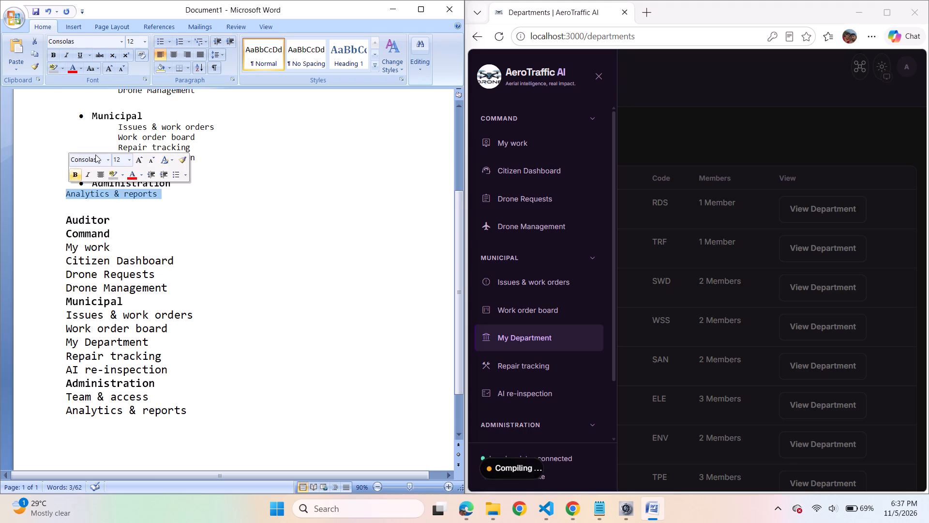
pyautogui.press('Tab')
pyautogui.press('Tab')
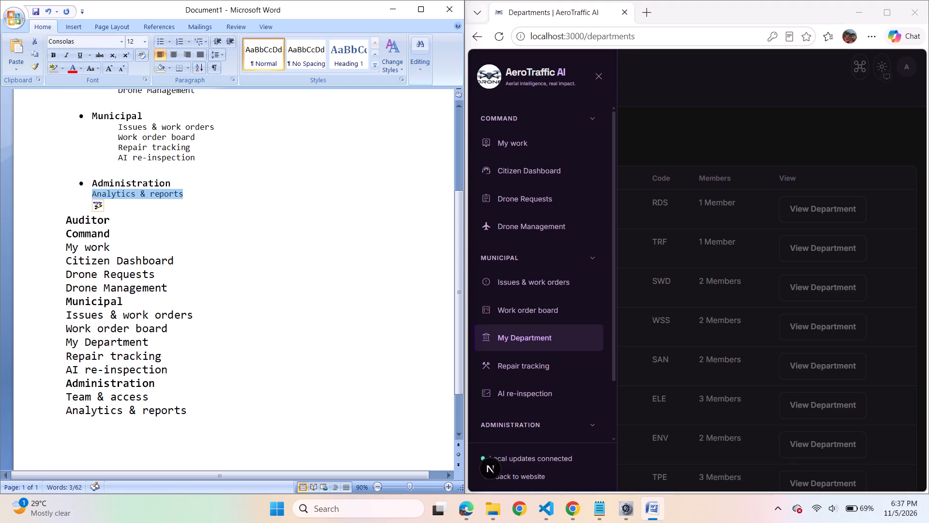
pyautogui.press('Tab')
pyautogui.click(265, 247)
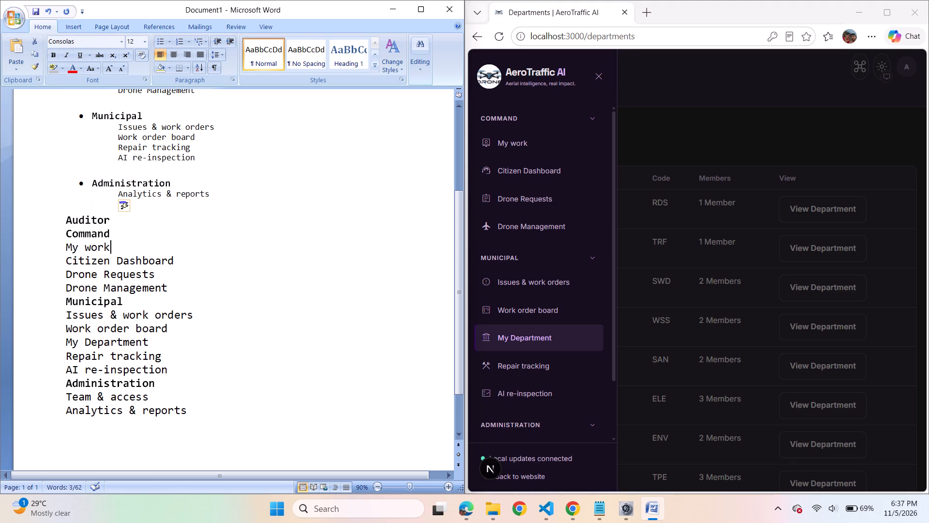
# Set the Command heading under Auditor to font size 14 and give it a round bullet.
pyautogui.scroll(1, 265, 247)
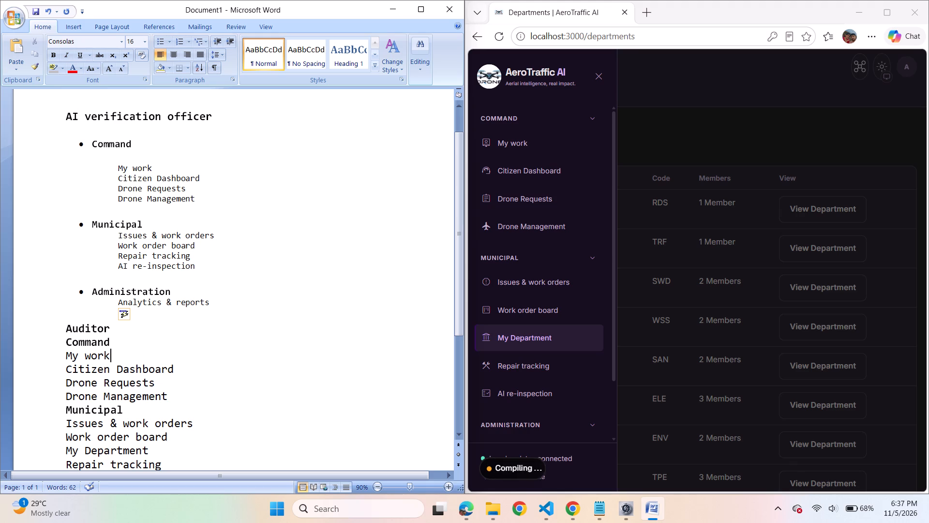
pyautogui.moveTo(63, 344); pyautogui.dragTo(118, 347)
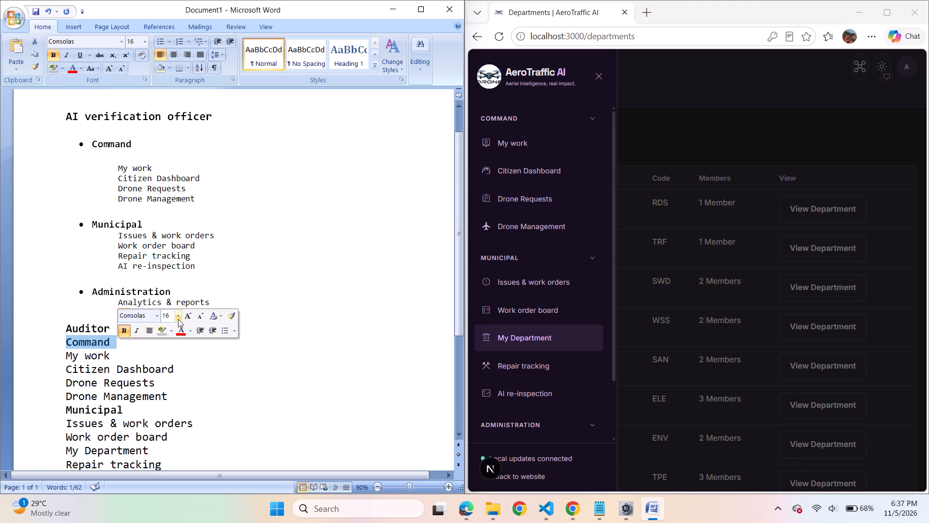
pyautogui.click(179, 319)
pyautogui.click(170, 374)
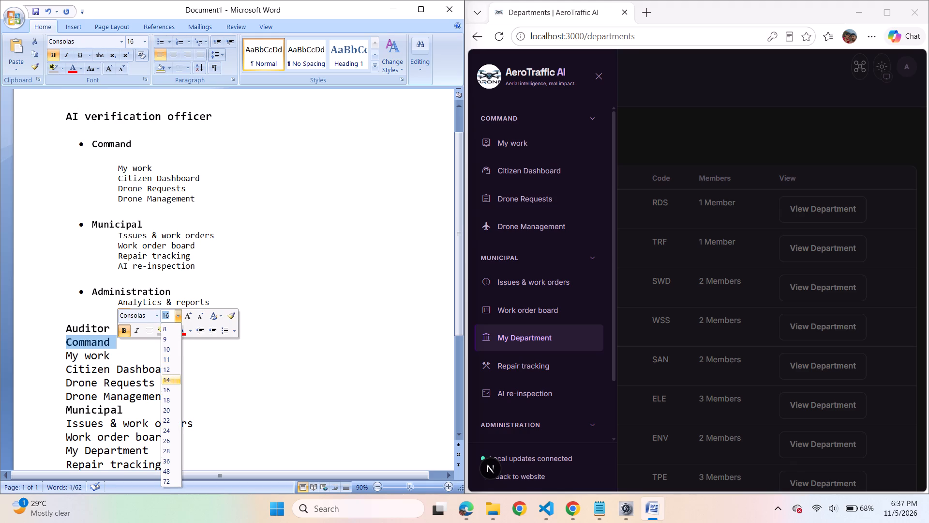
pyautogui.click(158, 40)
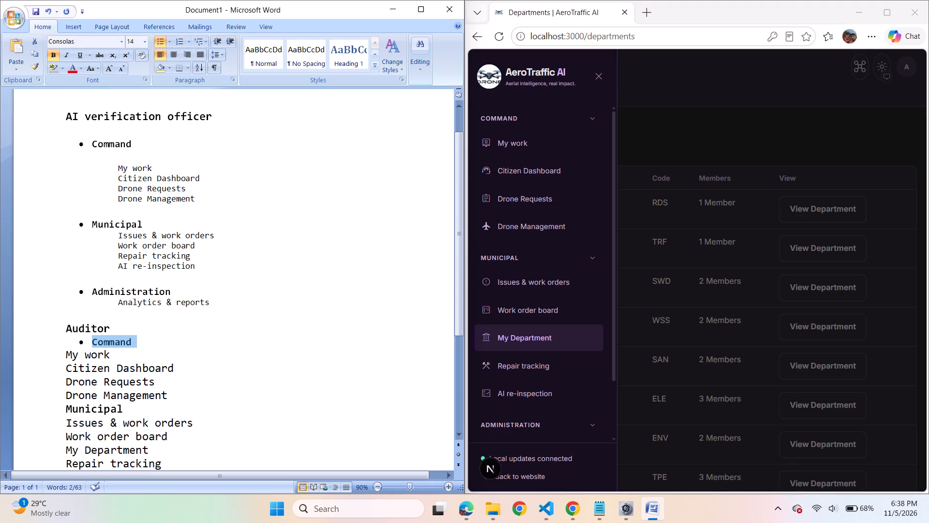
# Set the four items from My work to Drone Management under Auditor's Command heading to font size 12 and indent them beyond the heading text.
pyautogui.moveTo(63, 355); pyautogui.dragTo(153, 401)
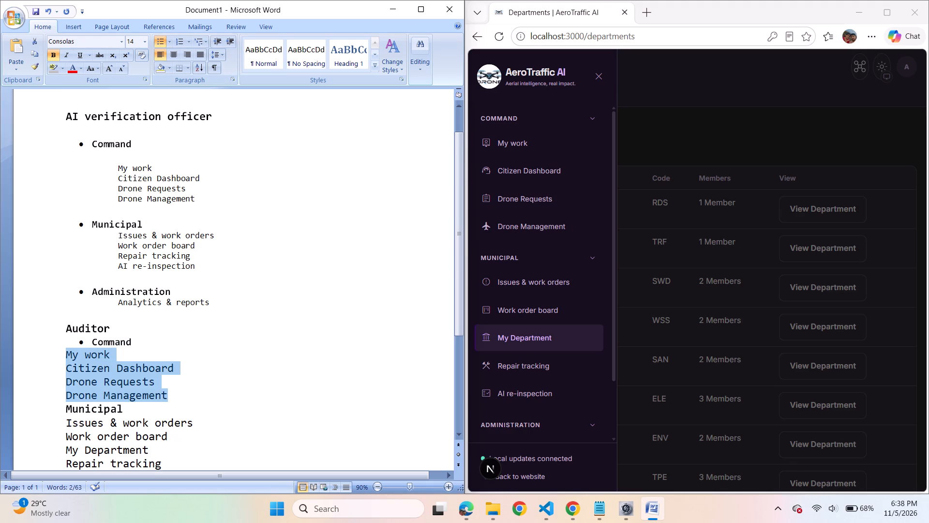
pyautogui.moveTo(153, 401); pyautogui.dragTo(166, 396)
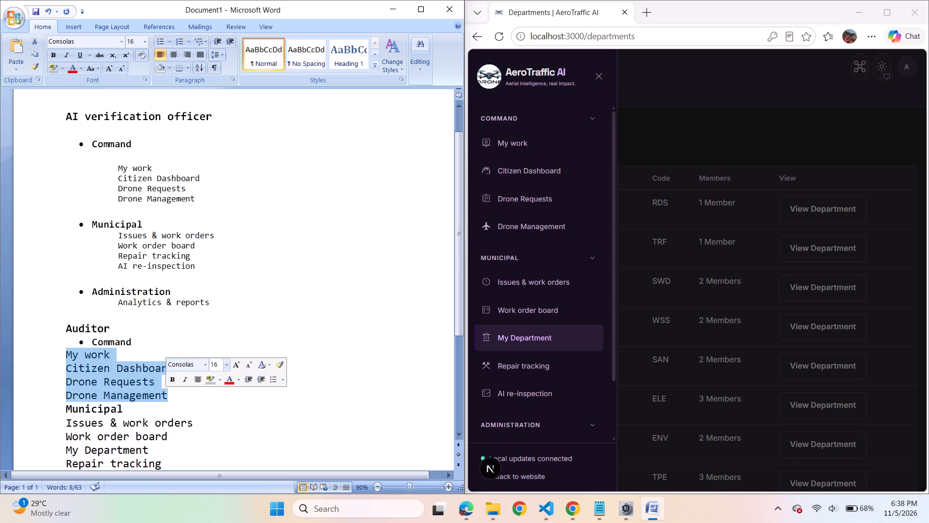
pyautogui.click(225, 367)
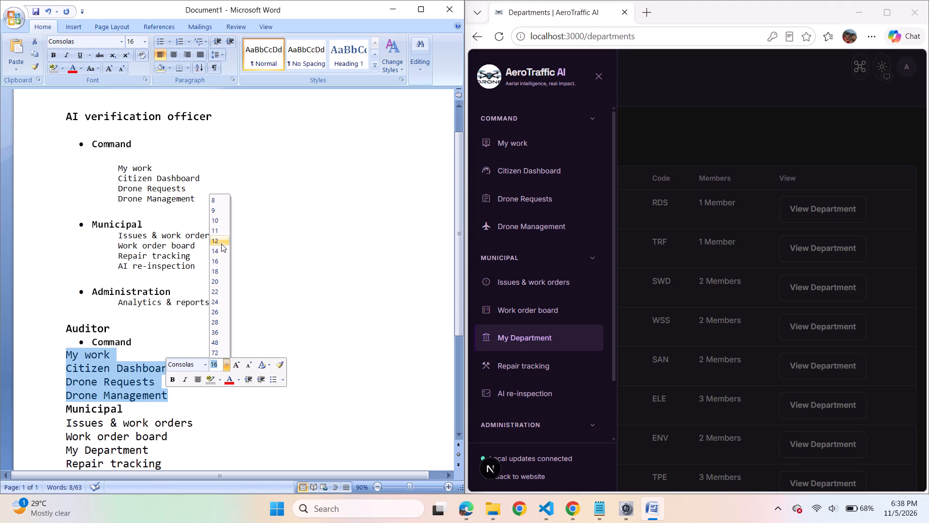
pyautogui.click(221, 244)
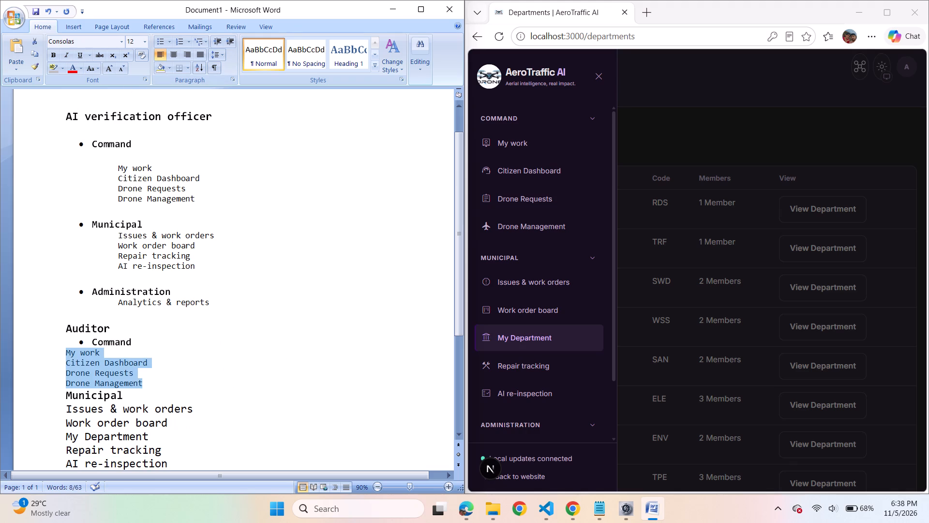
pyautogui.press('Tab')
pyautogui.press('Tab')
pyautogui.press('Tab')
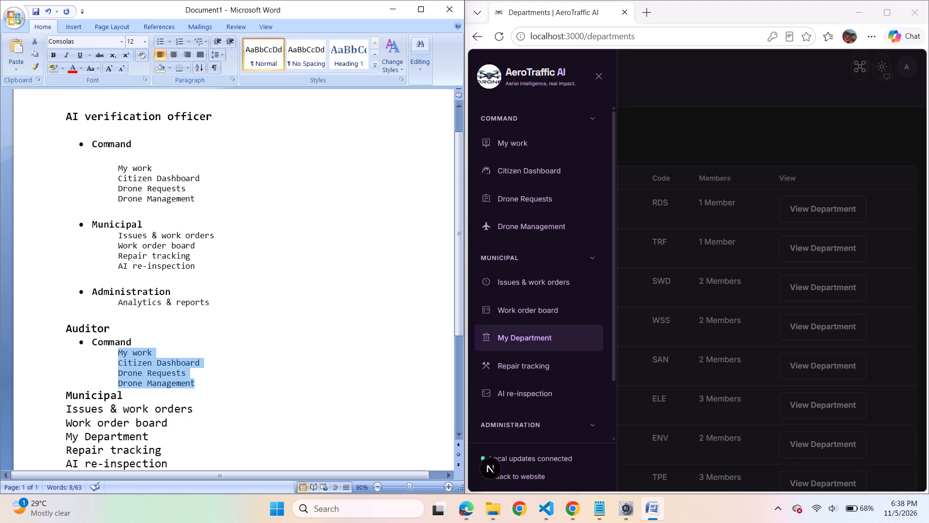
pyautogui.click(269, 187)
# Set the Municipal heading under Auditor to font size 14.
pyautogui.scroll(-1, 269, 187)
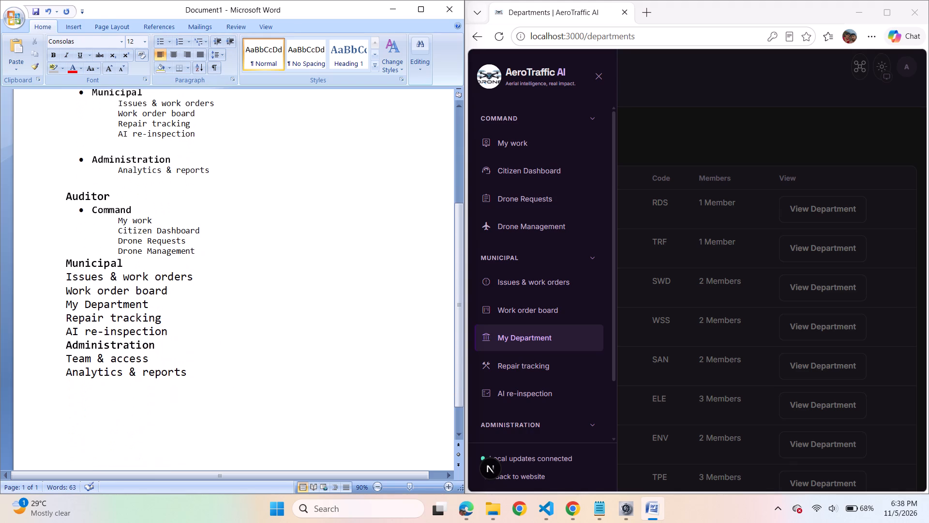
pyautogui.moveTo(62, 265); pyautogui.dragTo(125, 267)
pyautogui.click(187, 240)
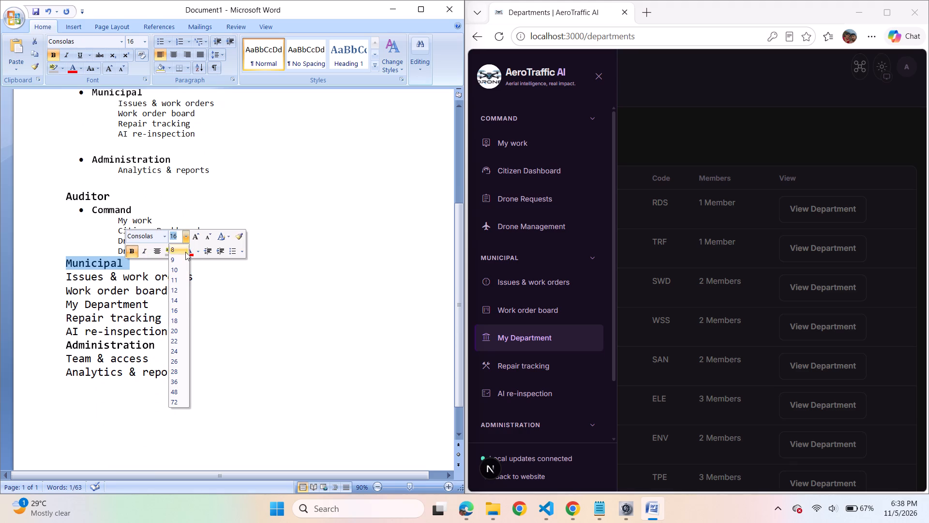
pyautogui.click(178, 297)
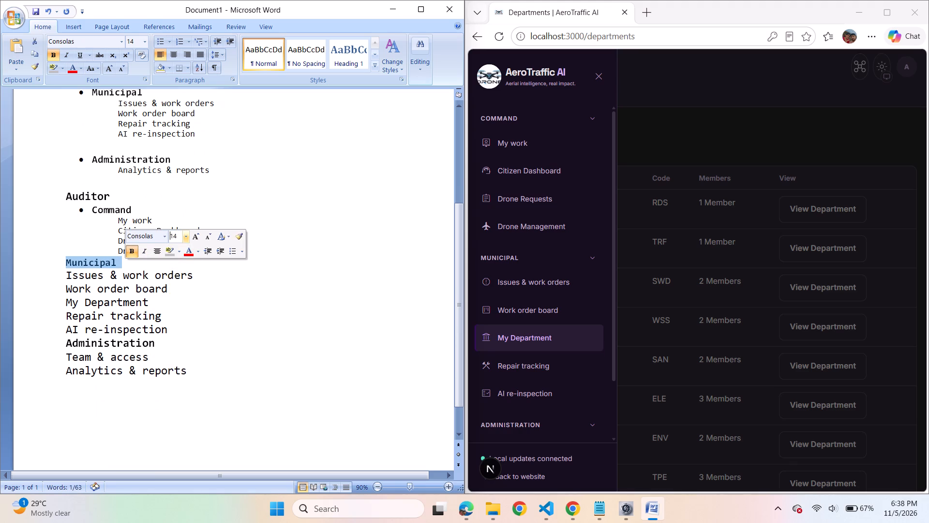
# Set the five items from Issues & work orders to AI re-inspection under Auditor's Municipal heading to font size 12 and indent them beyond the heading text.
pyautogui.moveTo(63, 273); pyautogui.dragTo(65, 276)
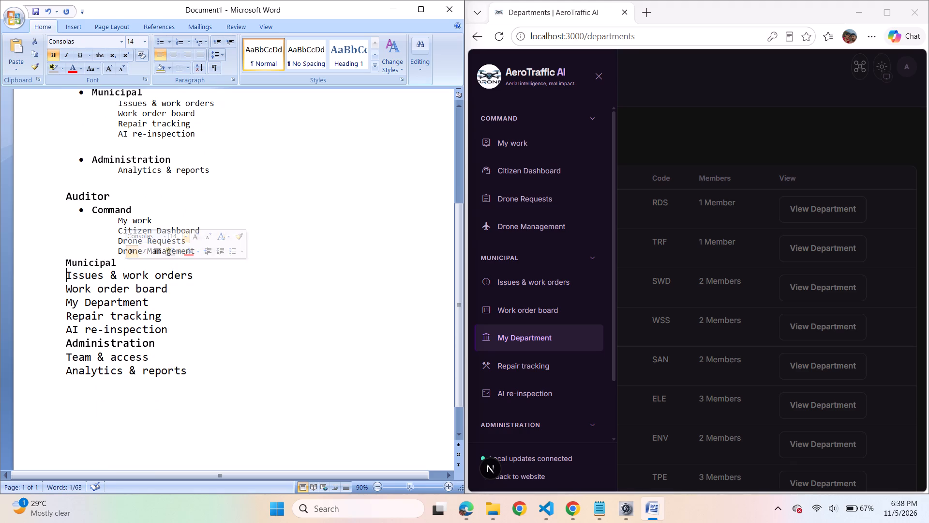
pyautogui.moveTo(65, 276); pyautogui.dragTo(165, 325)
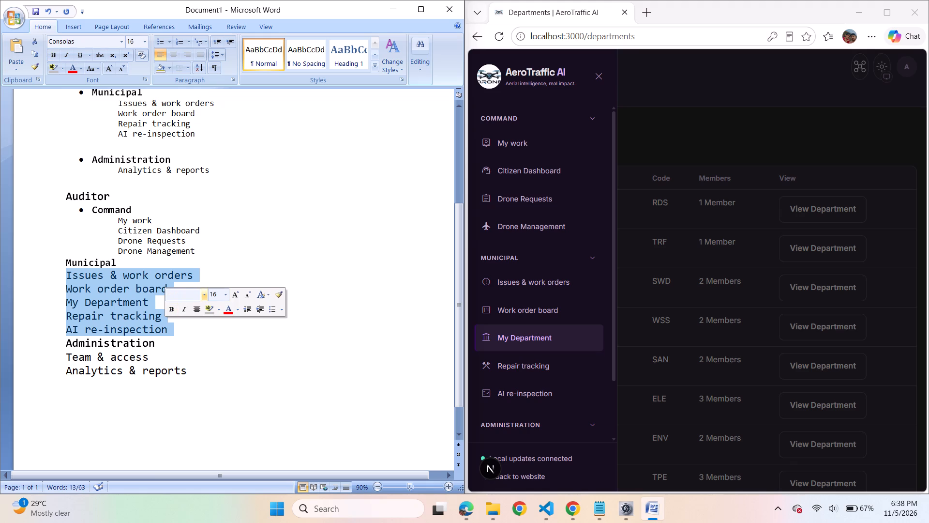
pyautogui.click(228, 298)
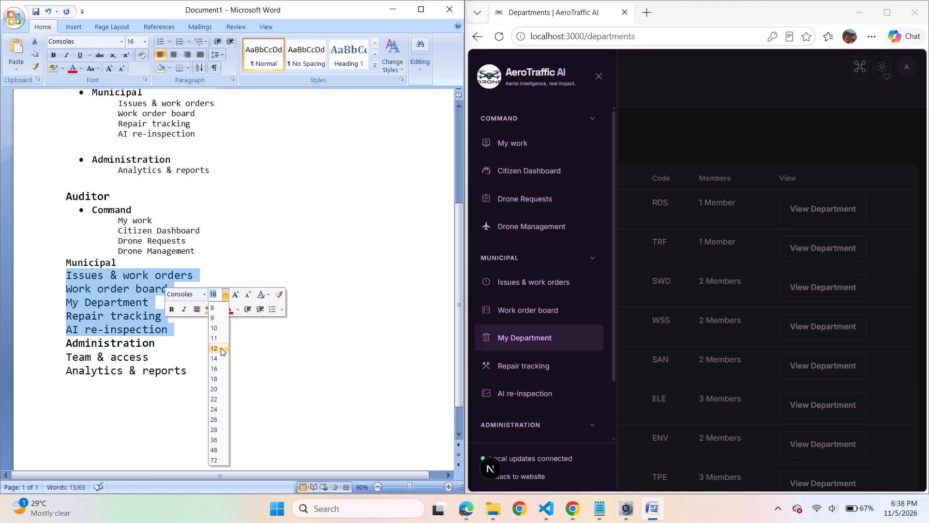
pyautogui.click(221, 347)
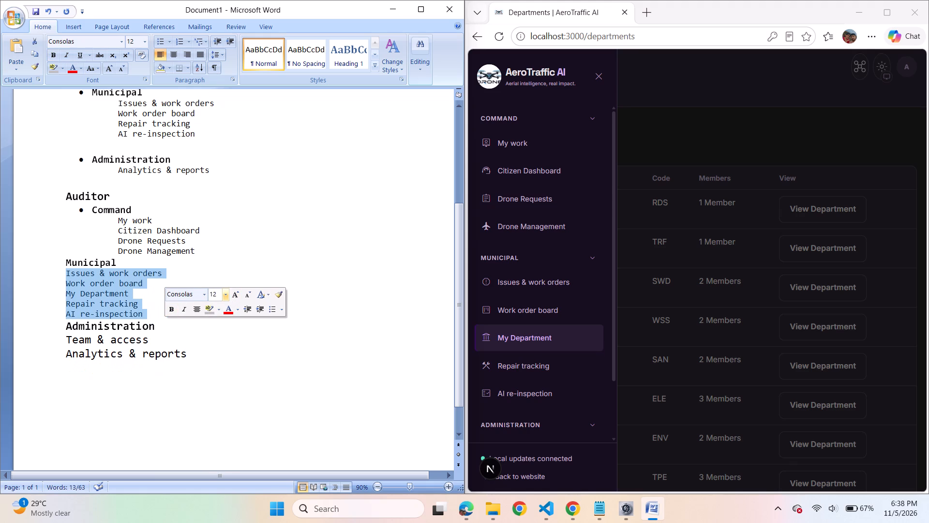
pyautogui.press('Tab')
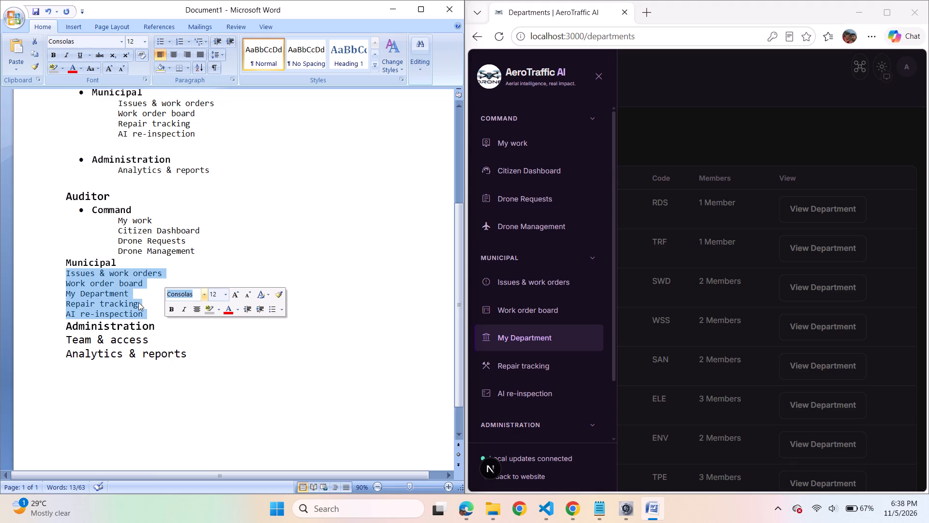
pyautogui.click(138, 302)
pyautogui.moveTo(156, 312); pyautogui.dragTo(74, 274)
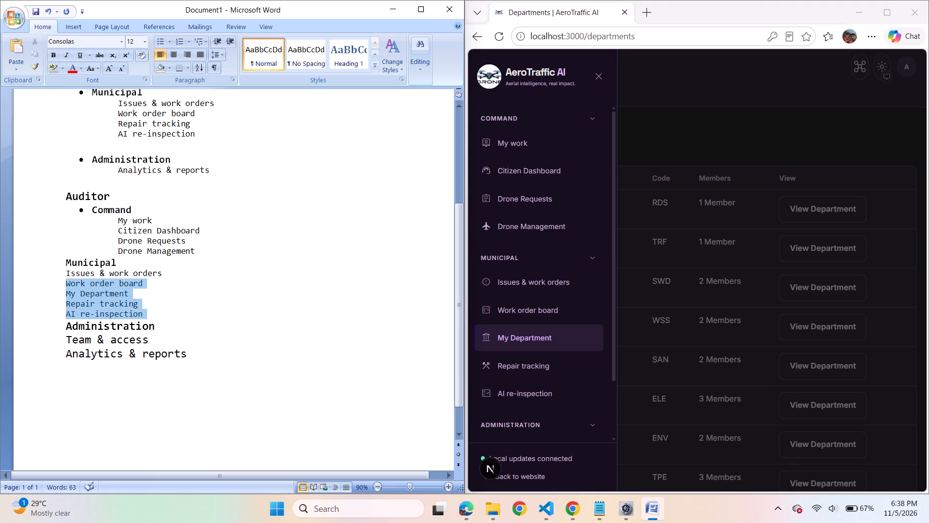
pyautogui.moveTo(74, 274); pyautogui.dragTo(74, 274)
pyautogui.press('Tab')
pyautogui.press('Tab')
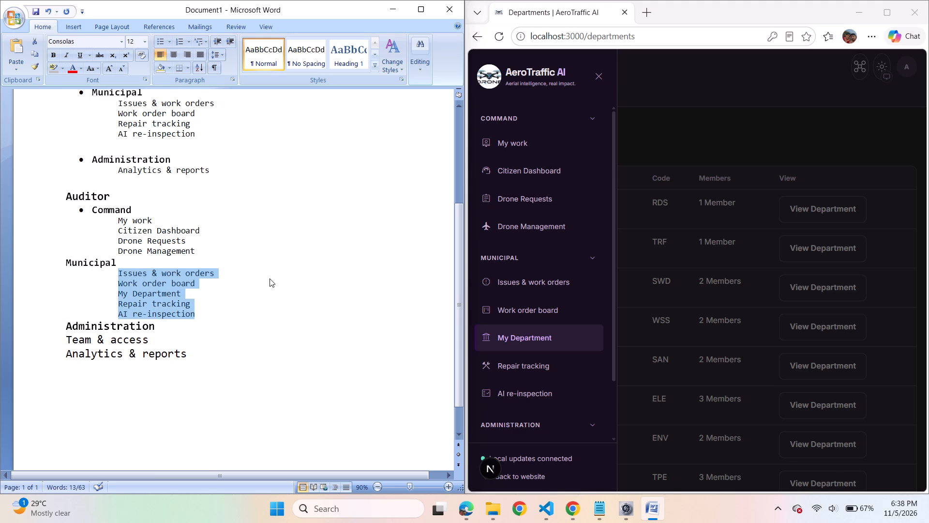
pyautogui.click(270, 278)
# Give the Municipal heading under Auditor a round bullet.
pyautogui.click(66, 259)
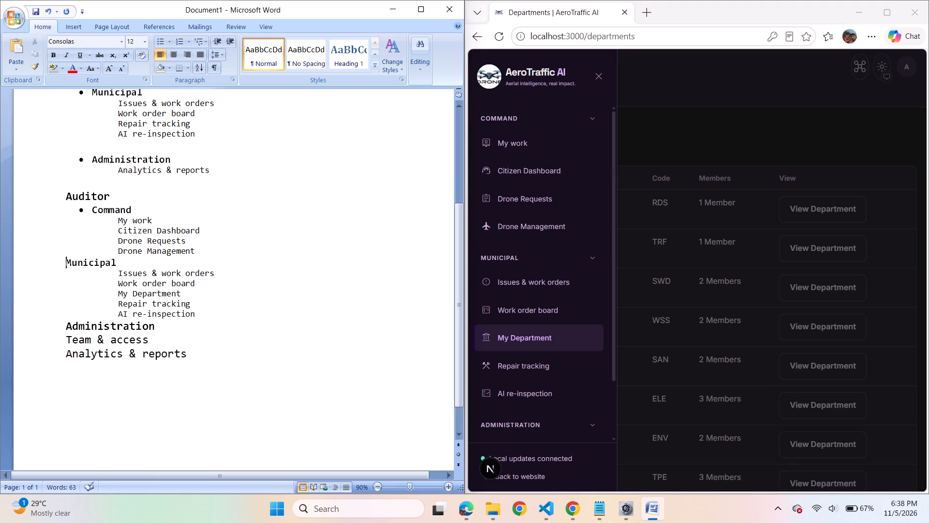
pyautogui.click(158, 45)
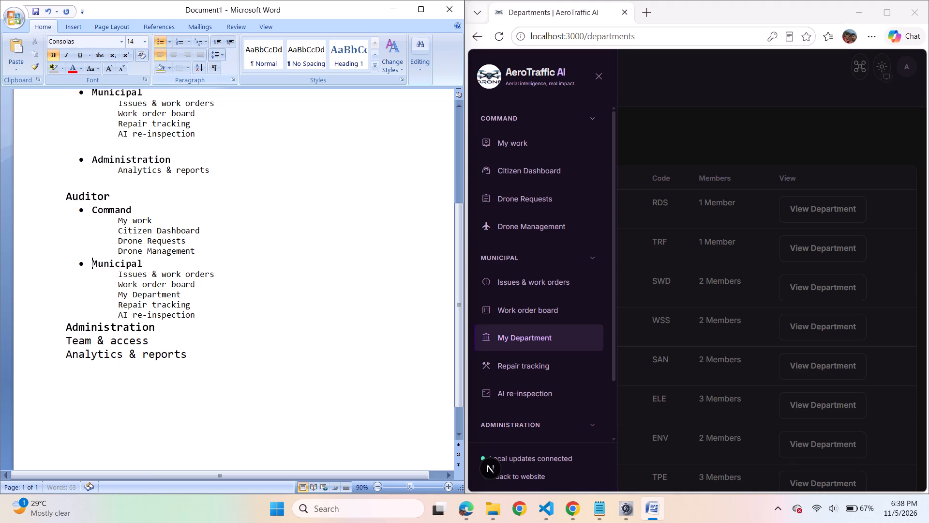
pyautogui.click(234, 366)
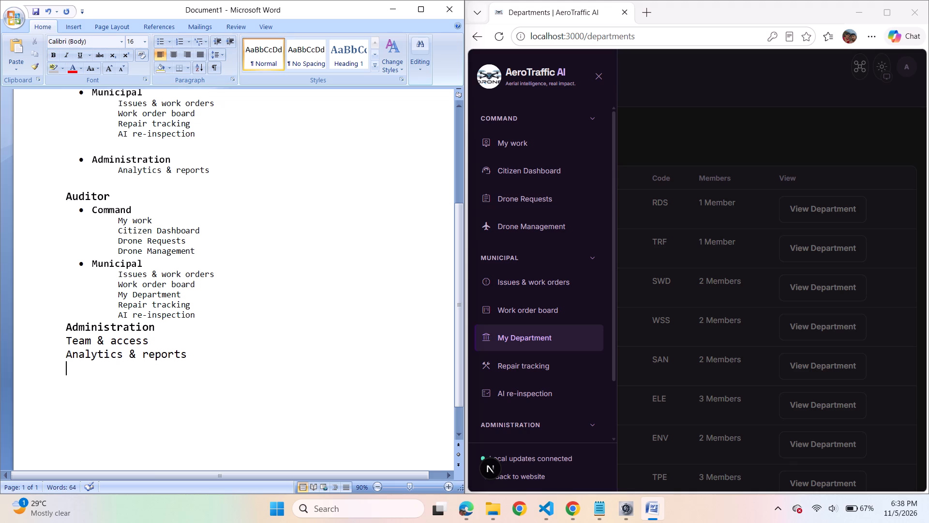
# Set the Administration heading under Auditor to font size 14.
pyautogui.moveTo(65, 340); pyautogui.dragTo(177, 367)
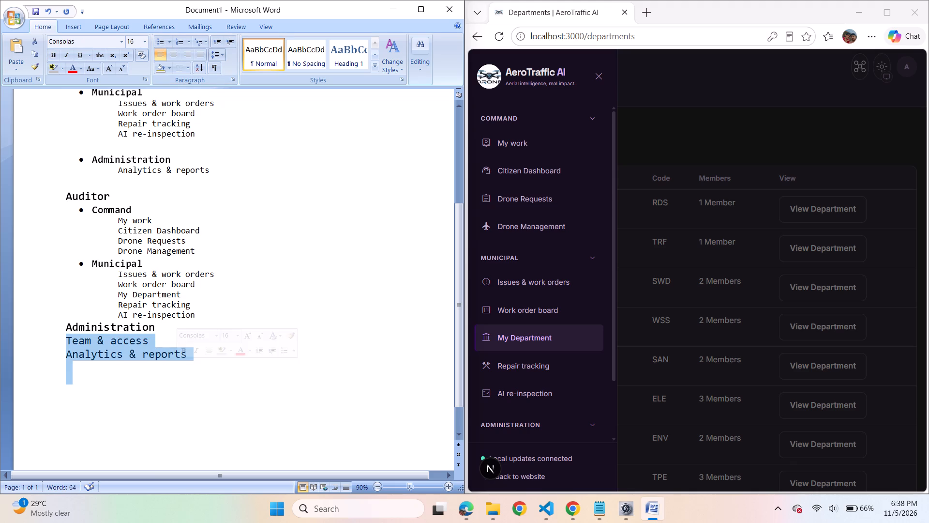
pyautogui.click(177, 367)
pyautogui.click(60, 330)
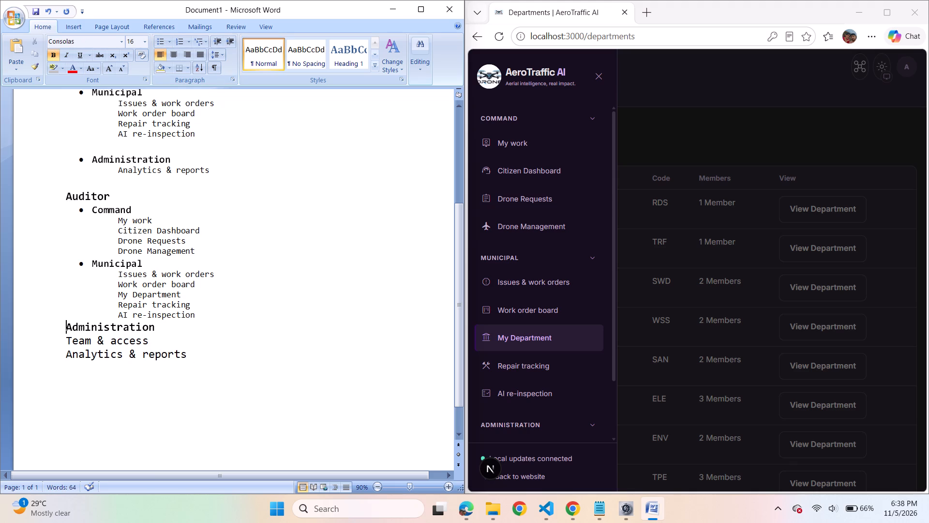
pyautogui.doubleClick(60, 330)
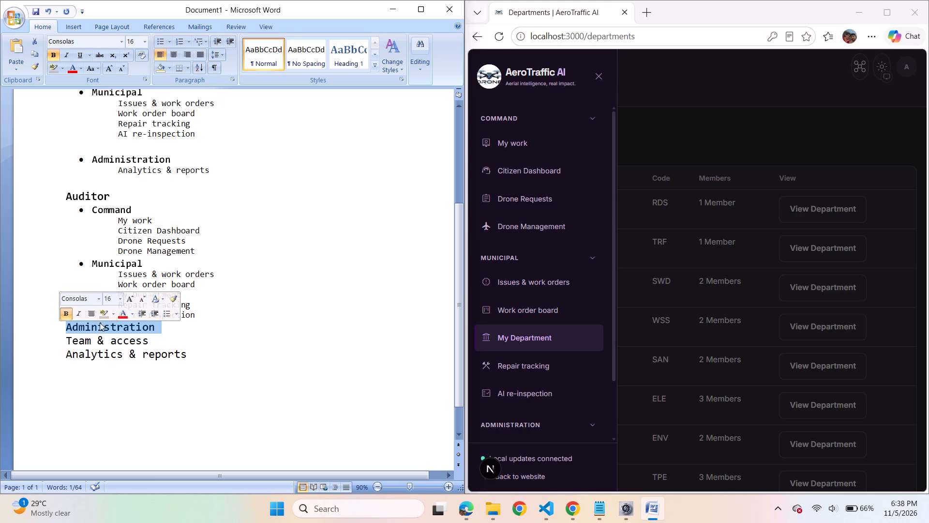
pyautogui.click(117, 297)
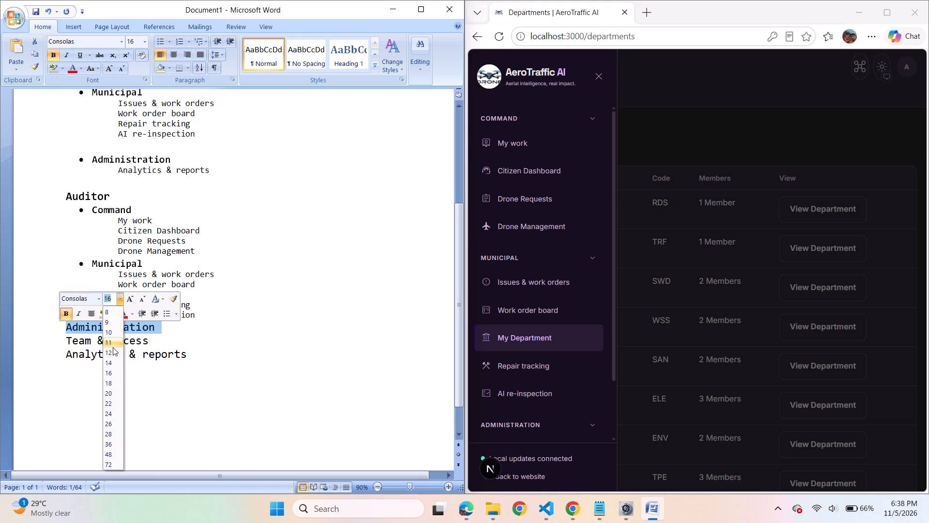
pyautogui.click(113, 361)
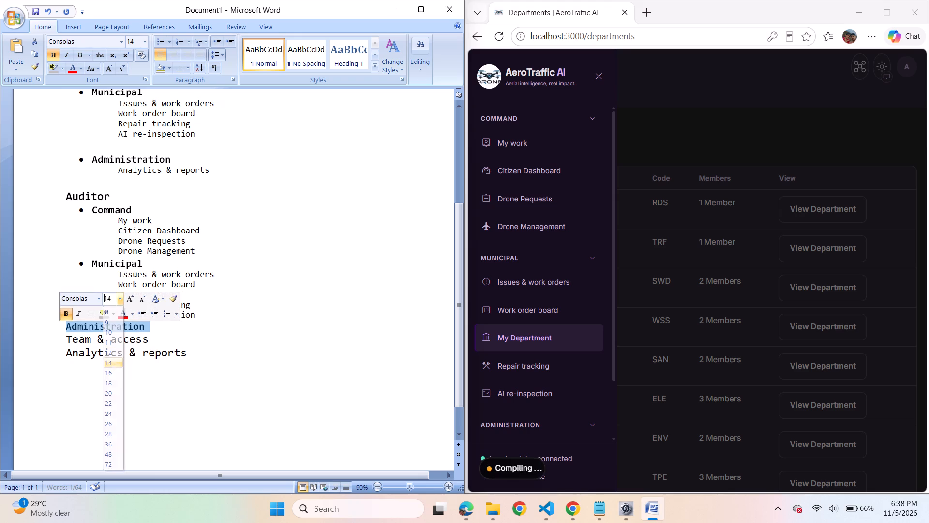
# Set Team & access and Analytics & reports under Auditor's Administration heading to font size 12 and indent them to match the other items.
pyautogui.click(69, 338)
pyautogui.moveTo(69, 338); pyautogui.dragTo(183, 357)
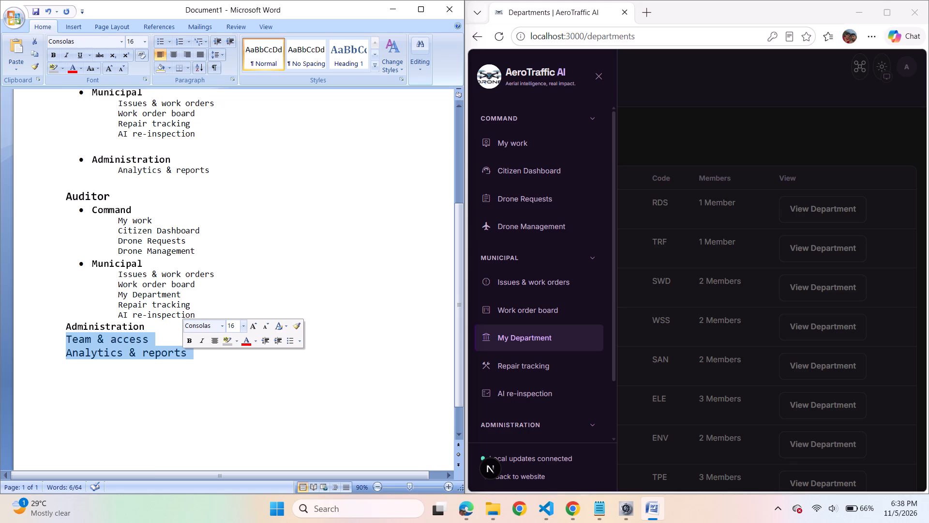
pyautogui.click(244, 328)
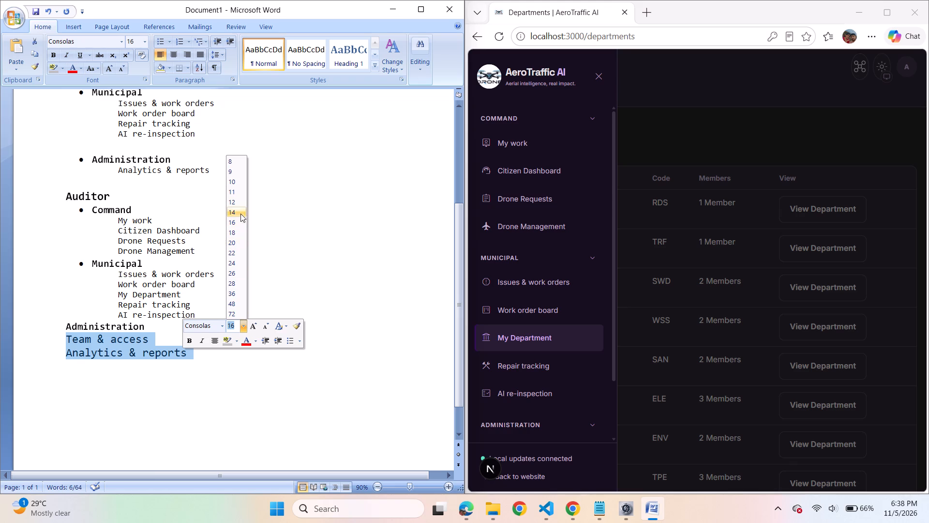
pyautogui.click(238, 202)
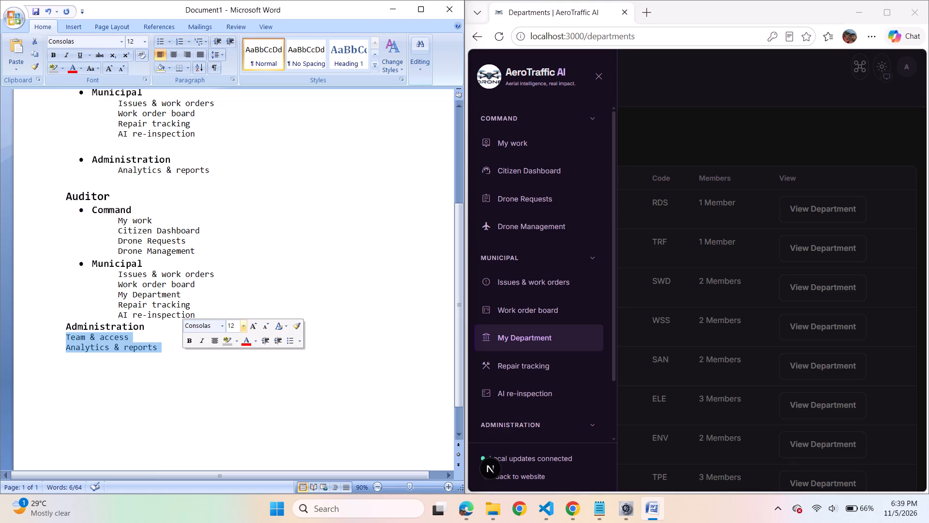
pyautogui.press('Tab')
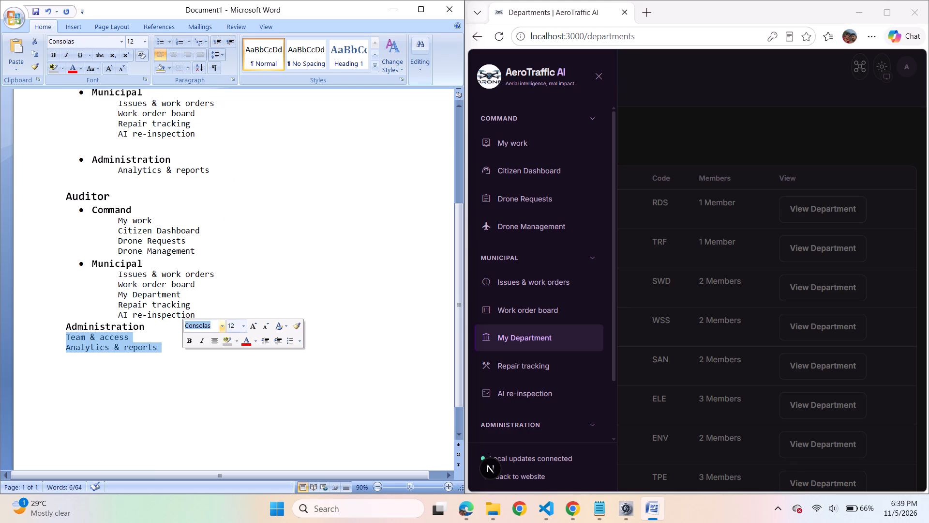
pyautogui.click(110, 348)
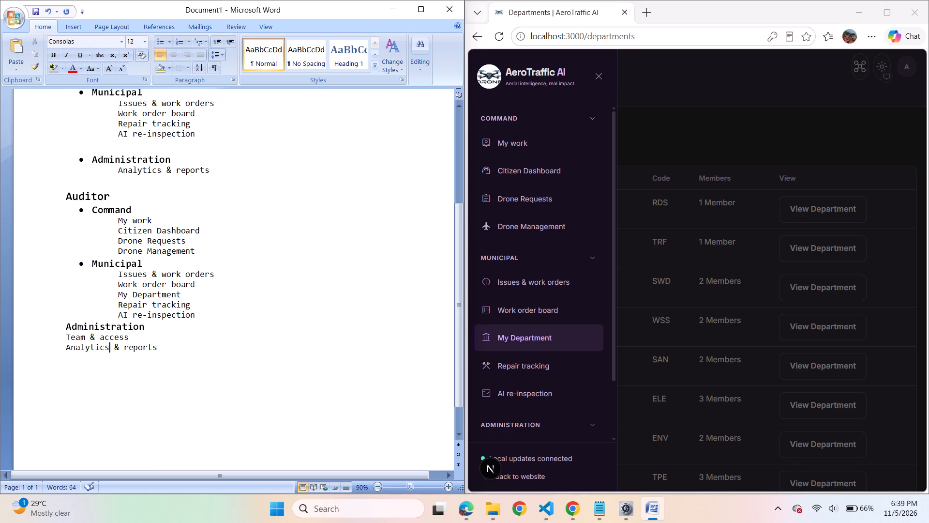
pyautogui.tripleClick(110, 348)
pyautogui.moveTo(68, 335); pyautogui.dragTo(150, 351)
pyautogui.press('Tab')
pyautogui.press('Tab')
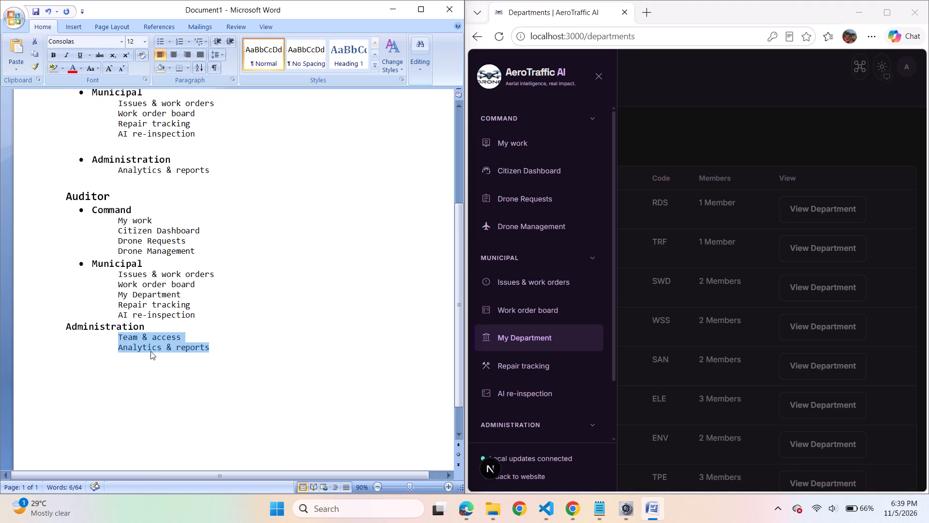
# Give the Administration heading under Auditor a round bullet.
pyautogui.click(66, 325)
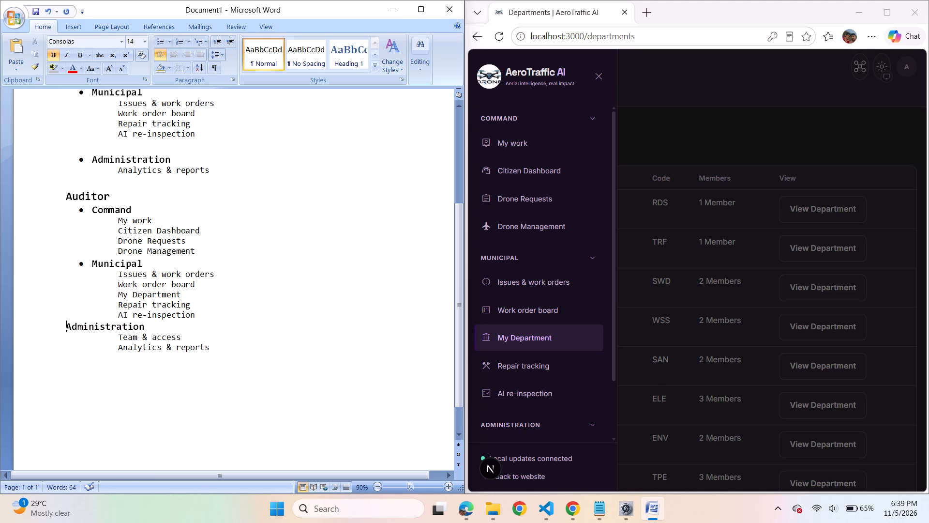
pyautogui.click(158, 43)
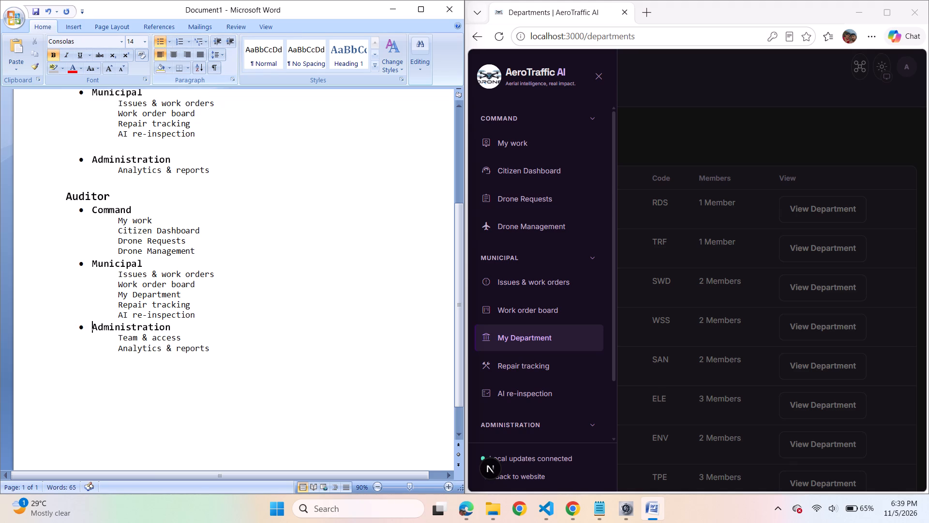
pyautogui.click(278, 345)
# Switch to the AeroTraffic AI site in the browser, close its navigation menu and open the signed-in Audit user's account menu.
pyautogui.scroll(3, 278, 345)
pyautogui.scroll(-2, 278, 345)
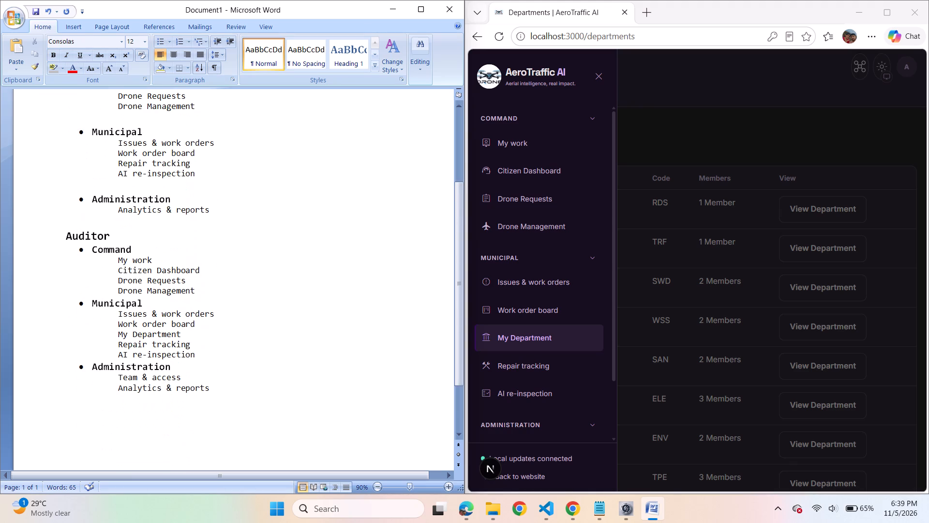
pyautogui.scroll(-2, 570, 404)
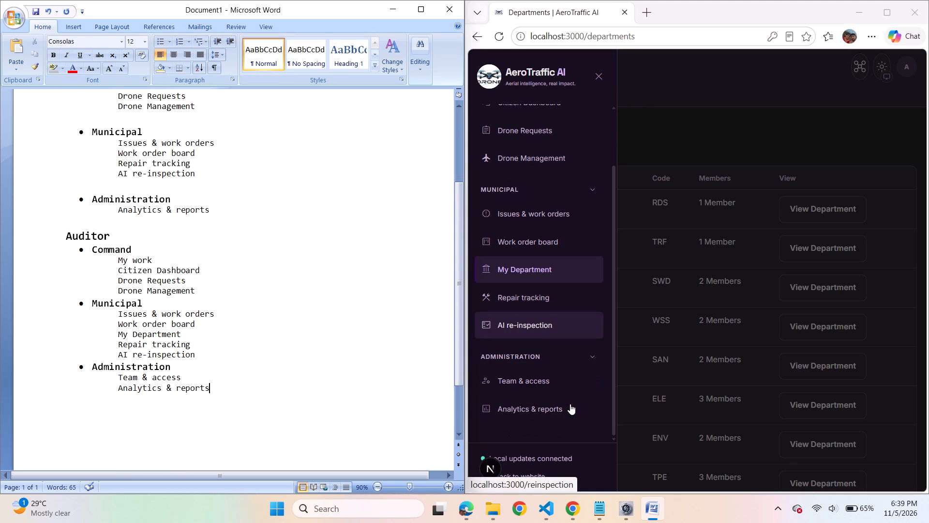
pyautogui.click(799, 112)
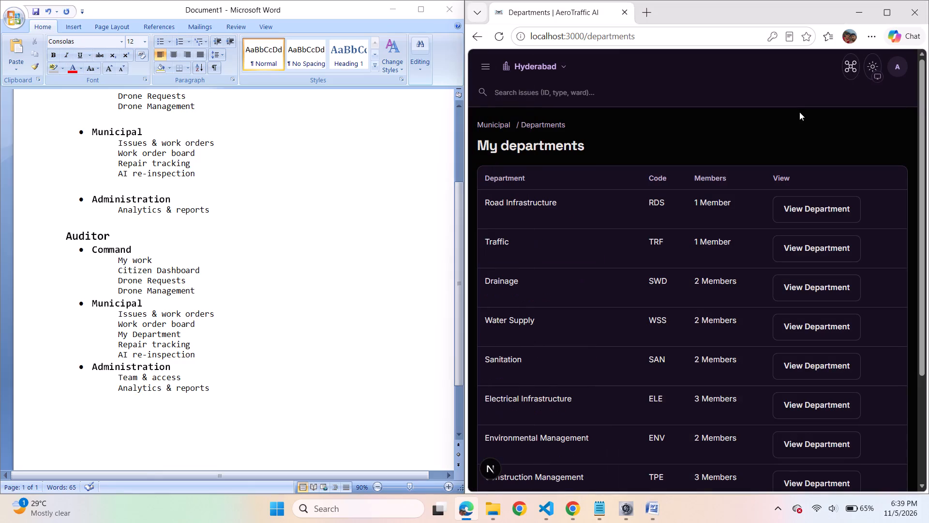
pyautogui.click(898, 76)
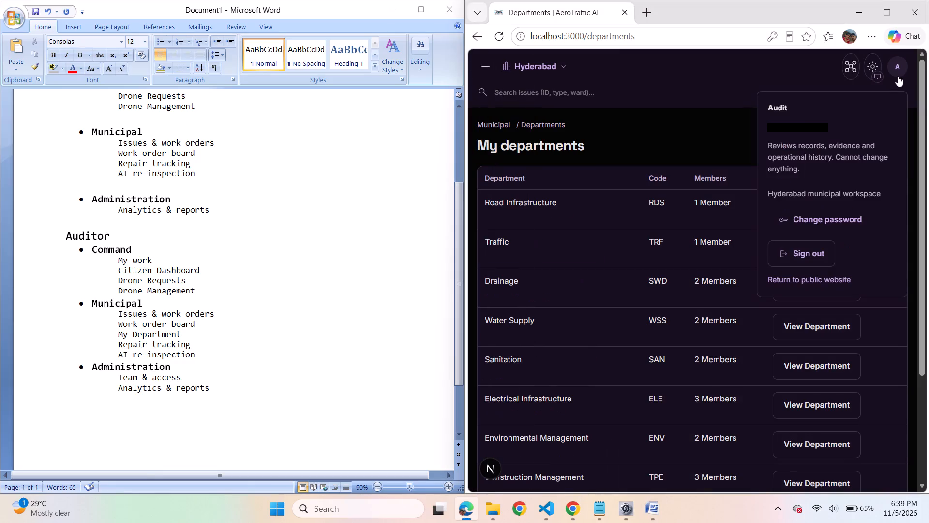
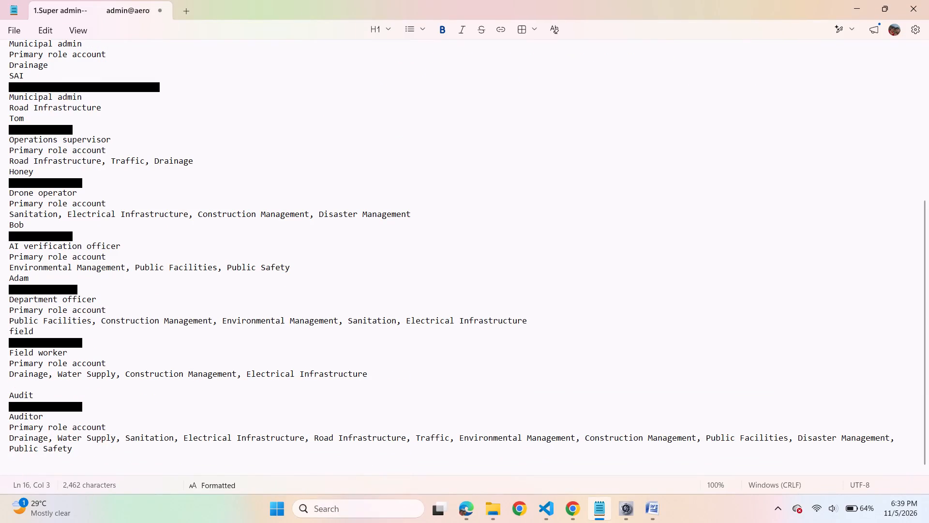
# Select the account address line under field, above Field worker, in the Notepad list of role accounts.
pyautogui.click(3, 340)
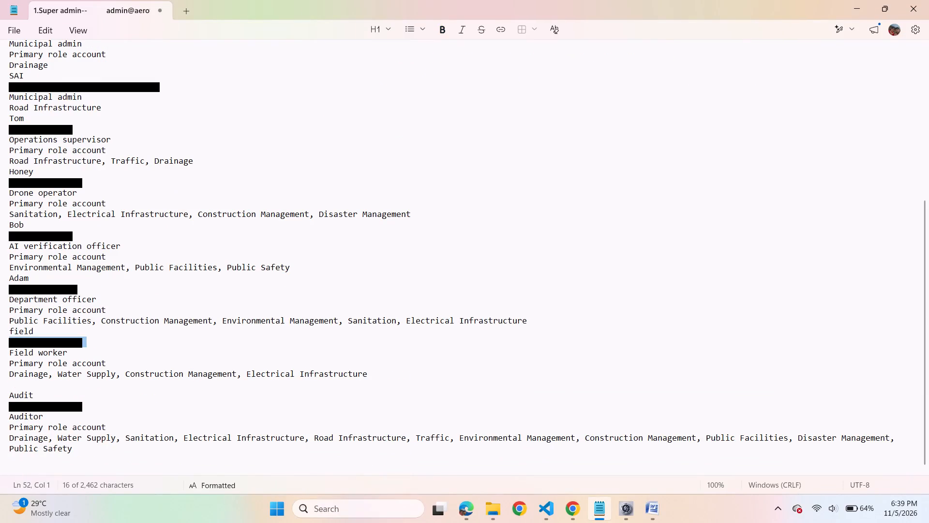
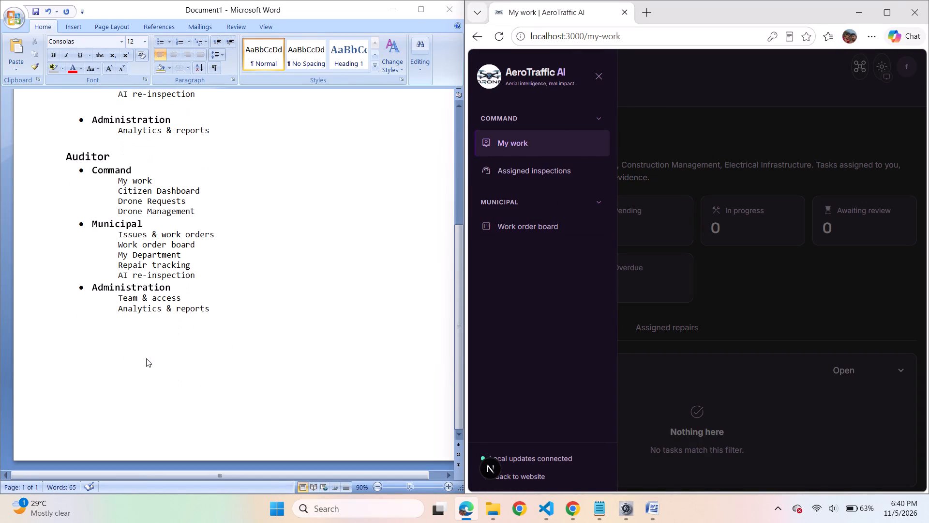
# Insert blank lines below Analytics & reports, the last item of the Auditor section in the Word outline.
pyautogui.click(146, 358)
pyautogui.hotkey('shift', 'Return')
pyautogui.hotkey('shift', 'Return')
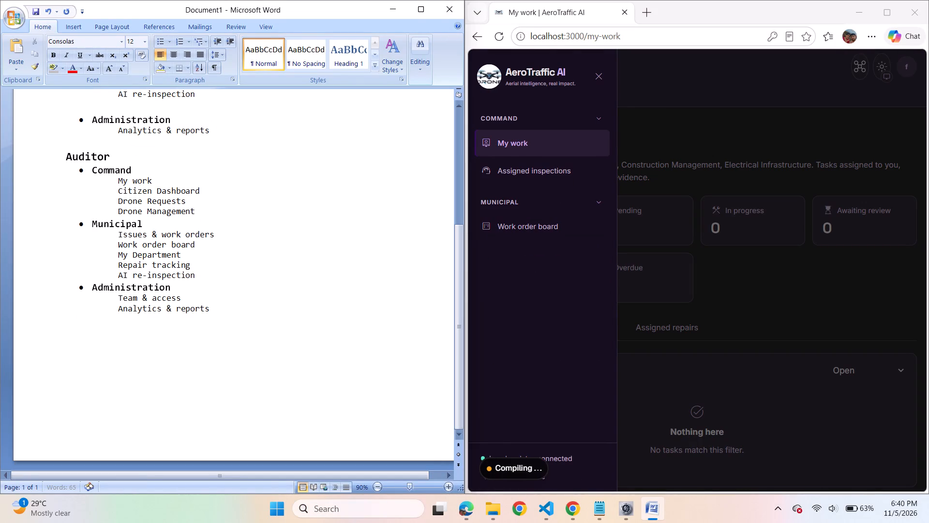
pyautogui.press('BackSpace')
pyautogui.press('BackSpace')
pyautogui.press('BackSpace')
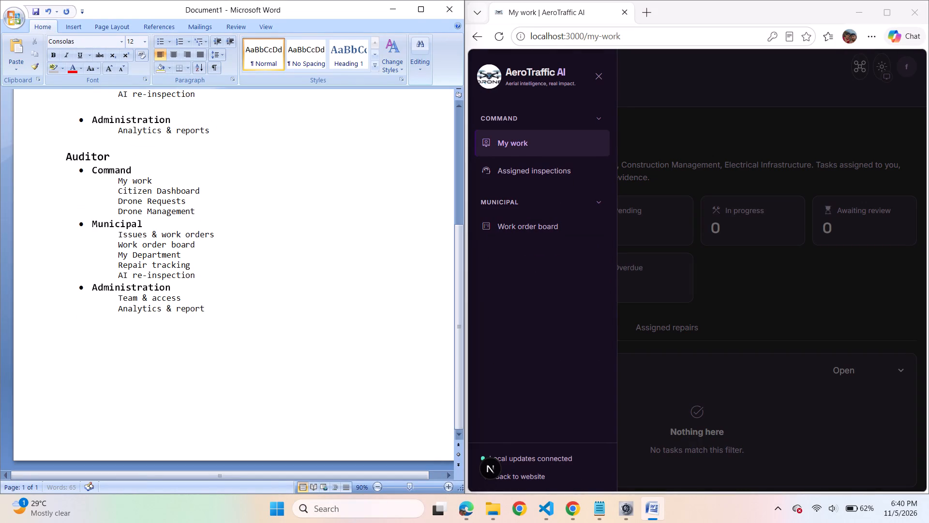
pyautogui.press('BackSpace')
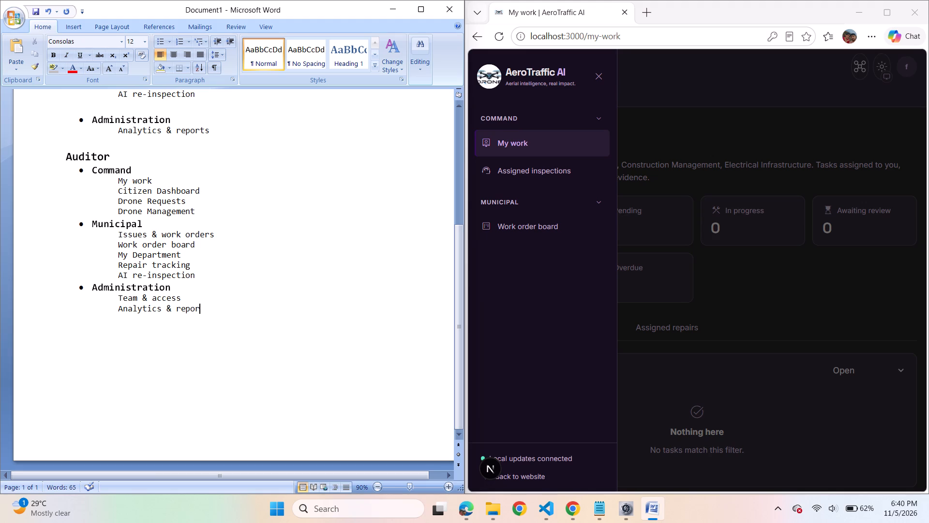
pyautogui.hotkey('ctrl', 'z')
pyautogui.hotkey('ctrl', 'z')
pyautogui.hotkey('ctrl', 'z')
pyautogui.hotkey('shift', 'Return')
pyautogui.hotkey('shift', 'Return')
pyautogui.hotkey('shift', 'Return')
pyautogui.hotkey('shift', 'Return')
pyautogui.press('Left')
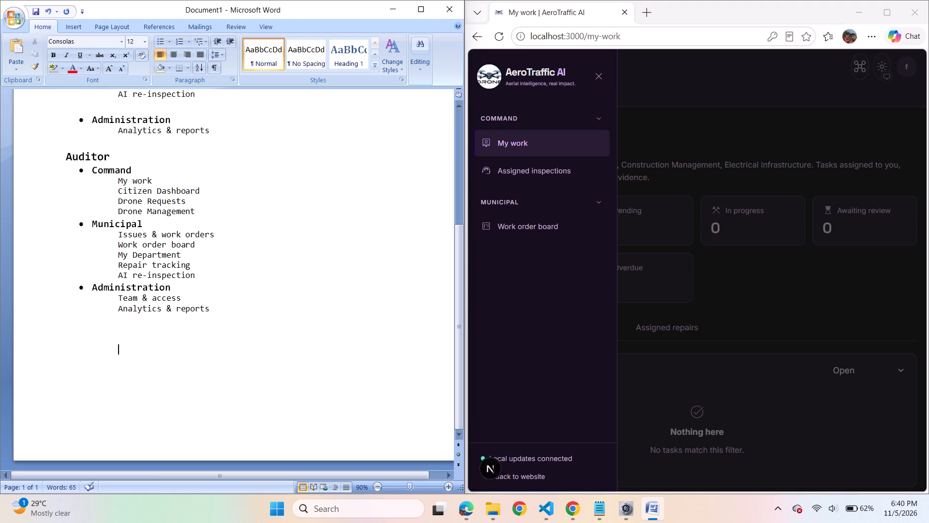
pyautogui.press('BackSpace')
pyautogui.press('BackSpace')
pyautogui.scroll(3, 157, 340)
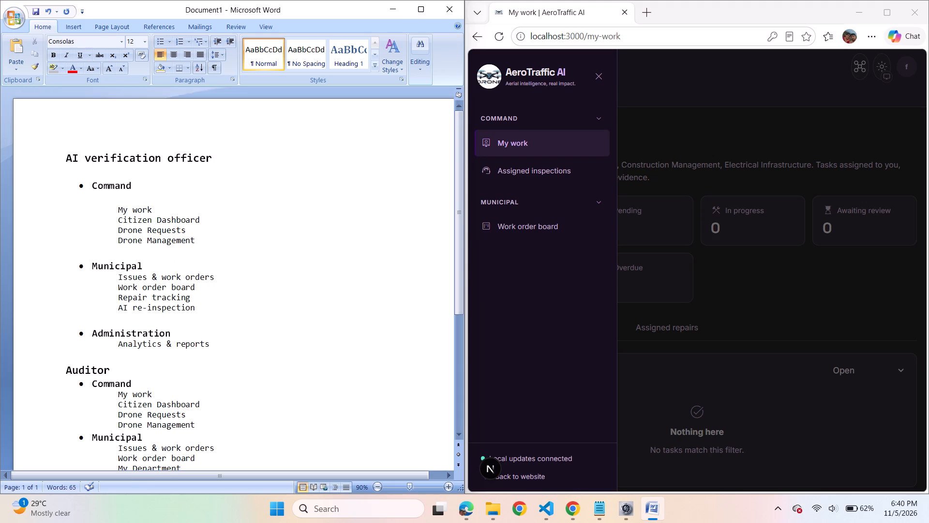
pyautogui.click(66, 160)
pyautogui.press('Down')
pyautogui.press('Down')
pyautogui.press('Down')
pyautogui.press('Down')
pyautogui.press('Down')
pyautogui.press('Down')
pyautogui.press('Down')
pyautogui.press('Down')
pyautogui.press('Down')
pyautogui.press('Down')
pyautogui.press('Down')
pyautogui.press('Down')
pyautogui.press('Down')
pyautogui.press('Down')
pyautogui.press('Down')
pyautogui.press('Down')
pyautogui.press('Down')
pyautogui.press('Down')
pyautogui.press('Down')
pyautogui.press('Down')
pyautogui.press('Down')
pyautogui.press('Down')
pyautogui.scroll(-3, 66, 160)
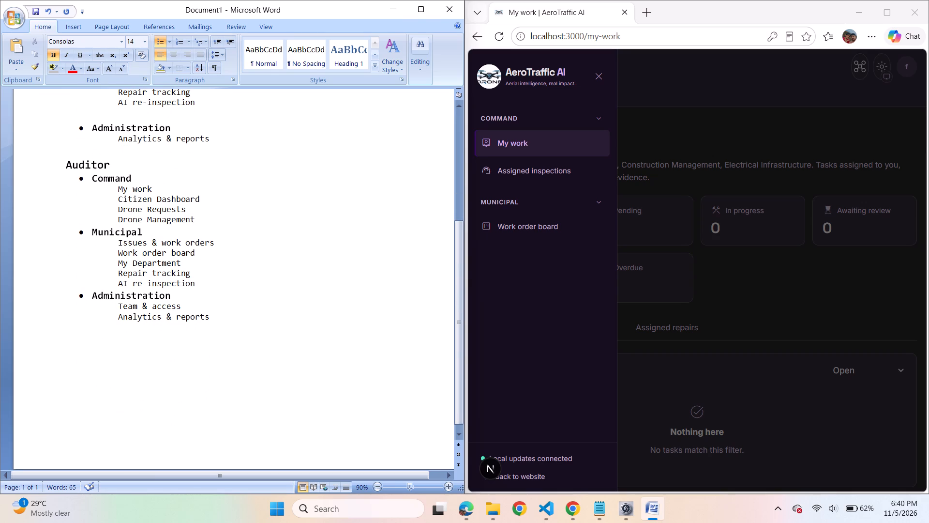
# Add the role heading Field officer at the margin, a few lines below the Auditor section.
pyautogui.click(60, 354)
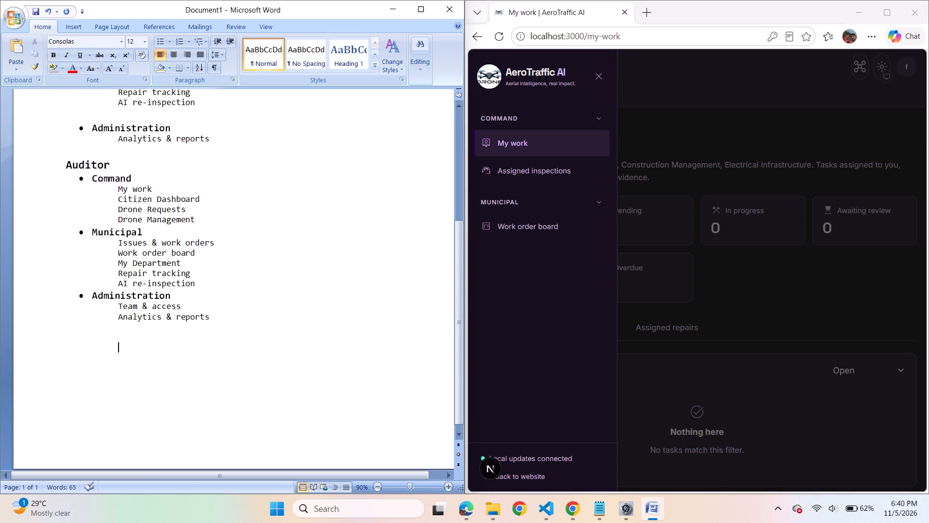
pyautogui.hotkey('ctrl', 'z')
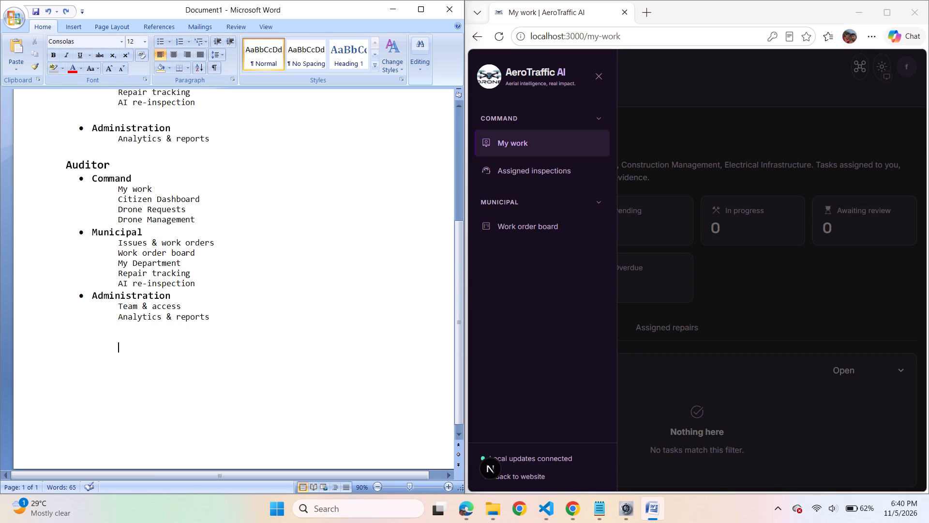
pyautogui.click(60, 354)
pyautogui.click(60, 354)
pyautogui.click(82, 300)
pyautogui.click(88, 331)
pyautogui.click(61, 372)
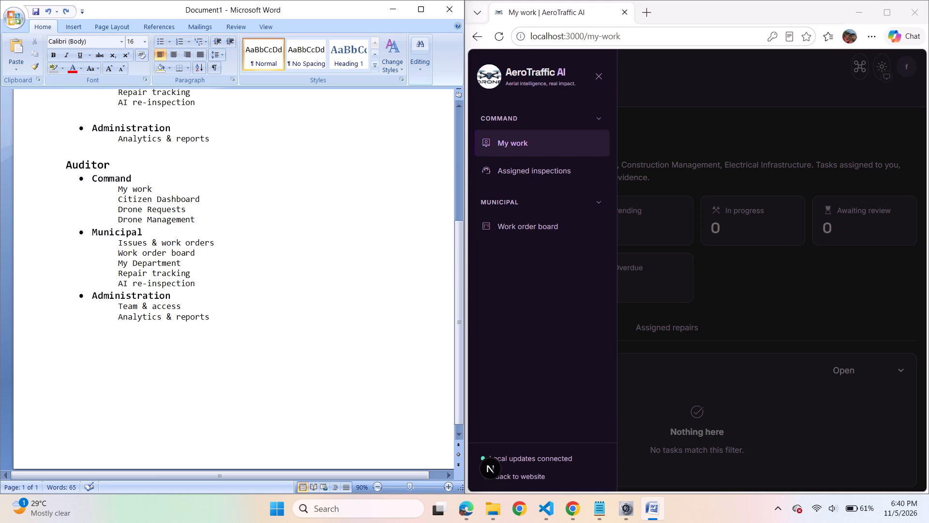
pyautogui.write('Fie')
pyautogui.write('ld ooficer')
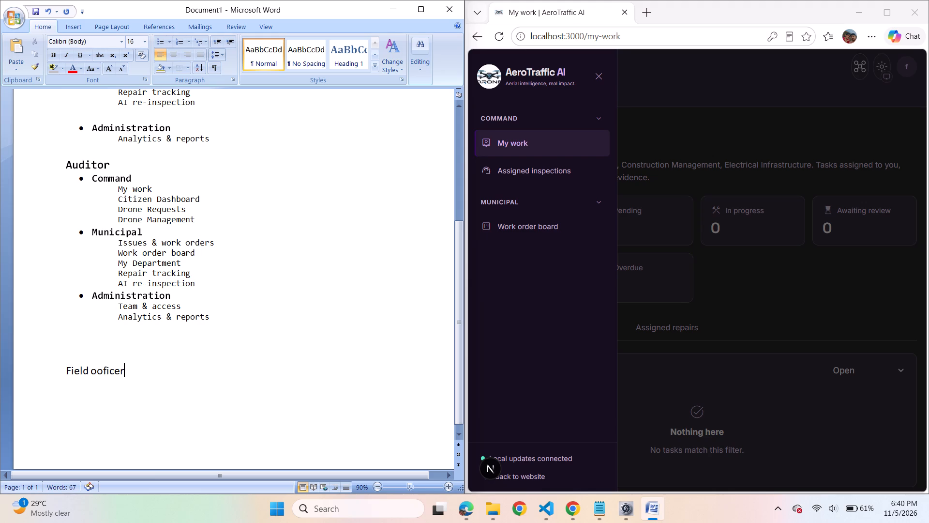
pyautogui.press('BackSpace')
pyautogui.press('BackSpace')
pyautogui.press('BackSpace')
pyautogui.press('BackSpace')
pyautogui.press('BackSpace')
pyautogui.press('BackSpace')
pyautogui.write('fficer')
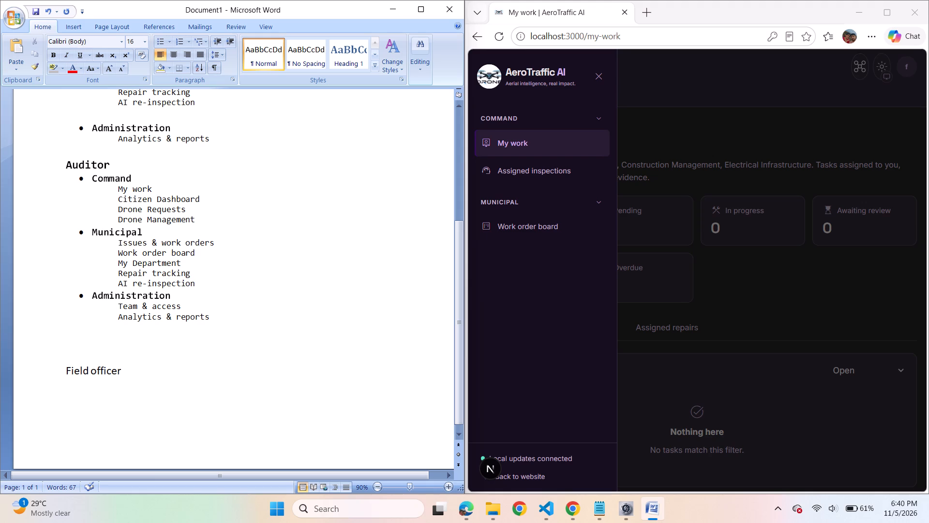
# Format the Field officer heading as 16 pt bold and compare its formatting with the Auditor heading.
pyautogui.click(51, 376)
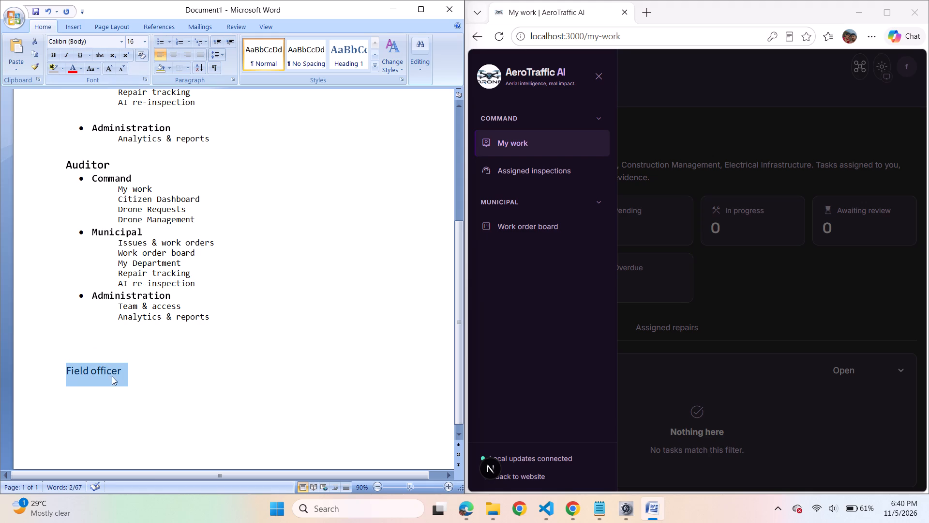
pyautogui.click(144, 41)
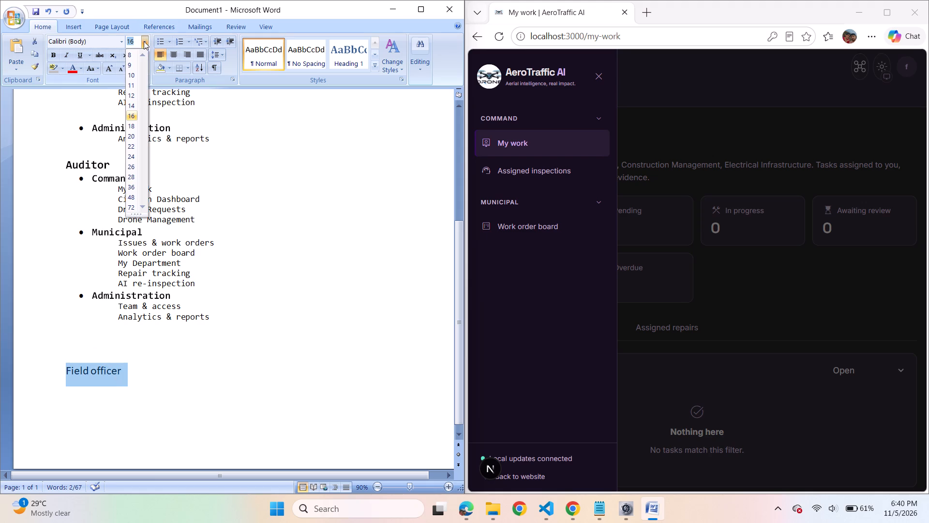
pyautogui.click(130, 113)
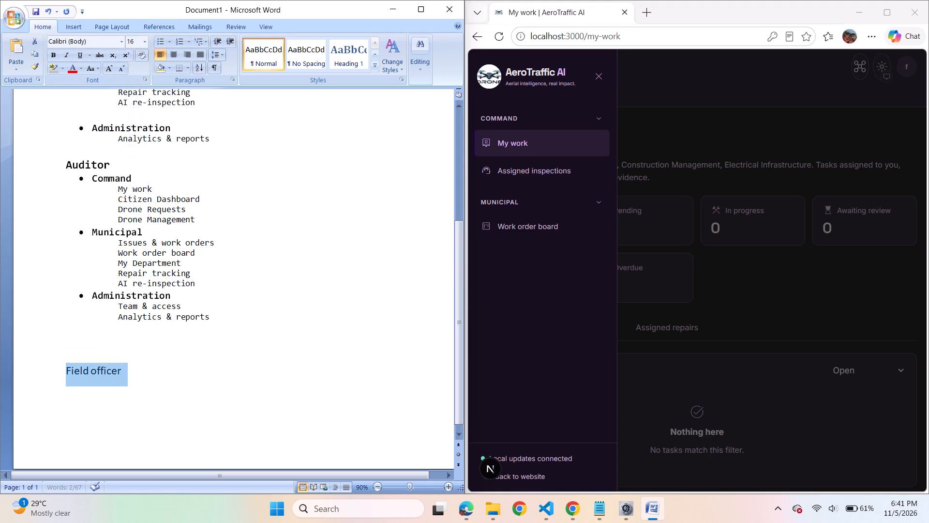
pyautogui.click(54, 57)
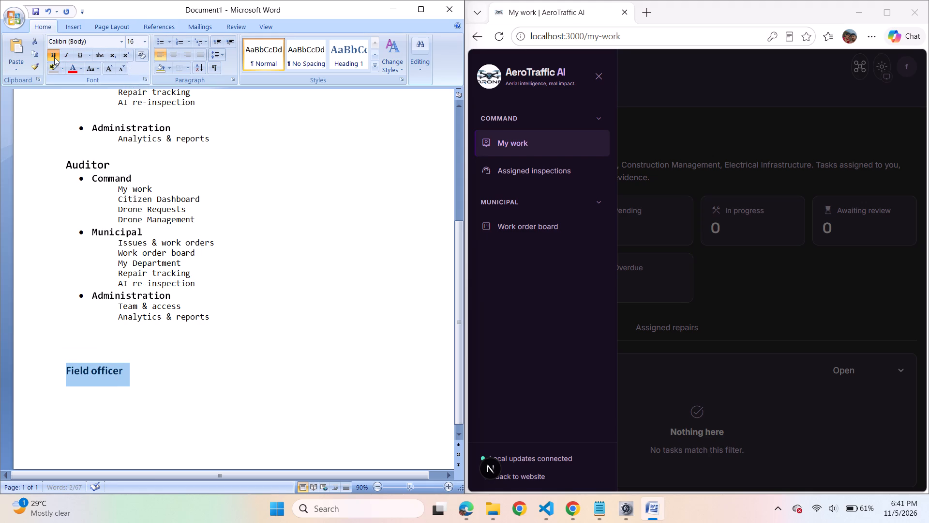
pyautogui.click(267, 398)
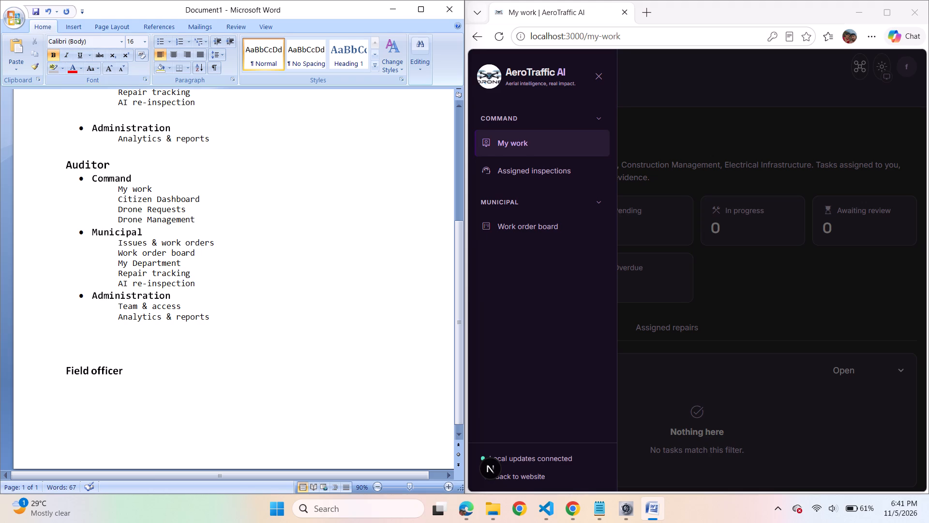
pyautogui.doubleClick(63, 167)
pyautogui.click(135, 380)
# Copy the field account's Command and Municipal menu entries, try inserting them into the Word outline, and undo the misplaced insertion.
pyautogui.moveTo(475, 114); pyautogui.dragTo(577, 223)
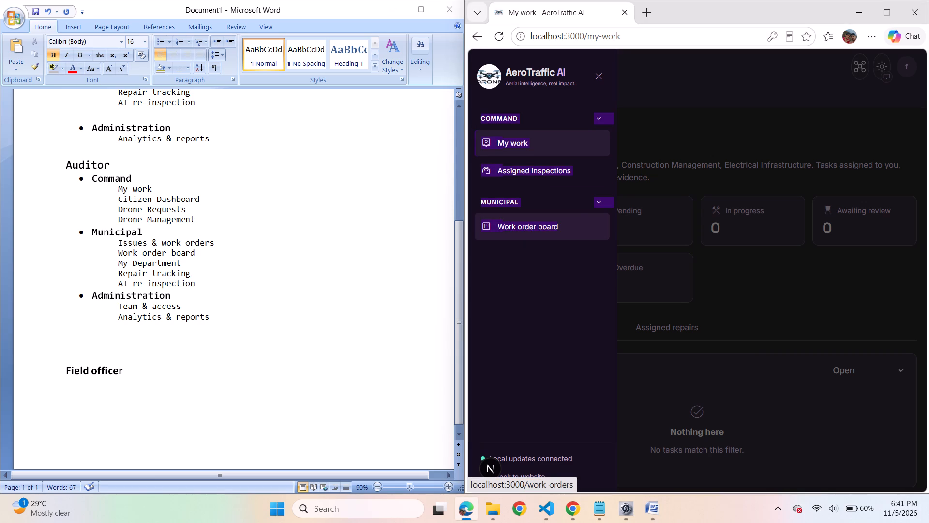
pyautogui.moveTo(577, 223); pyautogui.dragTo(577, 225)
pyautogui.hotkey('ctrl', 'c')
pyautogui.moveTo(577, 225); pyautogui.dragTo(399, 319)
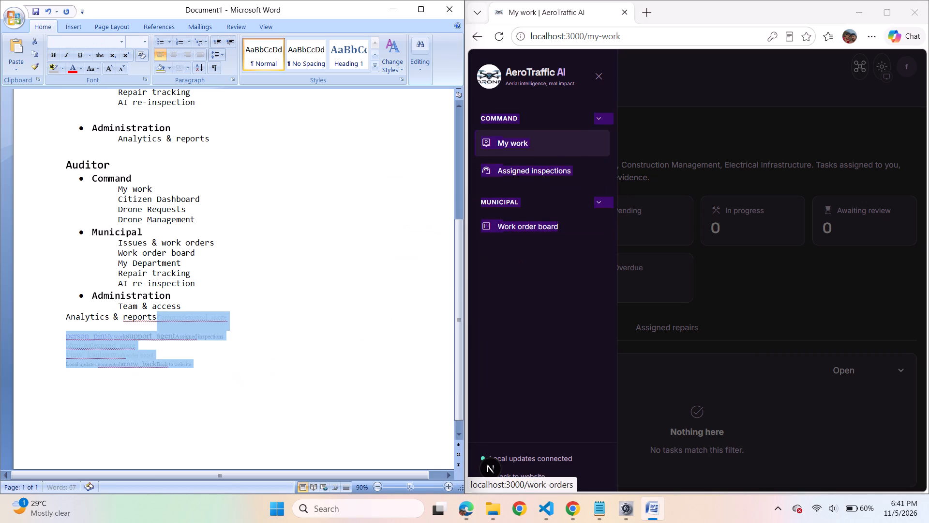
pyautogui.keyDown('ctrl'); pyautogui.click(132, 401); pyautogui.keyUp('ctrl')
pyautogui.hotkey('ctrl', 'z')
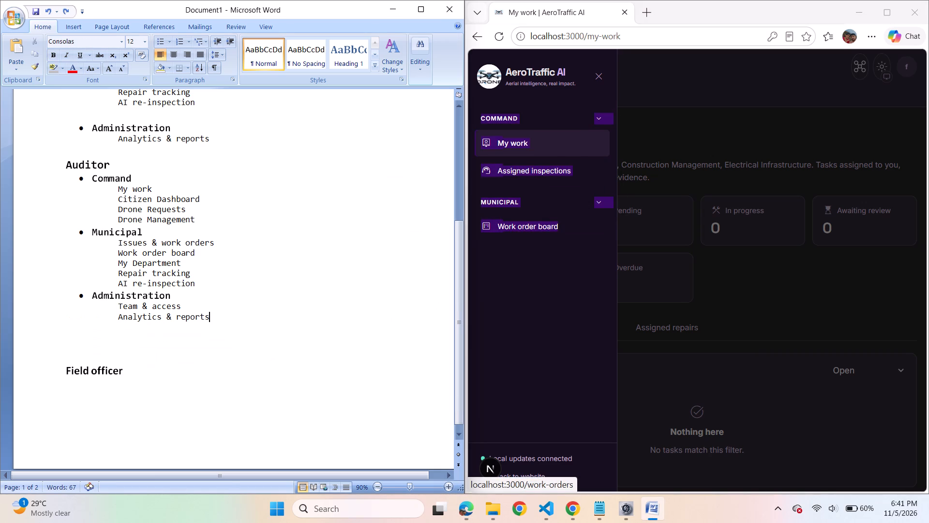
# Start a new line directly below the Field officer heading in the Word outline.
pyautogui.click(137, 389)
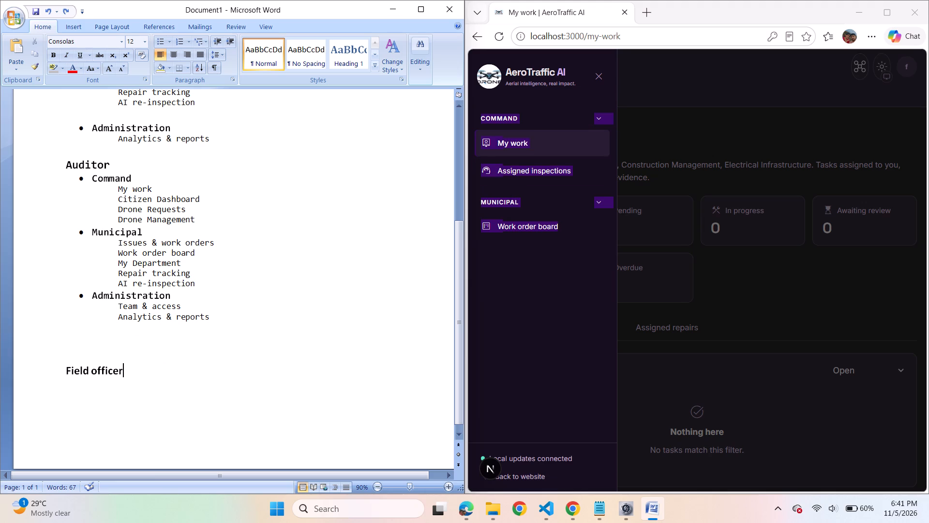
pyautogui.hotkey('shift', 'Return')
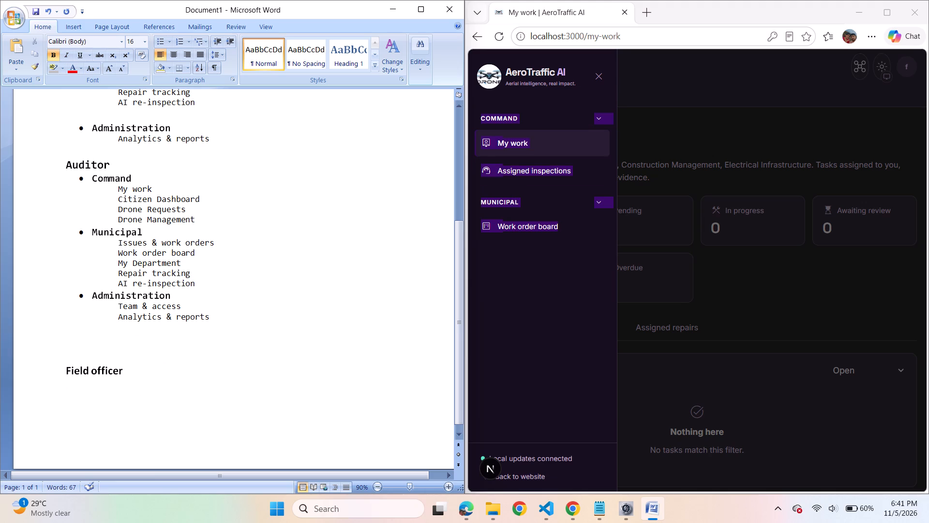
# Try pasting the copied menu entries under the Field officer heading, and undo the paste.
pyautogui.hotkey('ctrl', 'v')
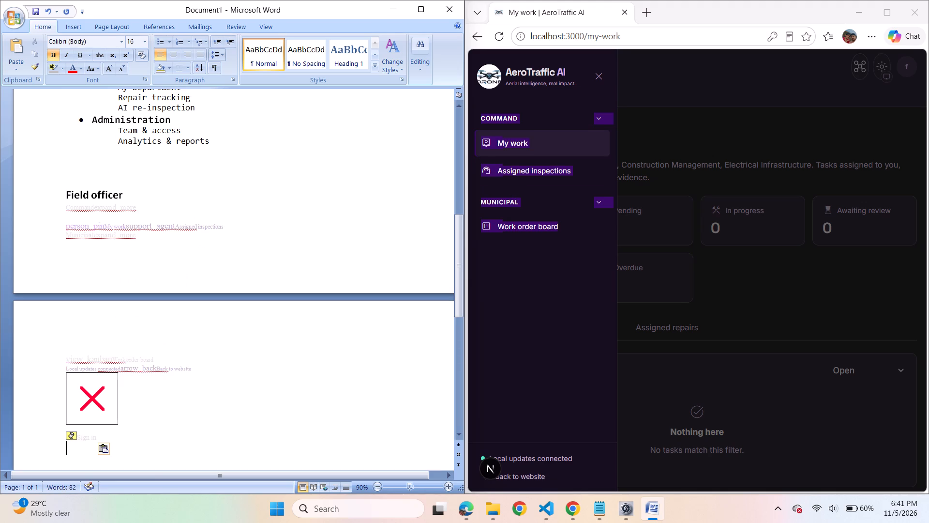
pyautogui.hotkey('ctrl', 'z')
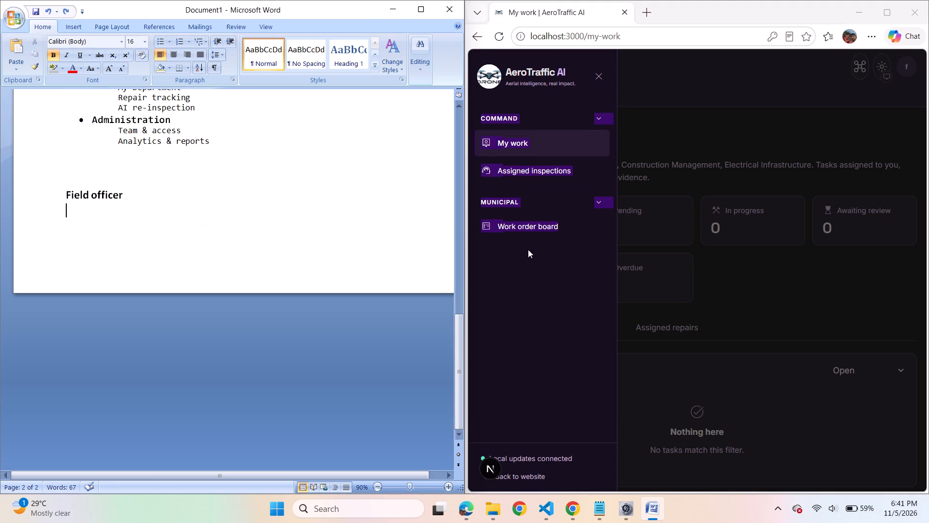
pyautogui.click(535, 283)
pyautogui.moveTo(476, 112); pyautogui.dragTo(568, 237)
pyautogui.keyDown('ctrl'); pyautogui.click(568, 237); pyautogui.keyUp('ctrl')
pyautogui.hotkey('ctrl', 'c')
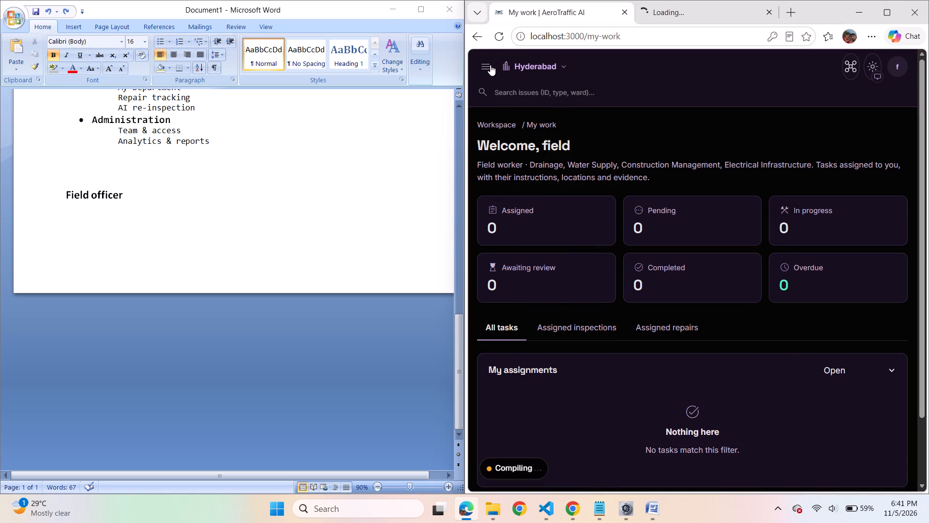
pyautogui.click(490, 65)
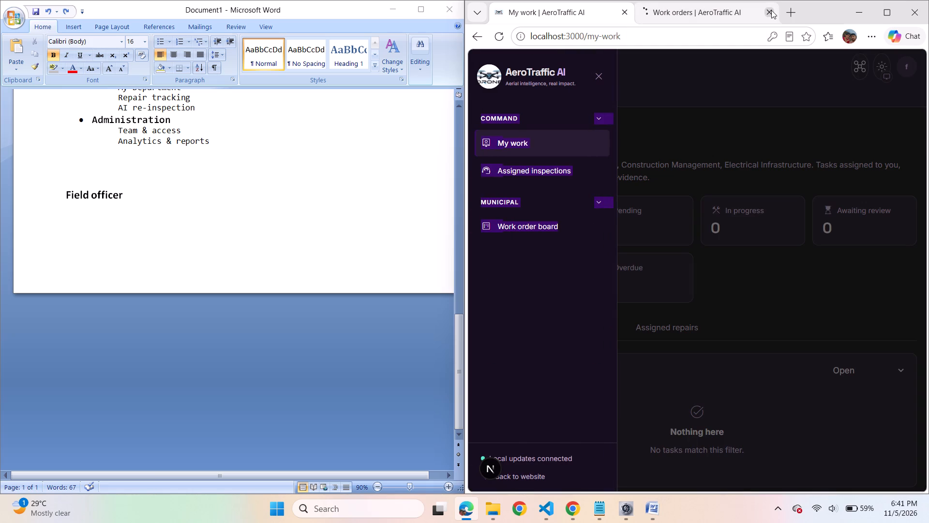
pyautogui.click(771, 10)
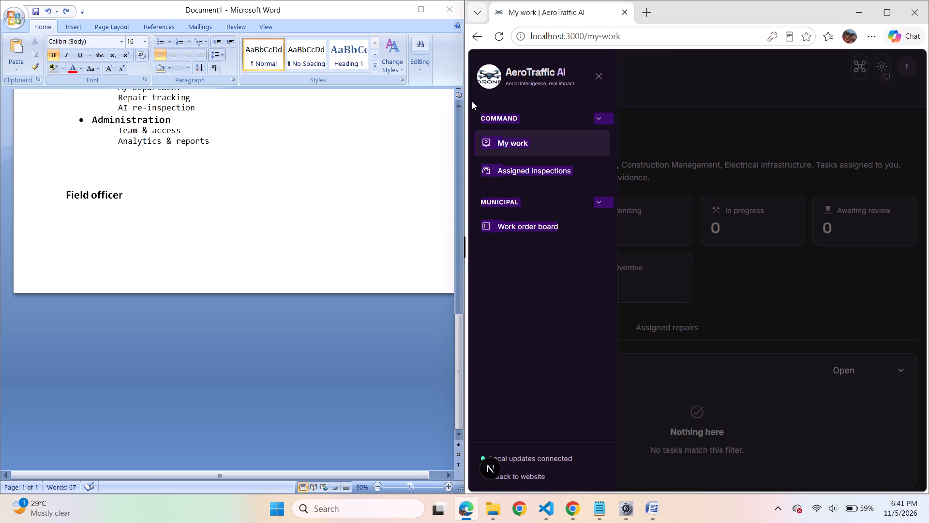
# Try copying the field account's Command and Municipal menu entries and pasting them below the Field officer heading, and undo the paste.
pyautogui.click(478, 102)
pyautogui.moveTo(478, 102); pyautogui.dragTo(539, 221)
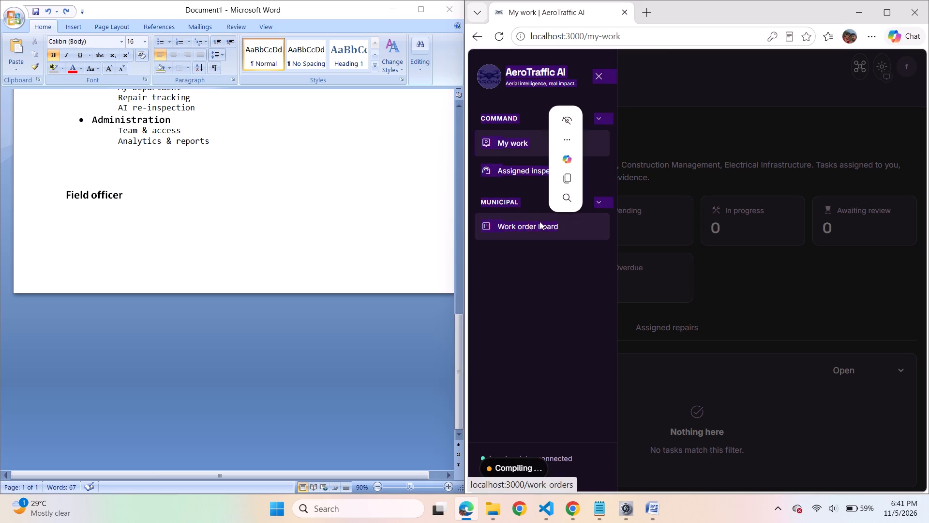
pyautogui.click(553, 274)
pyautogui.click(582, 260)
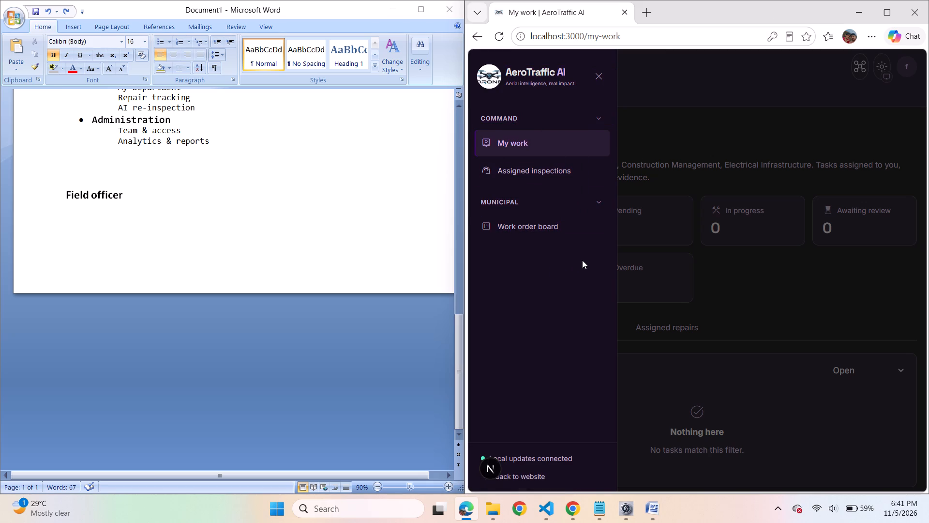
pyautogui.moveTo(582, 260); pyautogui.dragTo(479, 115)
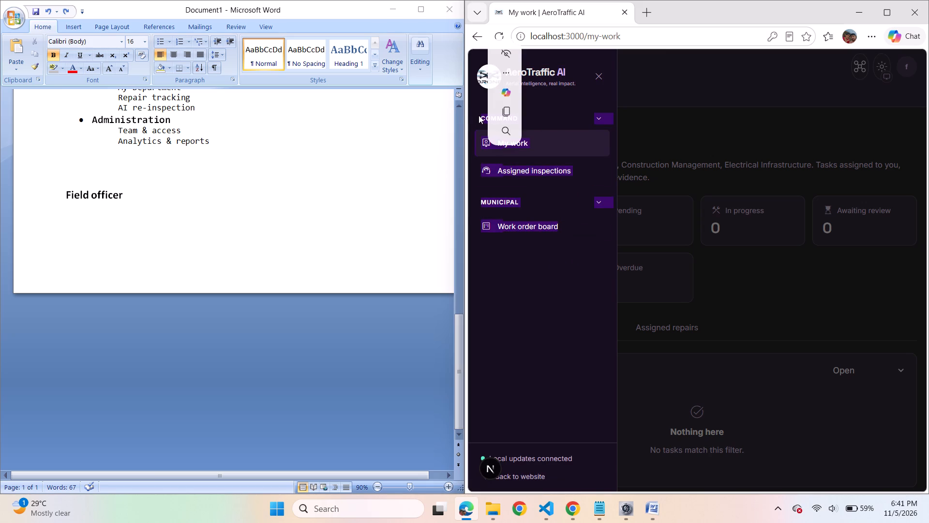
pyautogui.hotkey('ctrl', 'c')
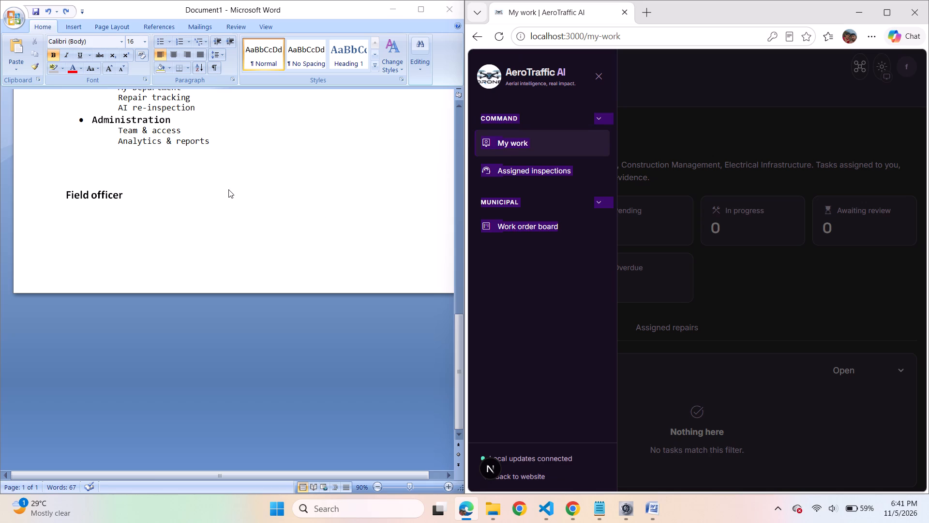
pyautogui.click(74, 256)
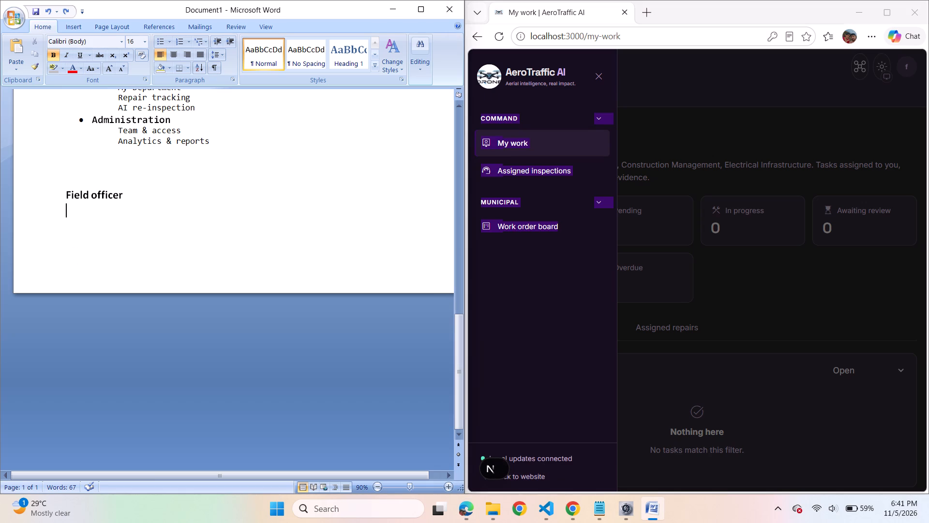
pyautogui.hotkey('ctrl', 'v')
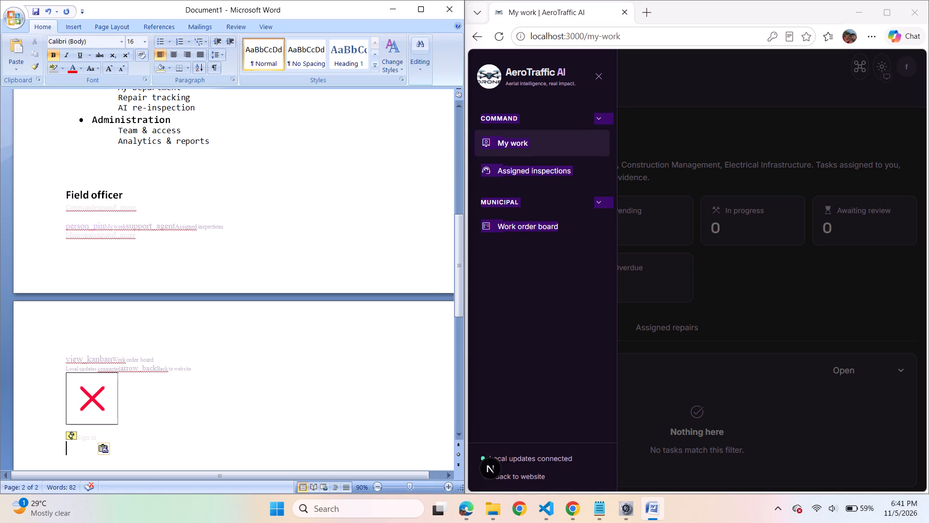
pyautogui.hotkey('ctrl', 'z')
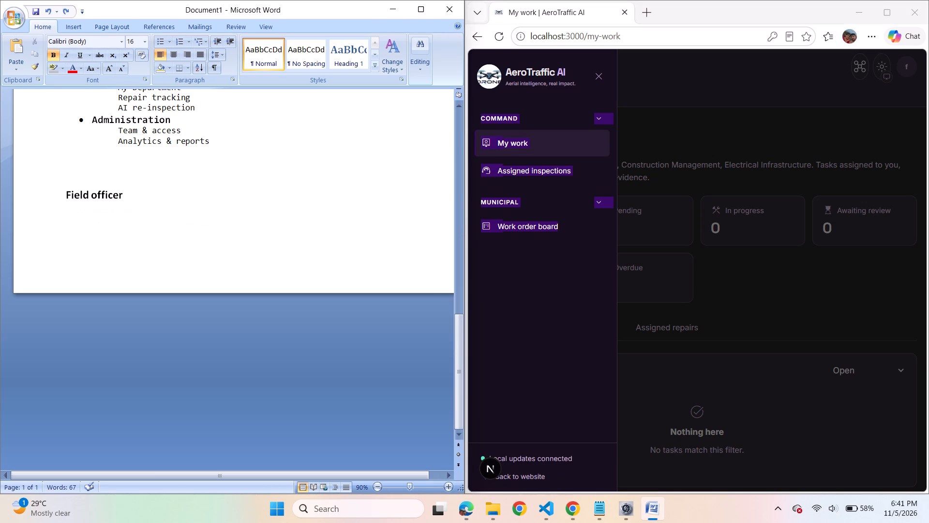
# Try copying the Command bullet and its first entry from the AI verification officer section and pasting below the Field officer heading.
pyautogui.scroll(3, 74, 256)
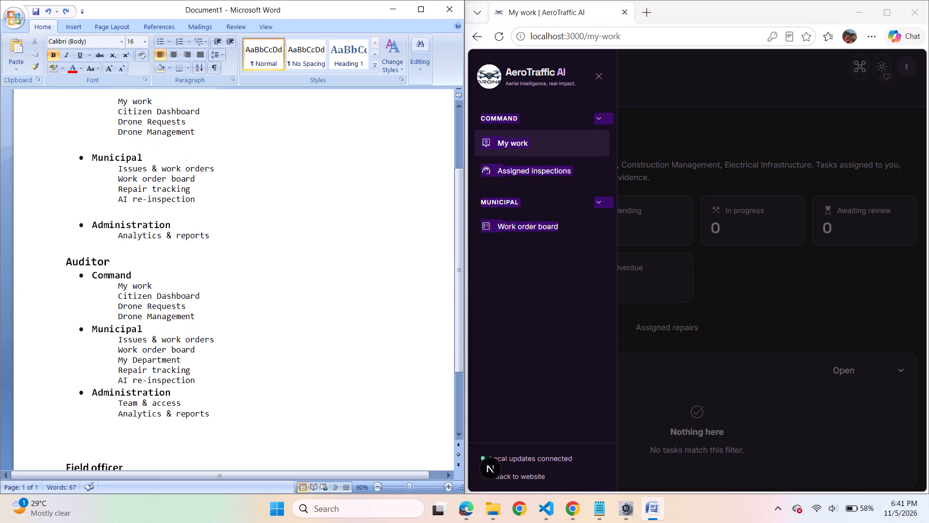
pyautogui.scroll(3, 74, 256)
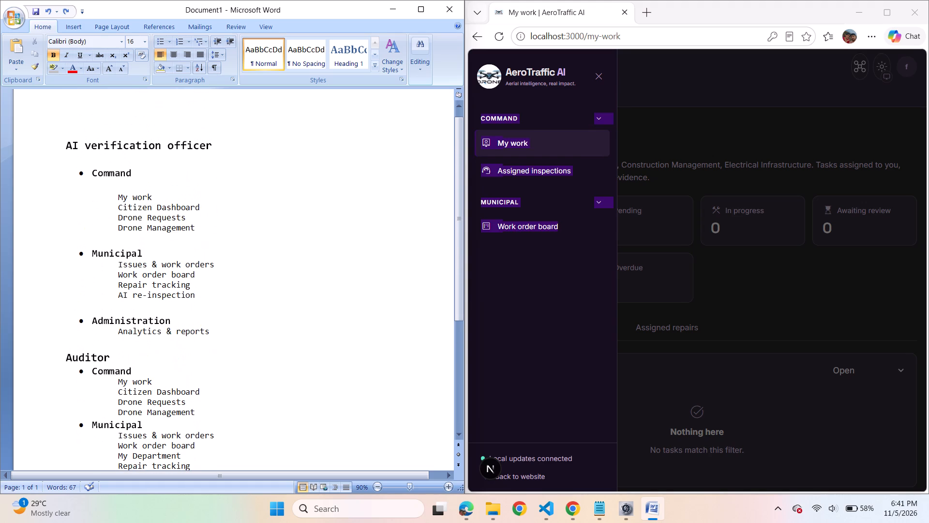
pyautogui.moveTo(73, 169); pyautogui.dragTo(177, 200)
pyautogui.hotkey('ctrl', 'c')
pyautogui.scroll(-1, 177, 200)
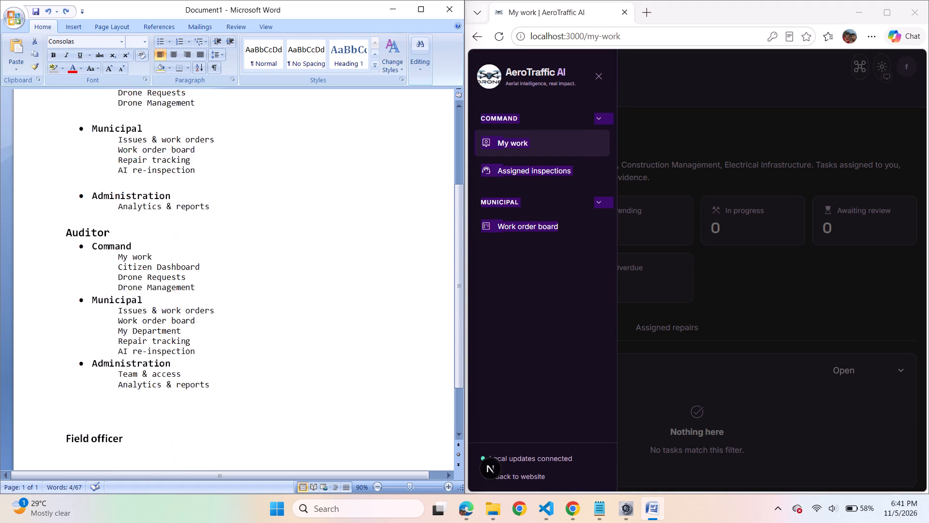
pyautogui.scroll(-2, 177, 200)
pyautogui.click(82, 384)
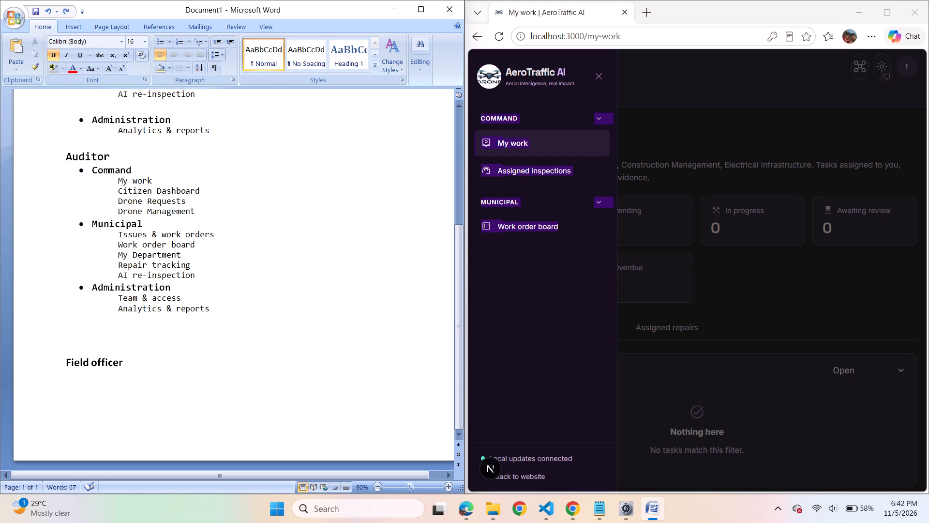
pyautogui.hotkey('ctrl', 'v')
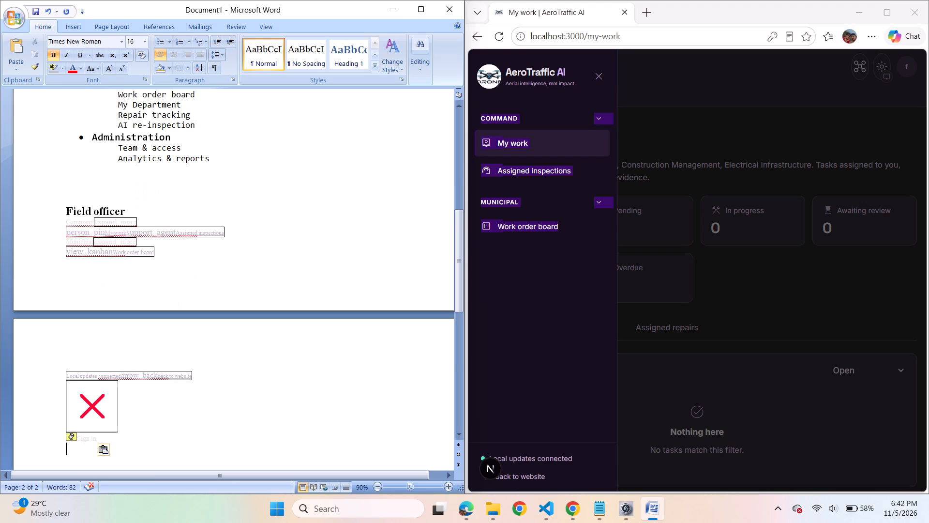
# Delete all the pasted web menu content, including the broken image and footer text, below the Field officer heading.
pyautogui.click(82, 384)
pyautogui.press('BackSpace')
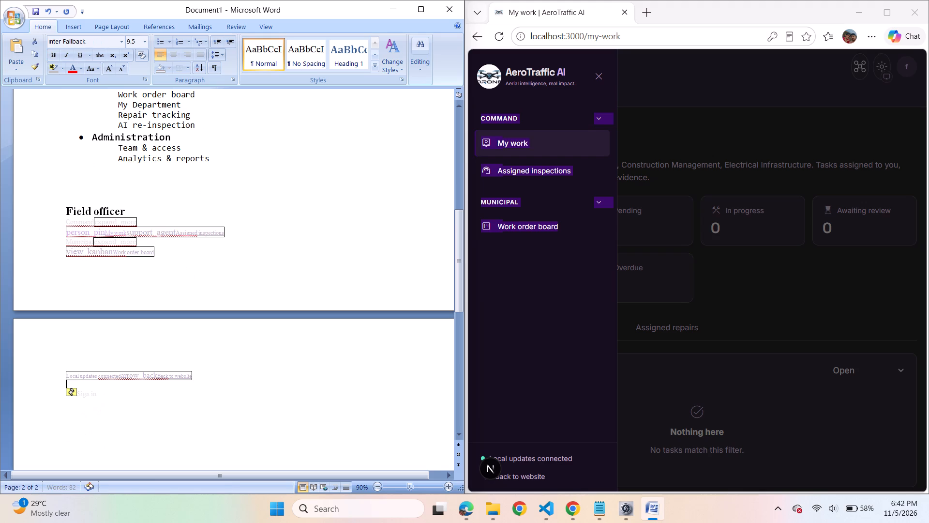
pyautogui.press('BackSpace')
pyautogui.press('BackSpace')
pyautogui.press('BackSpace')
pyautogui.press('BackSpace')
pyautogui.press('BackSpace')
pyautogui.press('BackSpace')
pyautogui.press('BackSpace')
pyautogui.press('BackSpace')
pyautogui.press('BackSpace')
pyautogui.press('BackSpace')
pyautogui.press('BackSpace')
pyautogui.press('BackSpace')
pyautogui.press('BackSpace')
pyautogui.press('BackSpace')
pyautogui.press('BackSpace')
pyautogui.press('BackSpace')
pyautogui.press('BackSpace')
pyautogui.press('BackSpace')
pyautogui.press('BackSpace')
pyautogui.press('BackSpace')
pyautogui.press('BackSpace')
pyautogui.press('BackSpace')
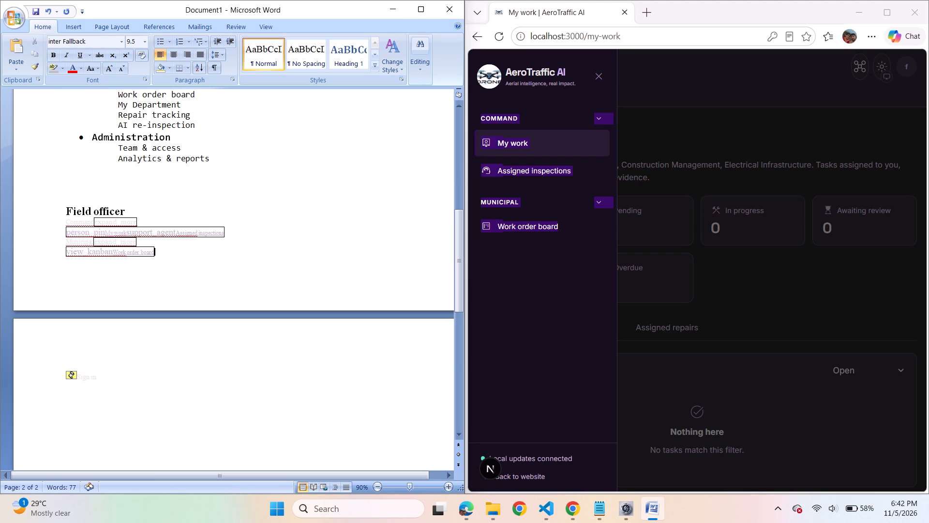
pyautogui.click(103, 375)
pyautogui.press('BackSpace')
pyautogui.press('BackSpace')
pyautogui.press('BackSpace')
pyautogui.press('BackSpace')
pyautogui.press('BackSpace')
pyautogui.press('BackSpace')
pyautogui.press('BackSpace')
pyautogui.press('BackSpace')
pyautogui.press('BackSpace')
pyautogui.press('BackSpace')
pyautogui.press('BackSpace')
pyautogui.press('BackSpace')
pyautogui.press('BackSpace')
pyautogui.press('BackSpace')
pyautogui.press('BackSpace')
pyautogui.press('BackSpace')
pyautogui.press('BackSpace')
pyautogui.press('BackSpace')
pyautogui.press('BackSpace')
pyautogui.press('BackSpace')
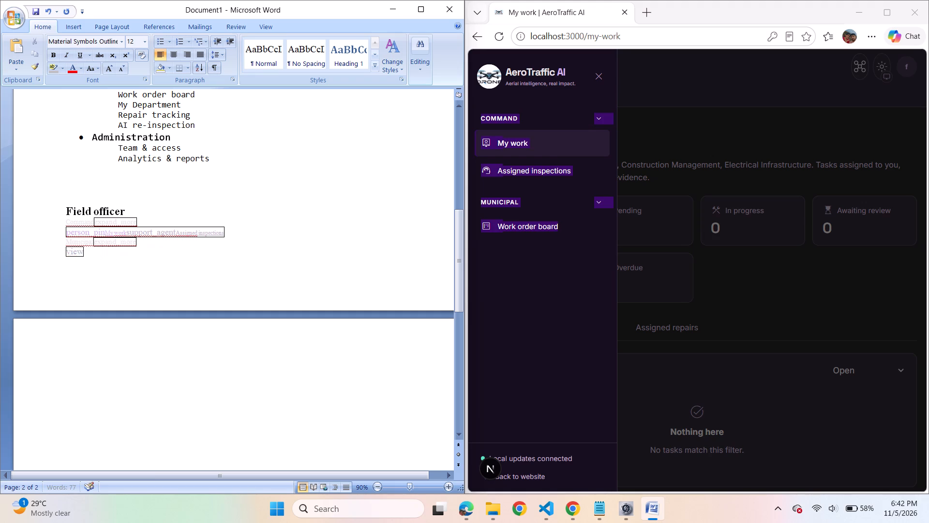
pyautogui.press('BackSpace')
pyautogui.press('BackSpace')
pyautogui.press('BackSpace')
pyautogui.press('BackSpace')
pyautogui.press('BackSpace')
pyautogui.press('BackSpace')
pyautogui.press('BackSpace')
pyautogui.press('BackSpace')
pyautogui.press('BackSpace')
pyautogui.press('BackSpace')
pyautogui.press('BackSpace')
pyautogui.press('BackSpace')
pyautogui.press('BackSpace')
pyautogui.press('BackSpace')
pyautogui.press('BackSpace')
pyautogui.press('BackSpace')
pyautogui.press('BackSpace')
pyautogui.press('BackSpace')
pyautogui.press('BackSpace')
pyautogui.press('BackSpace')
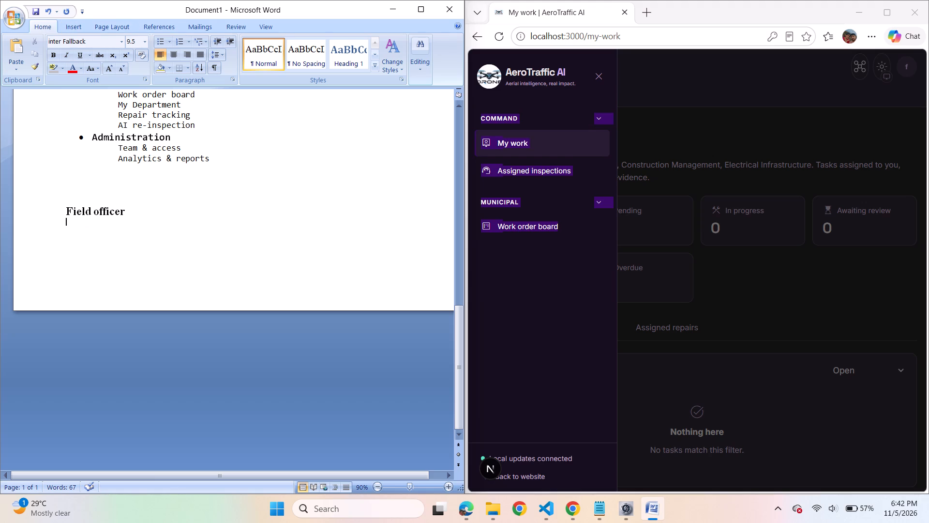
# Add three blank lines below the Field officer heading.
pyautogui.press('Return')
pyautogui.press('Return')
pyautogui.press('Return')
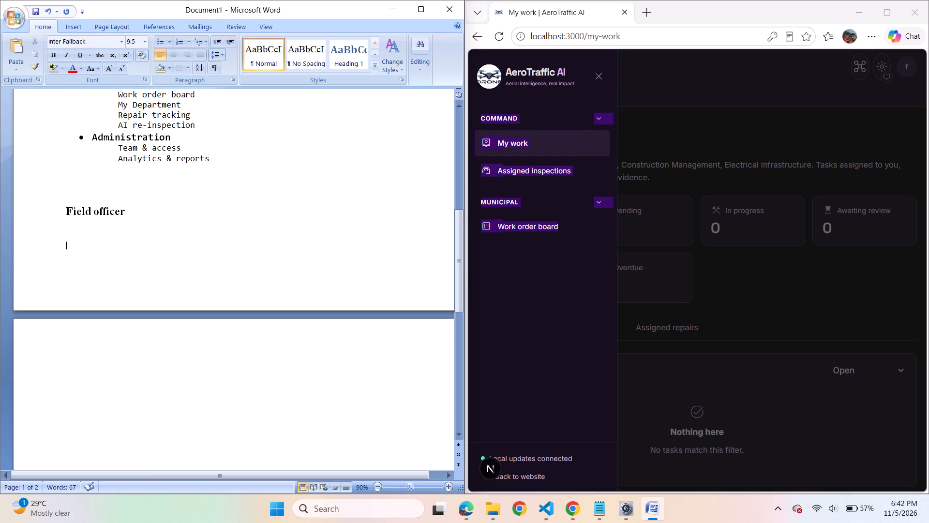
# Delete the Field officer heading, add two new lines in its place, and move the insertion point to page 2.
pyautogui.tripleClick(136, 204)
pyautogui.click(136, 204)
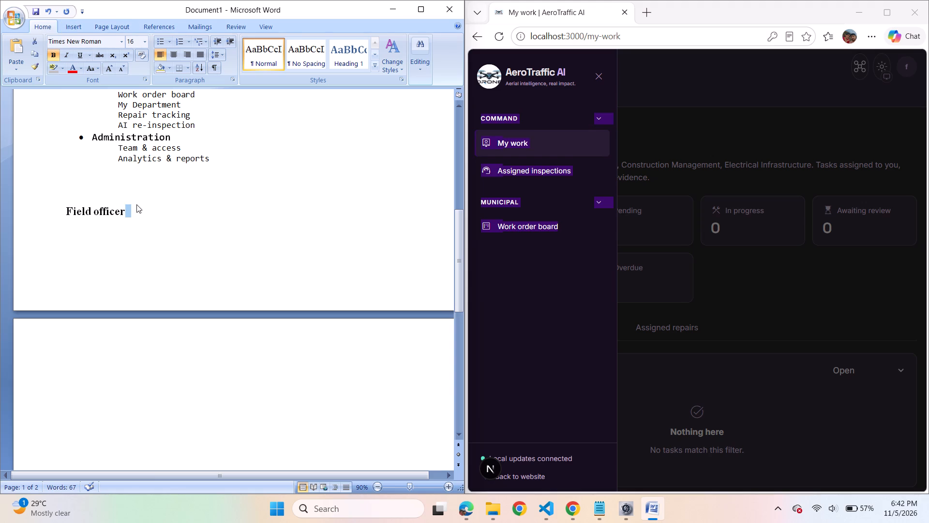
pyautogui.press('BackSpace')
pyautogui.press('BackSpace')
pyautogui.press('BackSpace')
pyautogui.press('BackSpace')
pyautogui.press('BackSpace')
pyautogui.press('BackSpace')
pyautogui.press('BackSpace')
pyautogui.press('BackSpace')
pyautogui.press('BackSpace')
pyautogui.press('BackSpace')
pyautogui.press('BackSpace')
pyautogui.press('BackSpace')
pyautogui.press('BackSpace')
pyautogui.press('BackSpace')
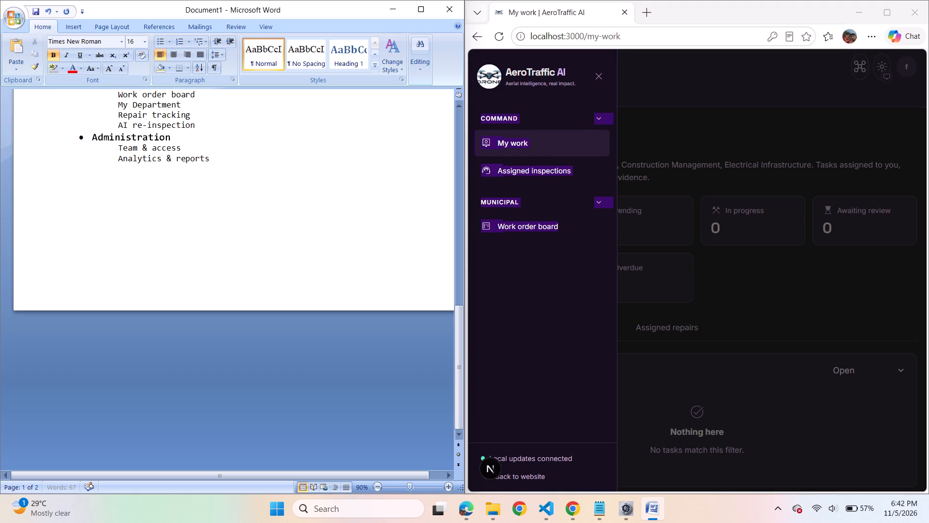
pyautogui.press('BackSpace')
pyautogui.press('Return')
pyautogui.press('Return')
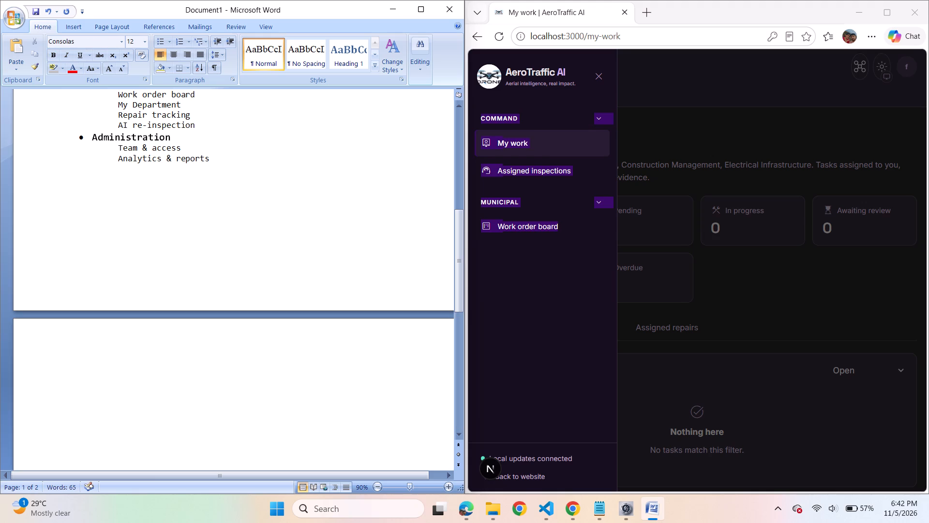
pyautogui.click(81, 349)
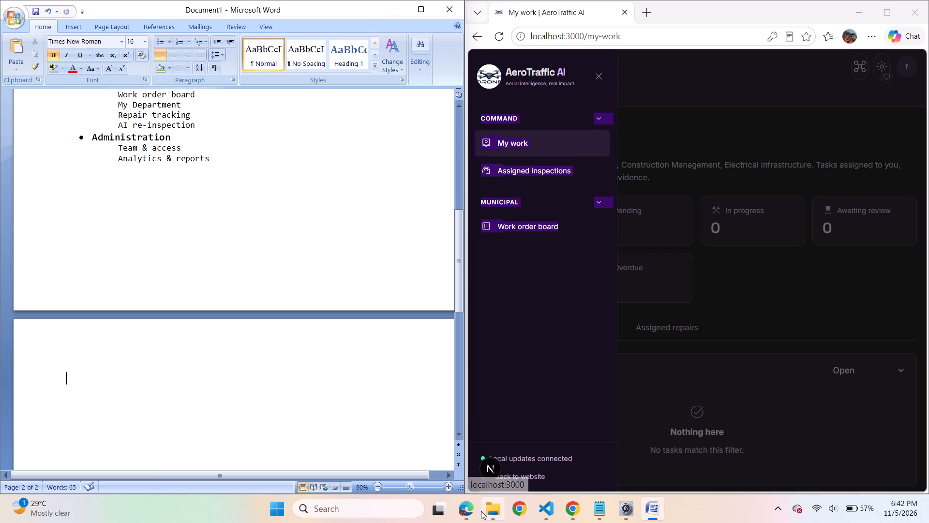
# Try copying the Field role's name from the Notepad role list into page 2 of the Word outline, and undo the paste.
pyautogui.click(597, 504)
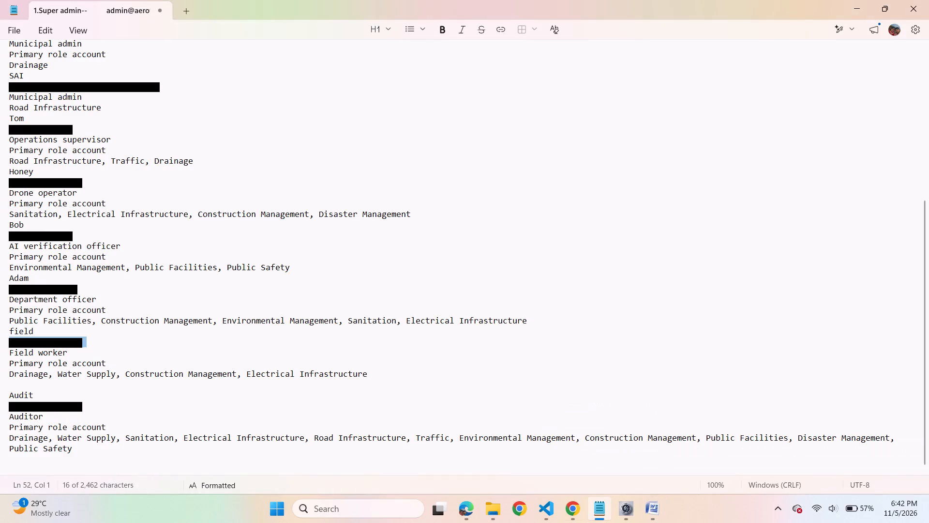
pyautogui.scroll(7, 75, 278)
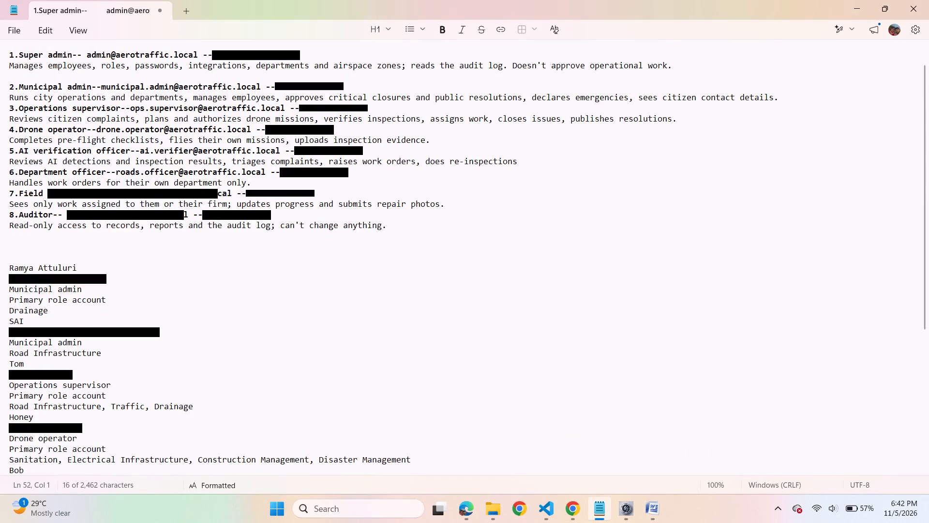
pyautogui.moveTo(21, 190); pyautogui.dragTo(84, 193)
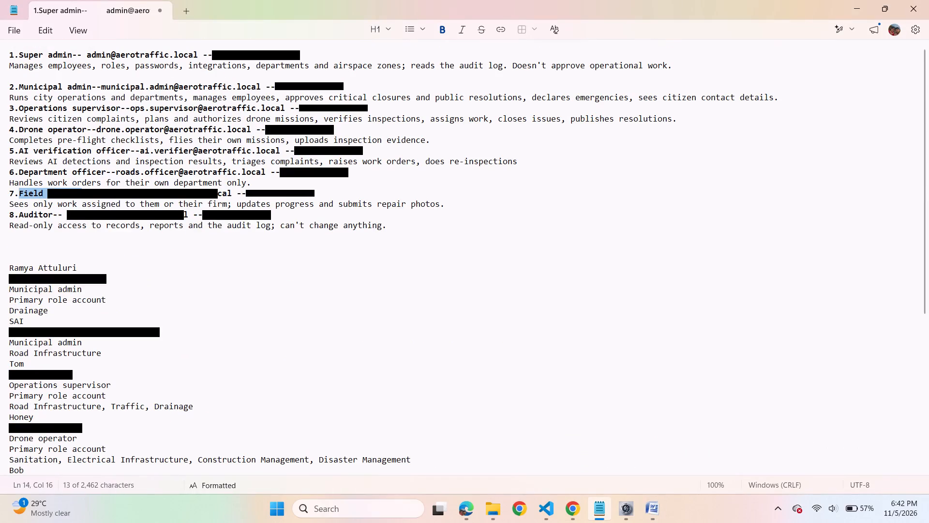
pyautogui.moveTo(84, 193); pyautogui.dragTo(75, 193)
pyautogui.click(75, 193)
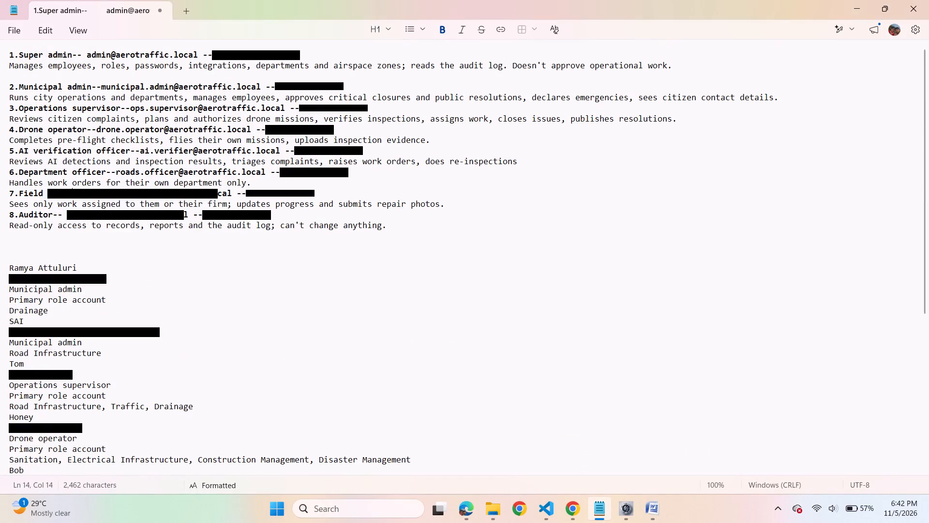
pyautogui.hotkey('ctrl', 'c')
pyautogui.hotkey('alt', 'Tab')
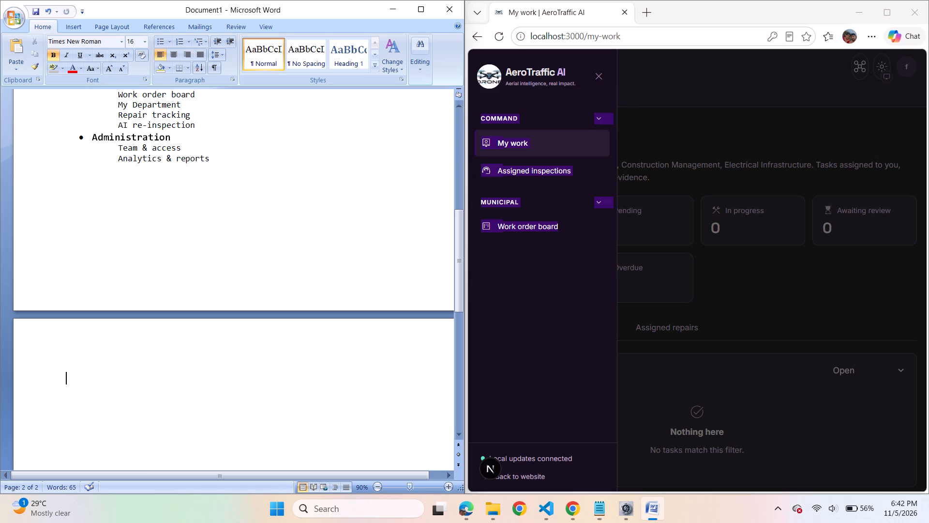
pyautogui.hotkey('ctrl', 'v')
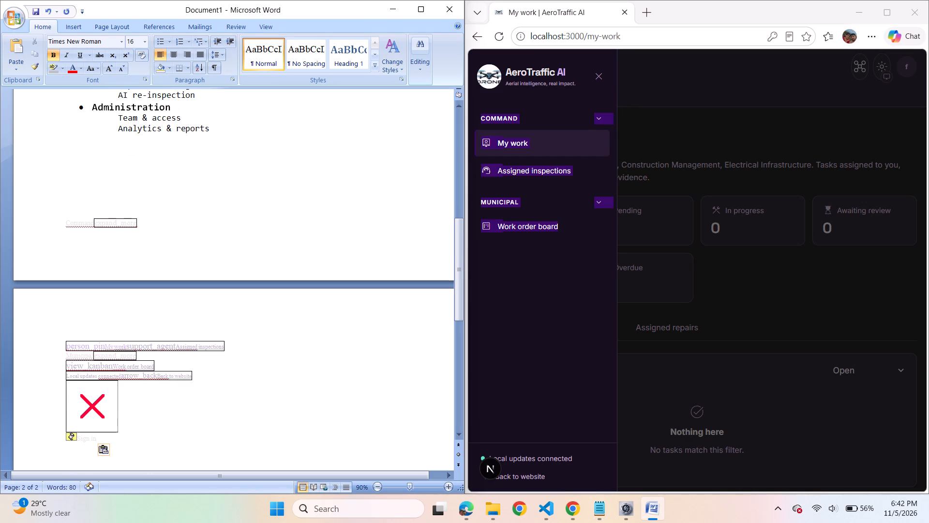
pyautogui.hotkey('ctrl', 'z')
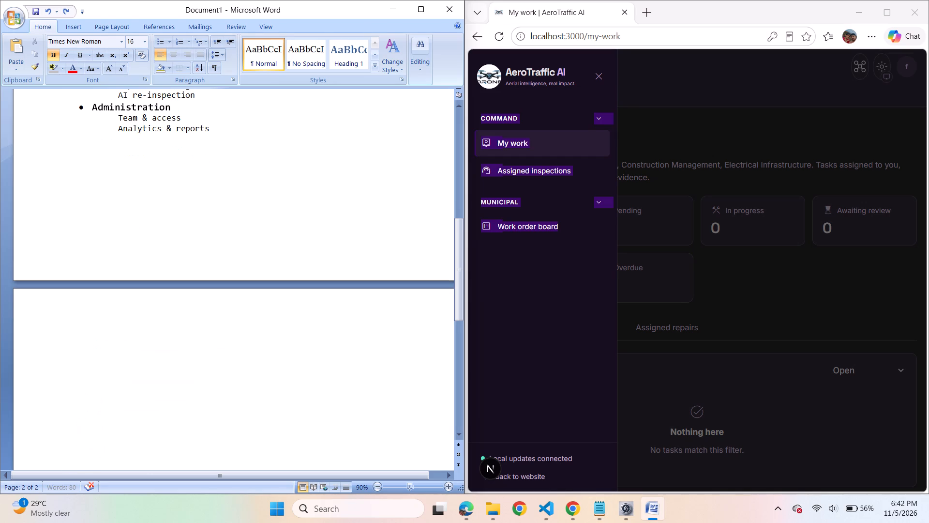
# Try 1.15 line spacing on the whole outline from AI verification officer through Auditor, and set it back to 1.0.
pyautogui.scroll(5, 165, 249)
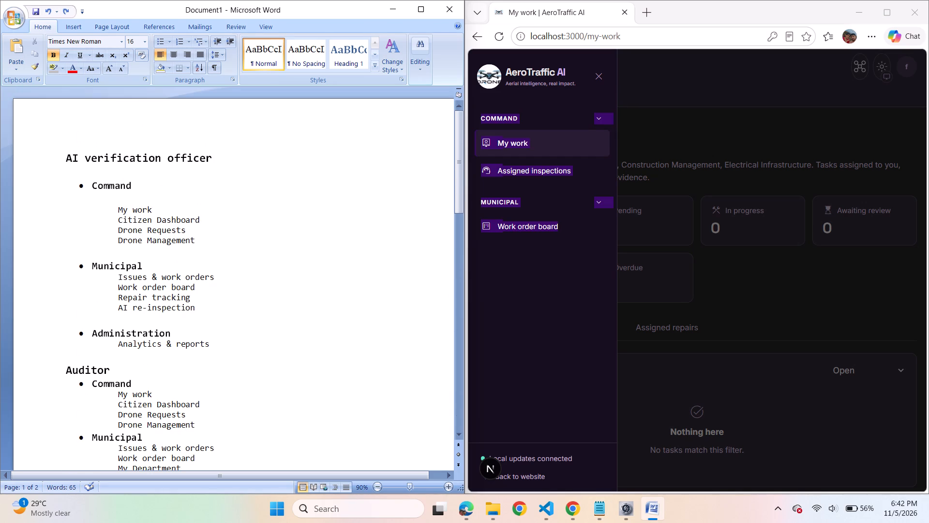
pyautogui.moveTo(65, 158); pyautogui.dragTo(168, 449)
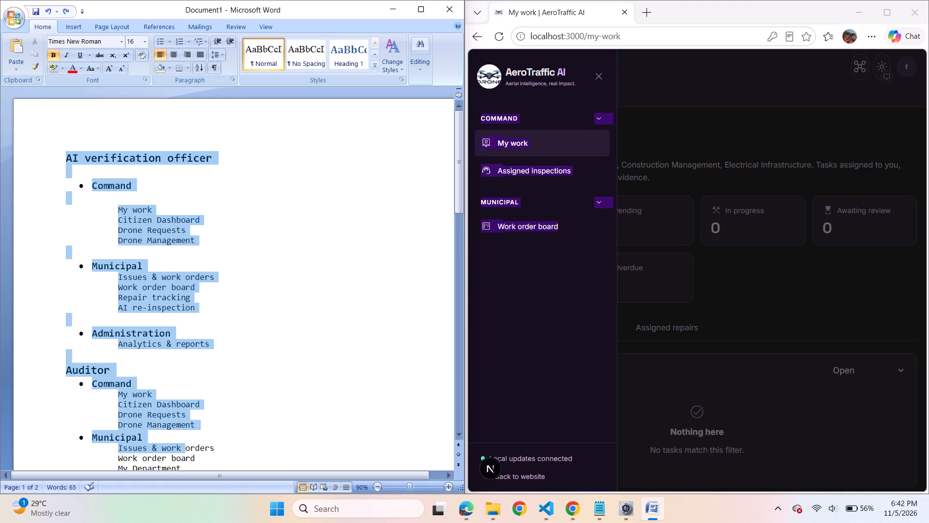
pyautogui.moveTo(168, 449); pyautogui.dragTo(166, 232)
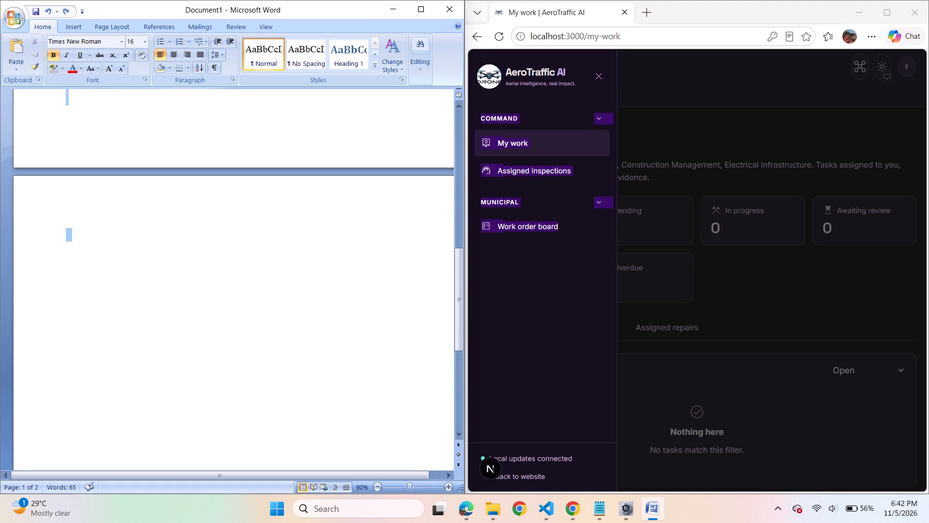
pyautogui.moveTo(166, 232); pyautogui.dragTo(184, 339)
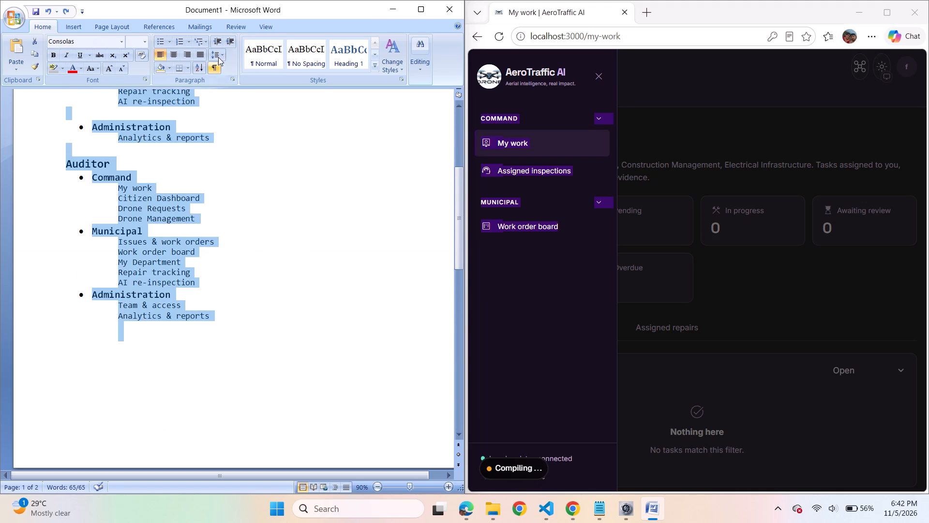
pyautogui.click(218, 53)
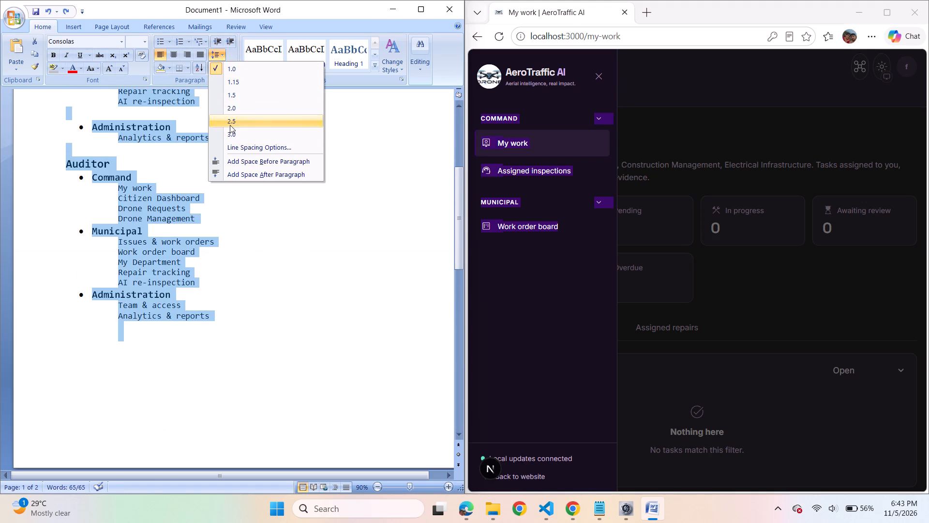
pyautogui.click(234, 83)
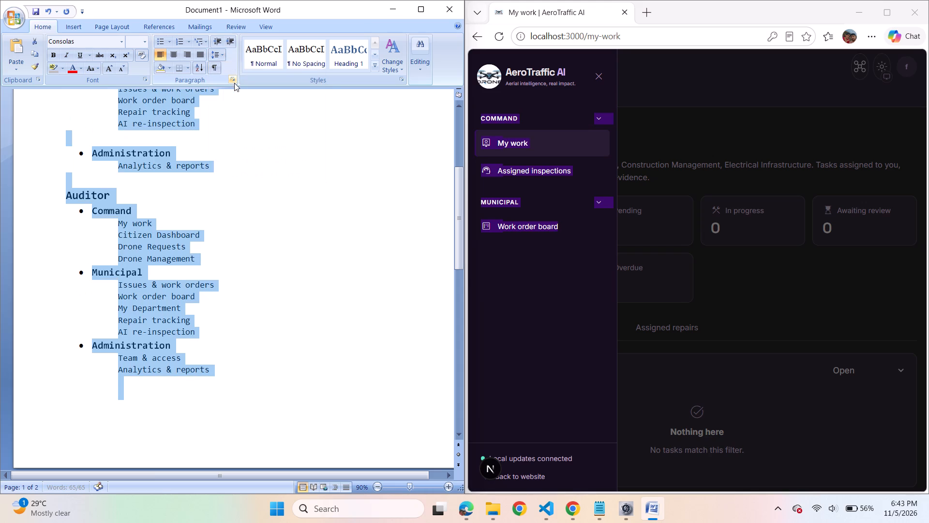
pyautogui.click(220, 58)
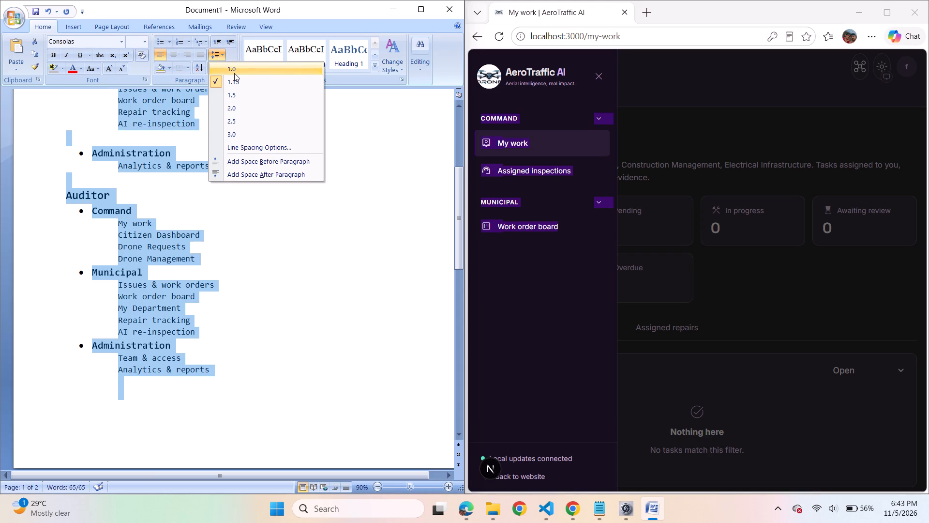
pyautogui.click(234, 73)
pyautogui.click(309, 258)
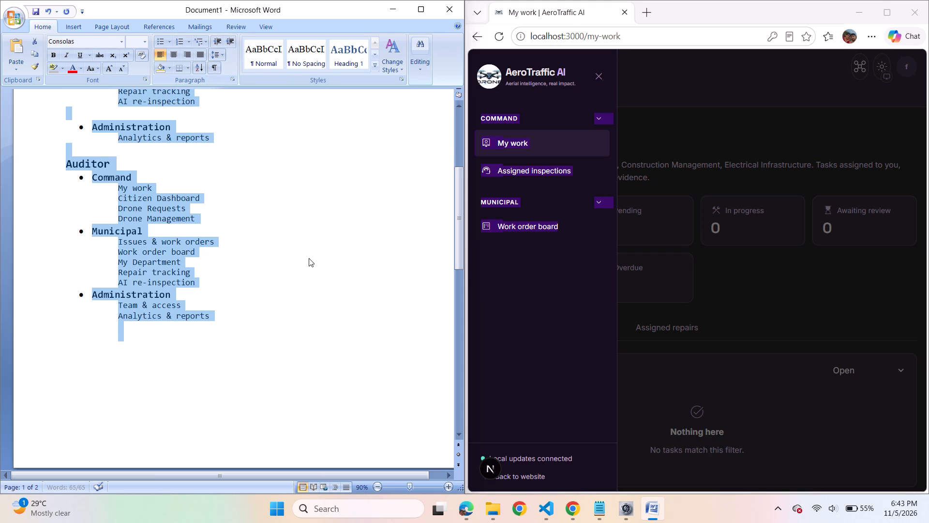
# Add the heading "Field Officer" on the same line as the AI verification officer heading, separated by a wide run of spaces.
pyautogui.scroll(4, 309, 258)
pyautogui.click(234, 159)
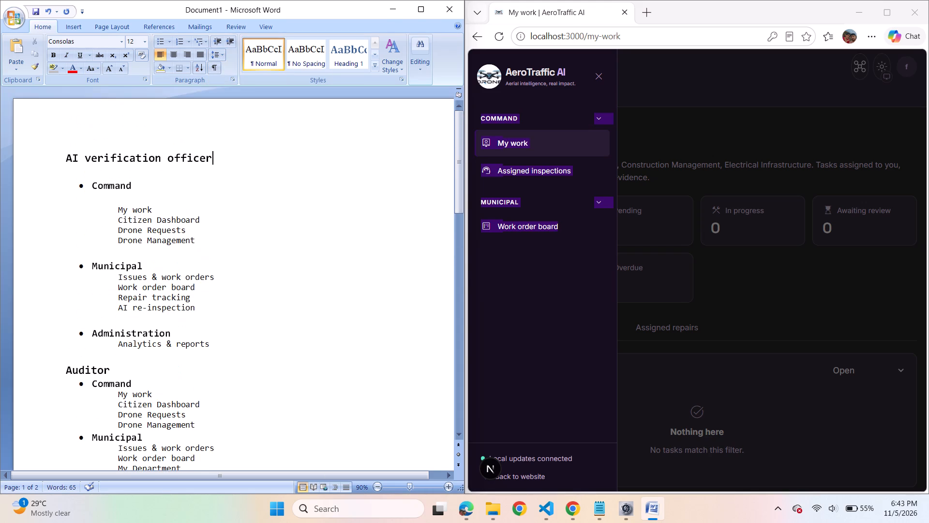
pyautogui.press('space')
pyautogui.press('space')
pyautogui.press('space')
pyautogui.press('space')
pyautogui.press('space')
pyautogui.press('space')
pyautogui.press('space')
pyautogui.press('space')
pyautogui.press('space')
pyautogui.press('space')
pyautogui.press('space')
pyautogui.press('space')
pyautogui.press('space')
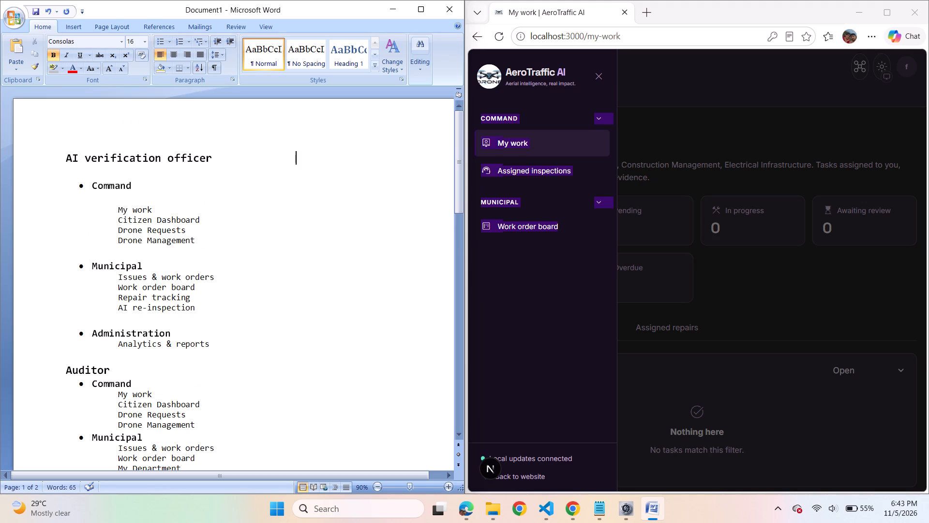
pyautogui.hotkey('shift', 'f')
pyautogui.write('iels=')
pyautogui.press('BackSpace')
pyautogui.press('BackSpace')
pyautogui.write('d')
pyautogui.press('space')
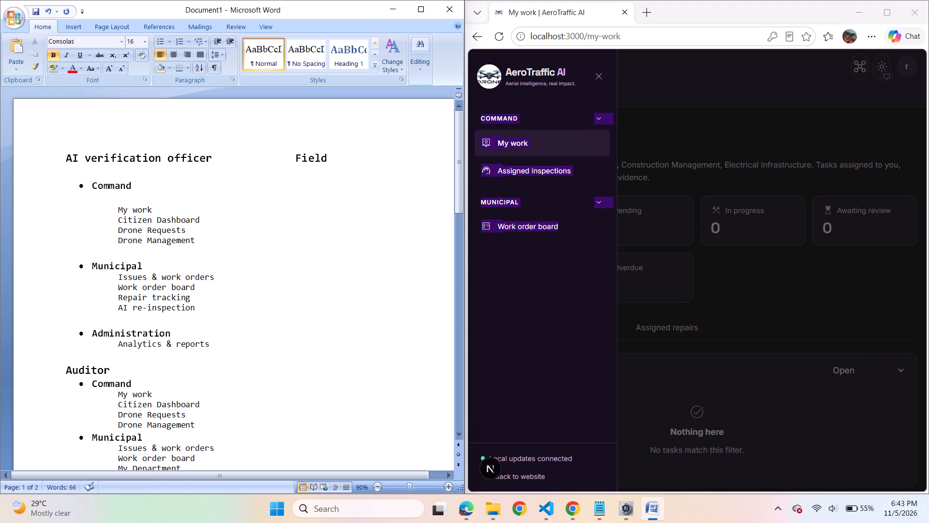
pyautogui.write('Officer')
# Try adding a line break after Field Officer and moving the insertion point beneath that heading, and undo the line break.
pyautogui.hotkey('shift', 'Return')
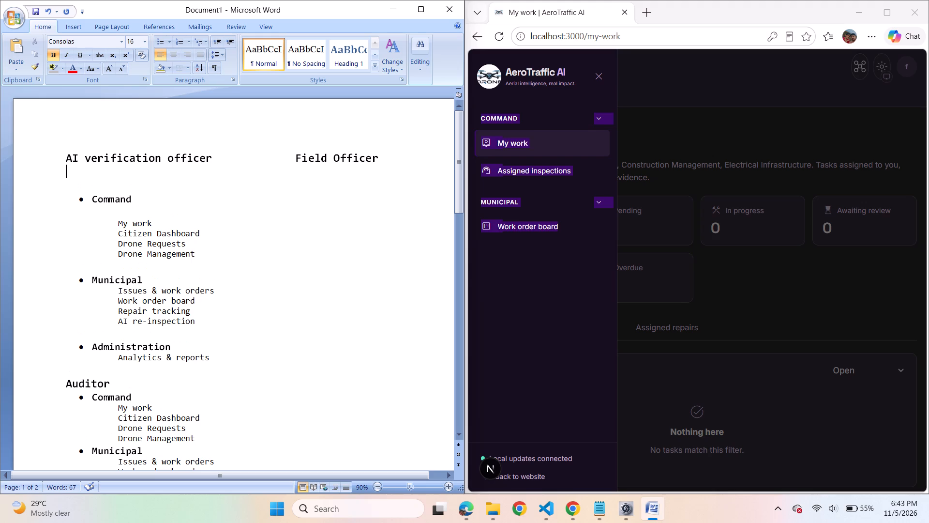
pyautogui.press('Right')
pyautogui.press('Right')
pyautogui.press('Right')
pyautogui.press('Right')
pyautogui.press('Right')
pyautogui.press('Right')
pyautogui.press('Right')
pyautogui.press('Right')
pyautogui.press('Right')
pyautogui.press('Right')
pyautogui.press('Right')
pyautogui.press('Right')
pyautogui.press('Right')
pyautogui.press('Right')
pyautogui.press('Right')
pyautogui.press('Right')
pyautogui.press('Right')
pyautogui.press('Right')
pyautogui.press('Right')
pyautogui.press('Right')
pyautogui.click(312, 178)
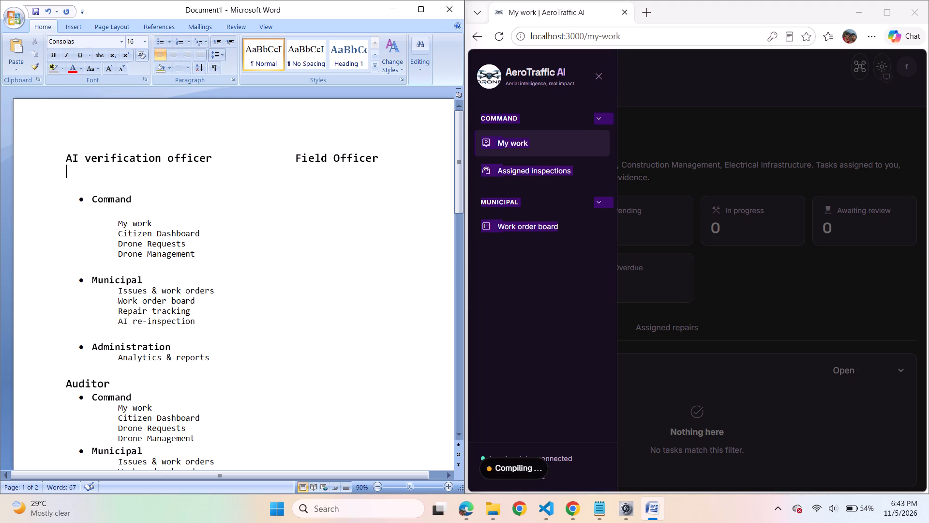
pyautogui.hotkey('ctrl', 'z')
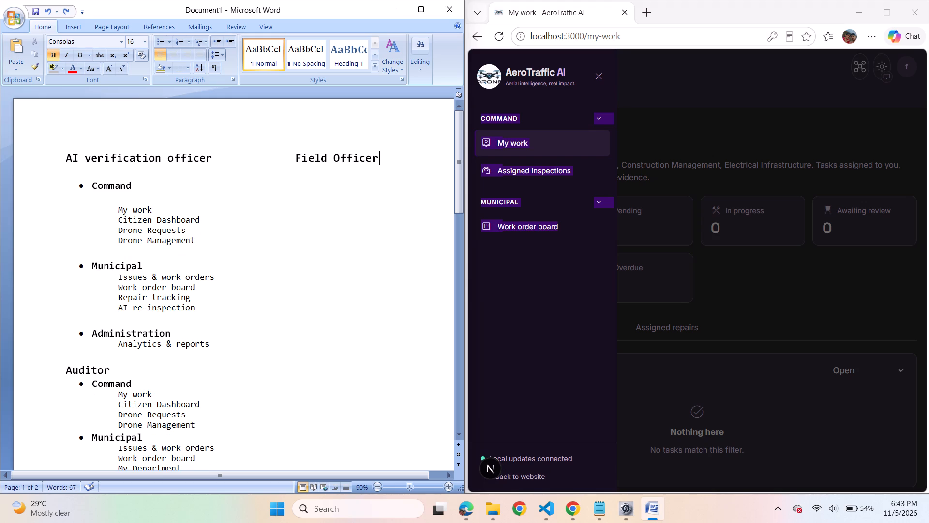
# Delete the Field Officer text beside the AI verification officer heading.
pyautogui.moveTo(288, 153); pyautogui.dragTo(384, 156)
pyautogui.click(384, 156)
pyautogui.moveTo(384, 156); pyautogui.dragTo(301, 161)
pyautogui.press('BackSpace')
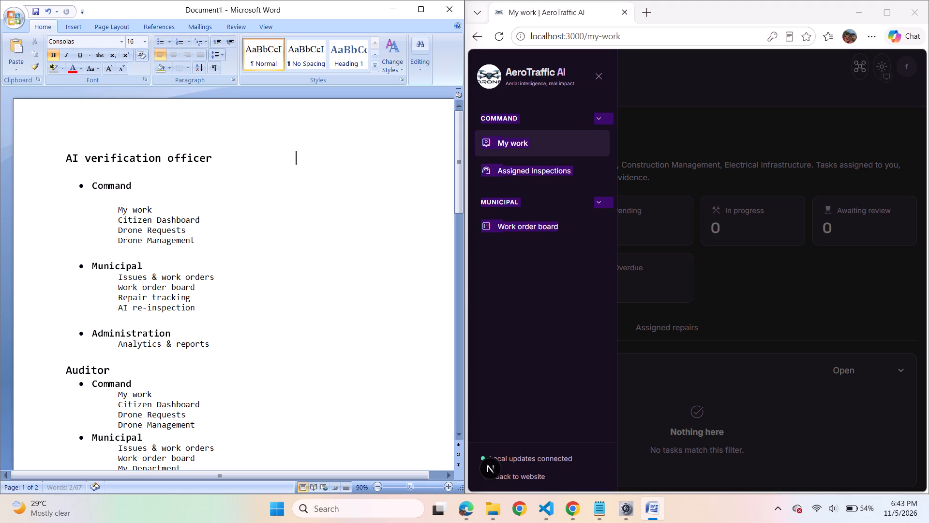
# Enter the heading "Field Worker" at the top of page 2.
pyautogui.scroll(-5, 301, 161)
pyautogui.click(67, 217)
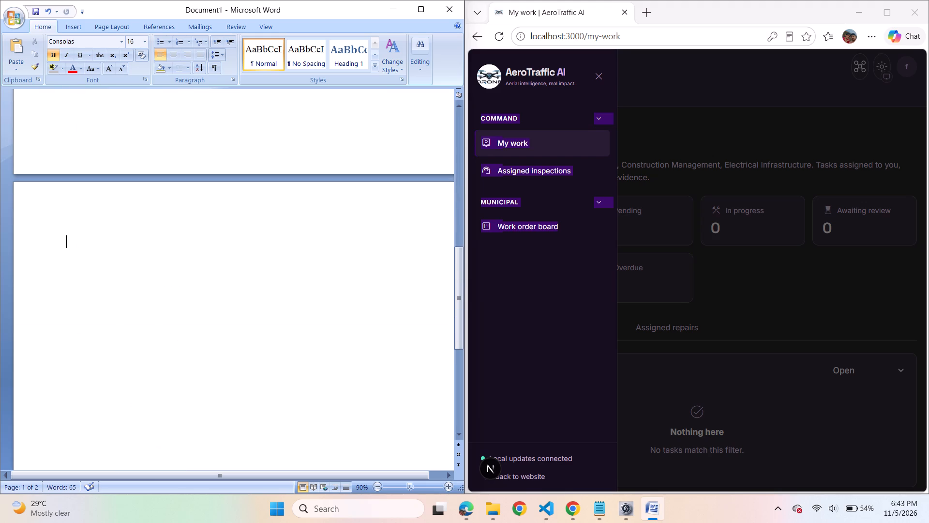
pyautogui.write('fie')
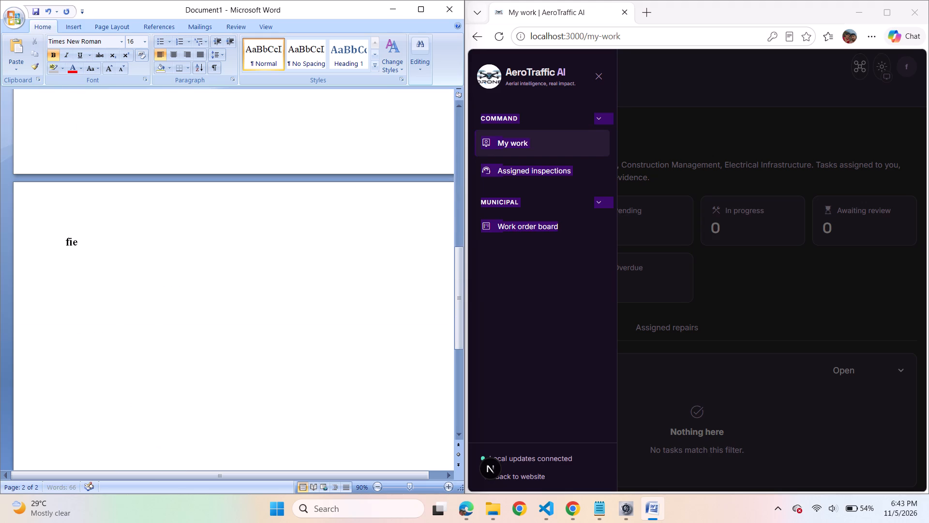
pyautogui.press('BackSpace')
pyautogui.press('BackSpace')
pyautogui.press('BackSpace')
pyautogui.write('FI')
pyautogui.press('BackSpace')
pyautogui.write('ield')
pyautogui.press('space')
pyautogui.write('Worj')
pyautogui.press('BackSpace')
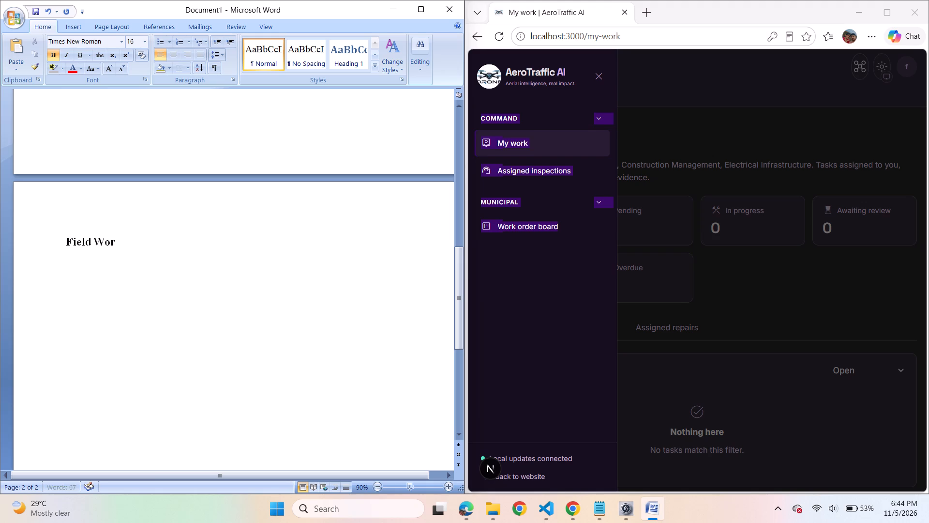
pyautogui.write('ker')
# Add the lines "command", "my work" and "Assigned inspections" below the Field Worker heading, separated by line breaks.
pyautogui.hotkey('shift', 'Return')
pyautogui.write('command')
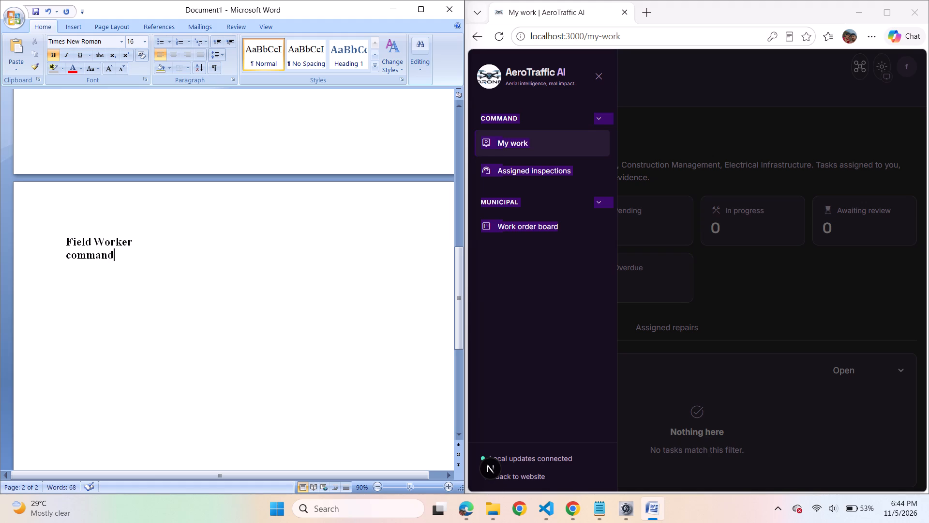
pyautogui.hotkey('shift', 'Return')
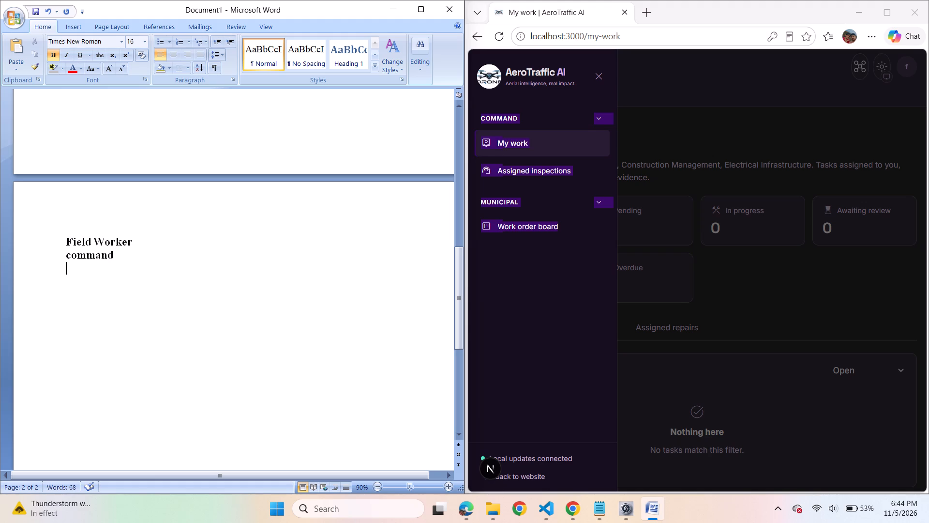
pyautogui.press('m')
pyautogui.write('y w')
pyautogui.write('ork')
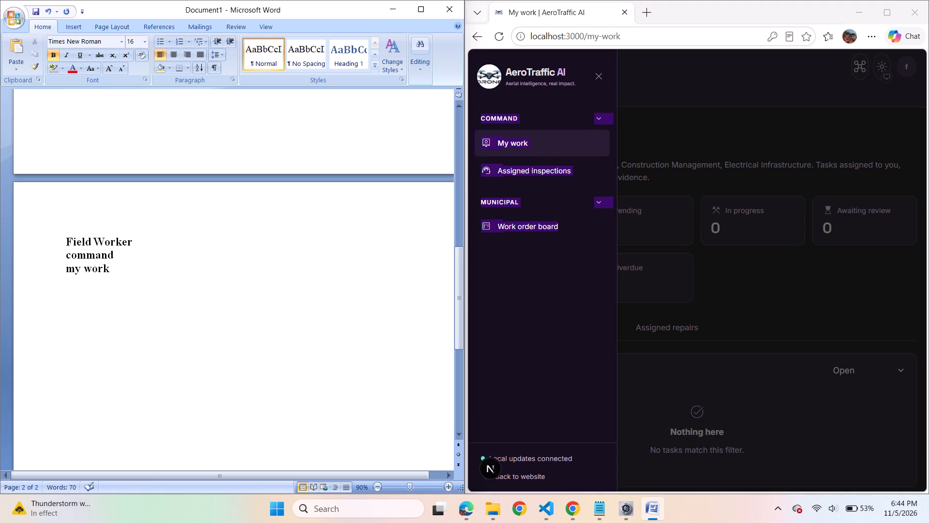
pyautogui.hotkey('shift', 'Return')
pyautogui.hotkey('shift', 'a')
pyautogui.write('ssigned')
pyautogui.press('space')
pyautogui.write('inspections')
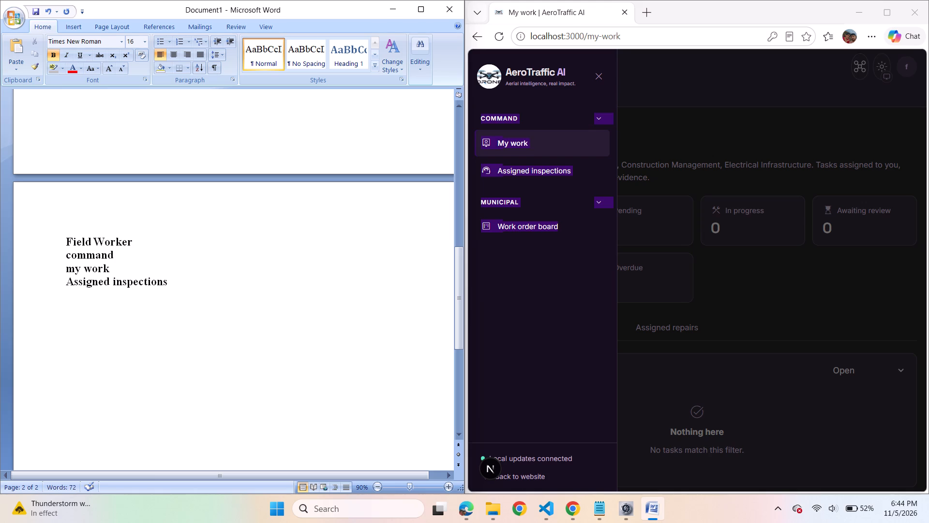
# Add the lines "municipal" and "work order board" below Assigned inspections, separated by line breaks.
pyautogui.hotkey('shift', 'Return')
pyautogui.write('municipal')
pyautogui.hotkey('shift', 'Return')
pyautogui.write('work')
pyautogui.press('space')
pyautogui.write('order')
pyautogui.press('space')
pyautogui.write('board')
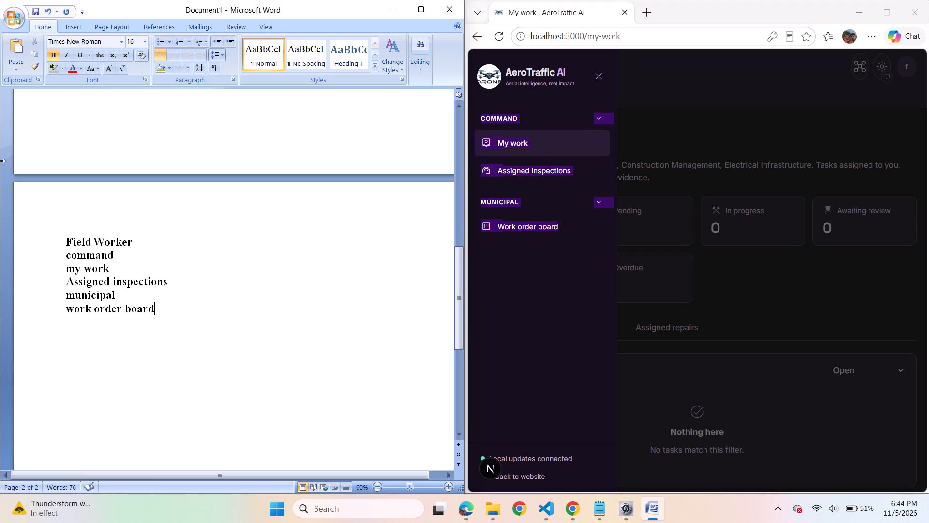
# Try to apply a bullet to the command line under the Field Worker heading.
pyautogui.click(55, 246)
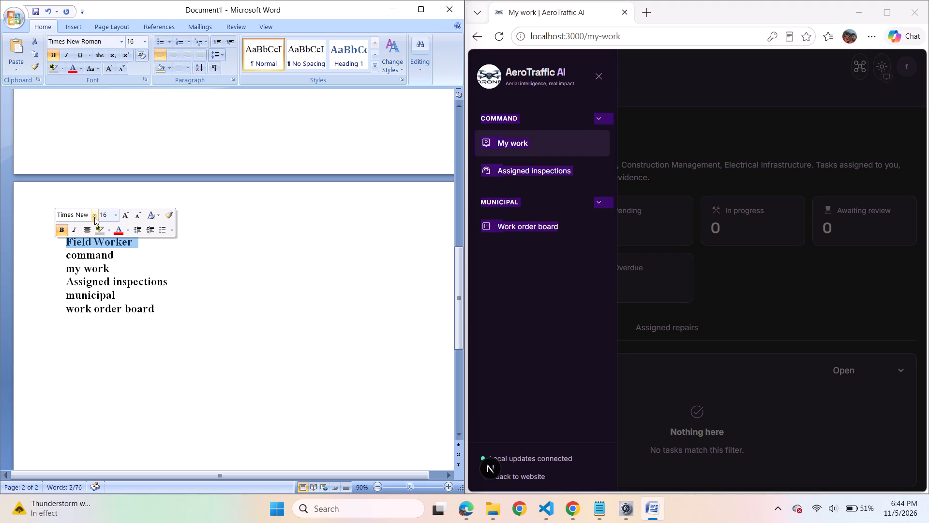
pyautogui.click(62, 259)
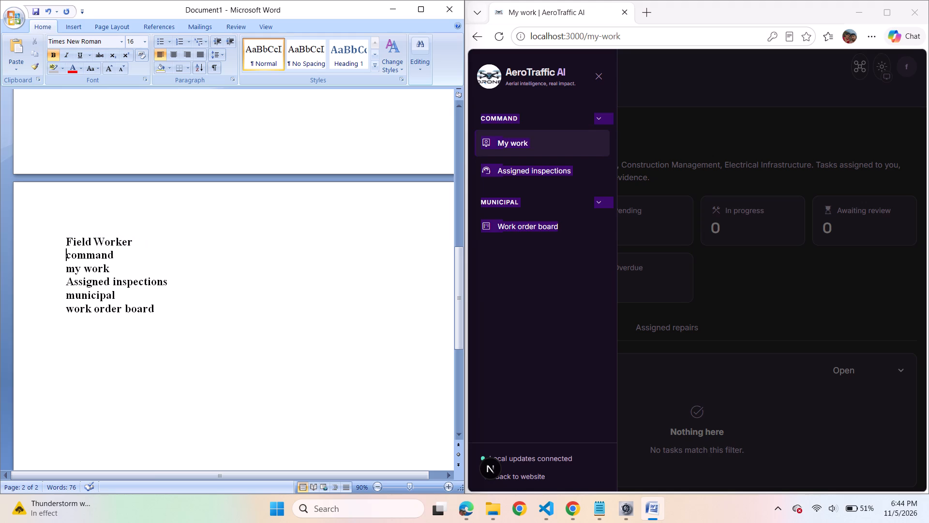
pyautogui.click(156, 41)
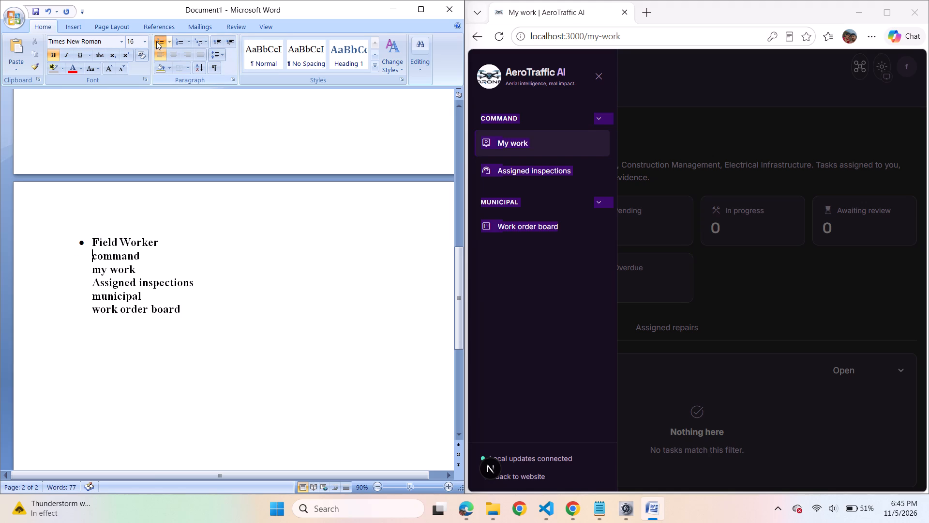
# Insert a blank line between the Field Worker heading and the command line.
pyautogui.click(171, 236)
pyautogui.hotkey('shift', 'Return')
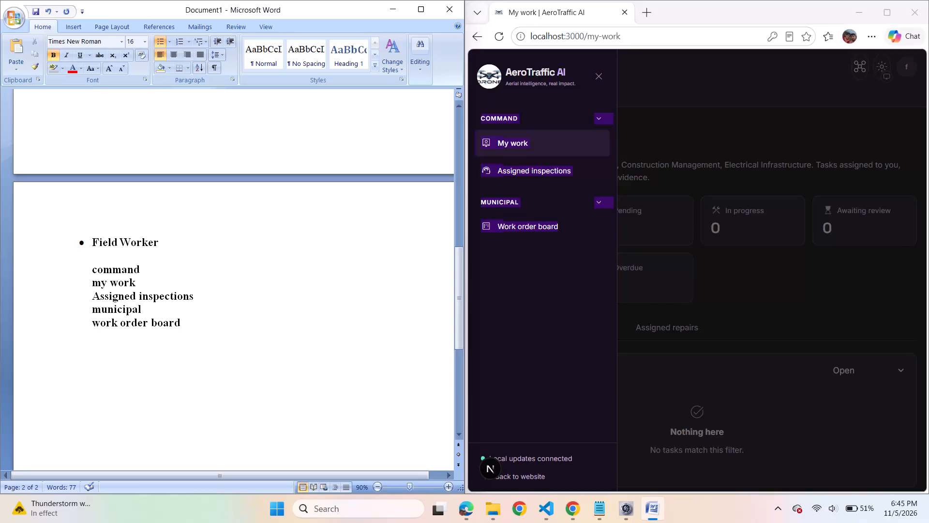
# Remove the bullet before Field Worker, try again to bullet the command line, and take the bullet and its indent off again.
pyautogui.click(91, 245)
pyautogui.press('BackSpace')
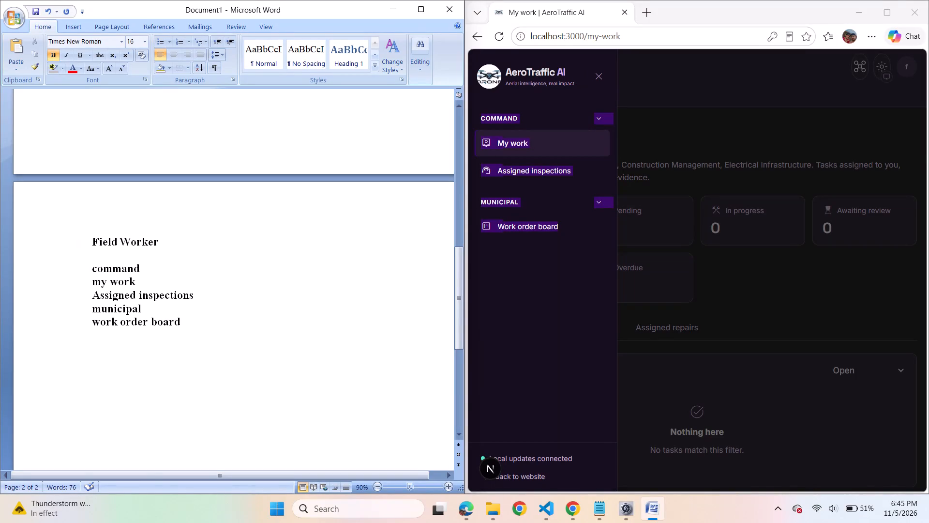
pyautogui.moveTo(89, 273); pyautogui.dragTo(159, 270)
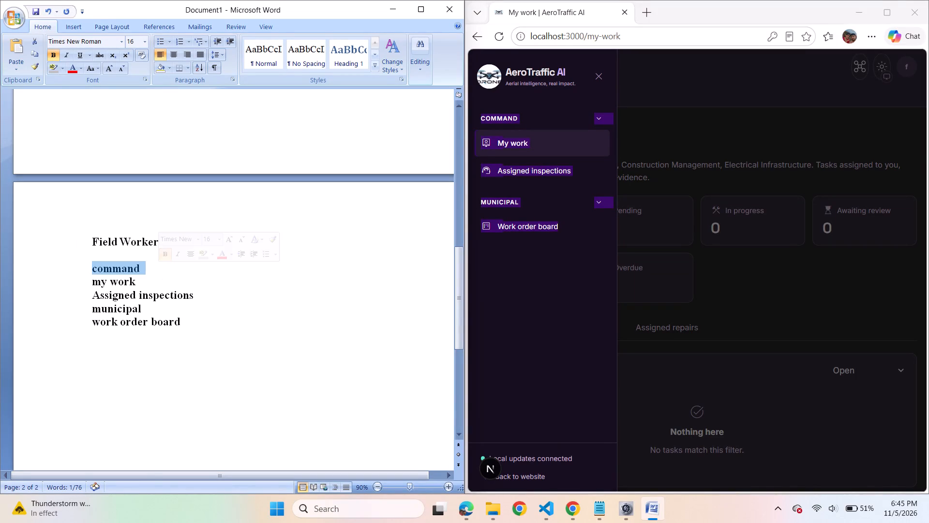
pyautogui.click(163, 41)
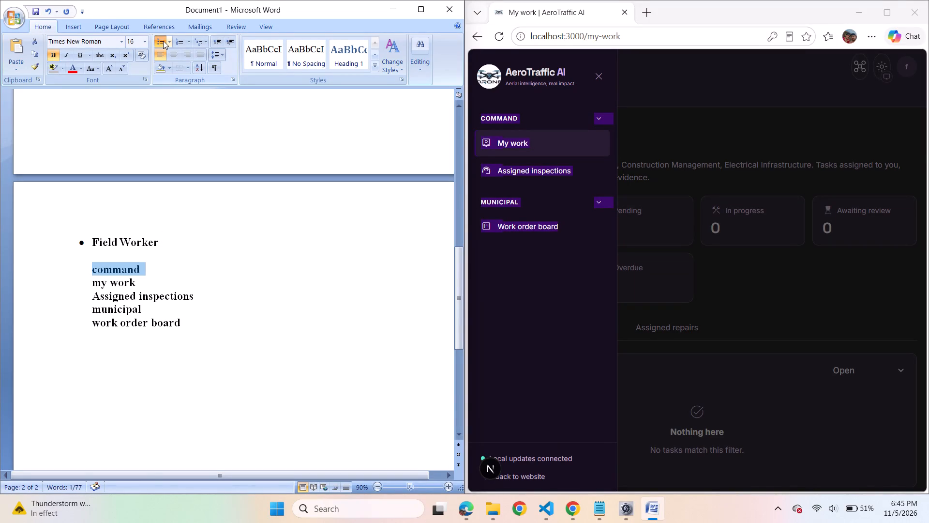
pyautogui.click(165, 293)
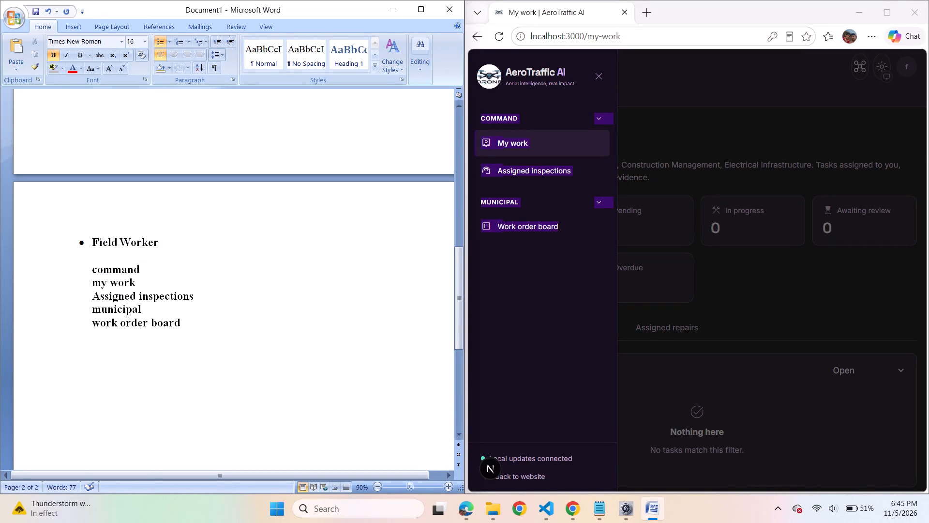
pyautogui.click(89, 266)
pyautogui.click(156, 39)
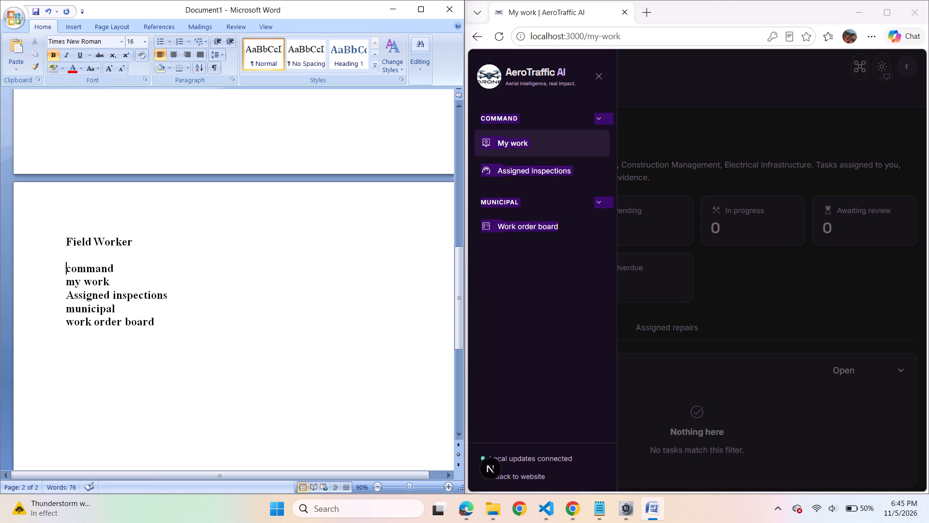
# Insert a blank line between Assigned inspections and municipal.
pyautogui.click(182, 291)
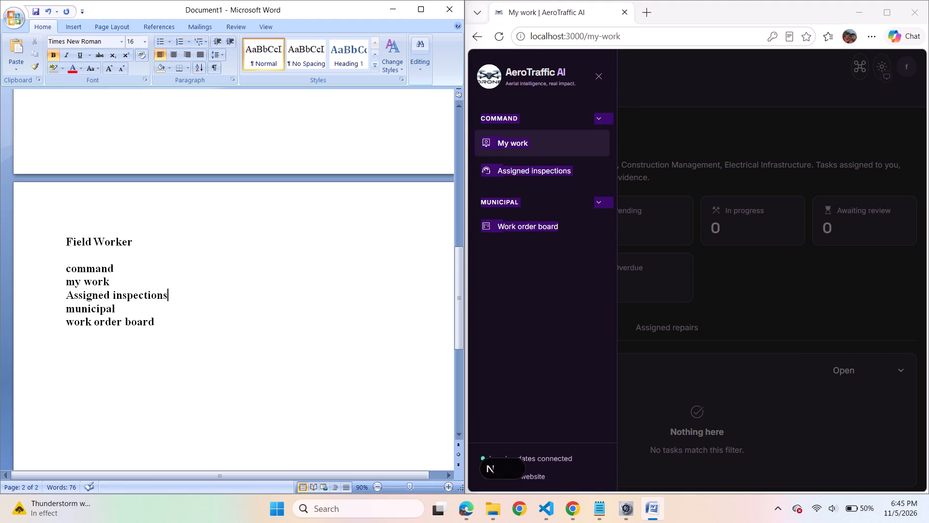
pyautogui.hotkey('shift', 'Return')
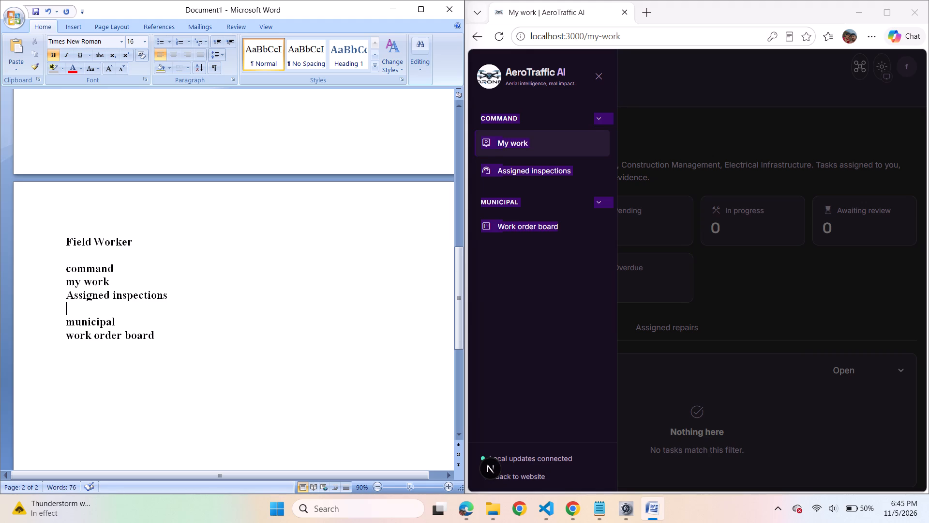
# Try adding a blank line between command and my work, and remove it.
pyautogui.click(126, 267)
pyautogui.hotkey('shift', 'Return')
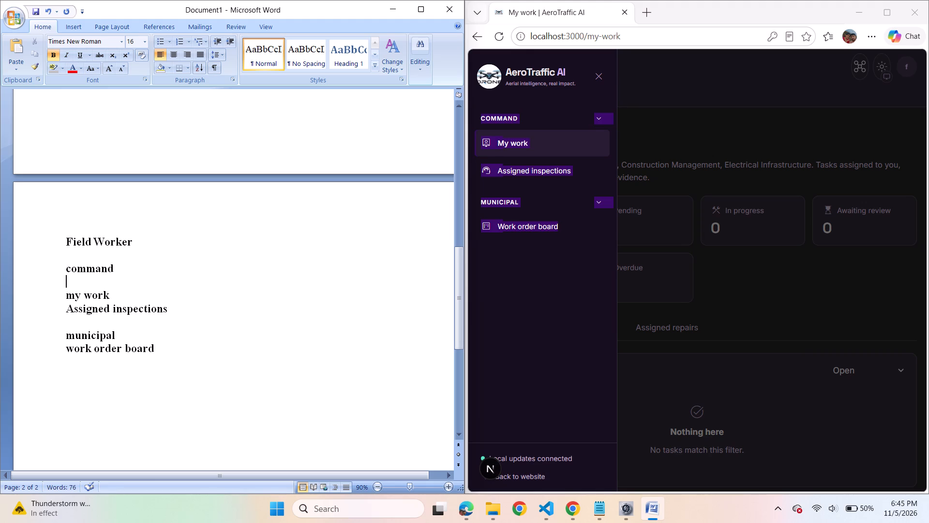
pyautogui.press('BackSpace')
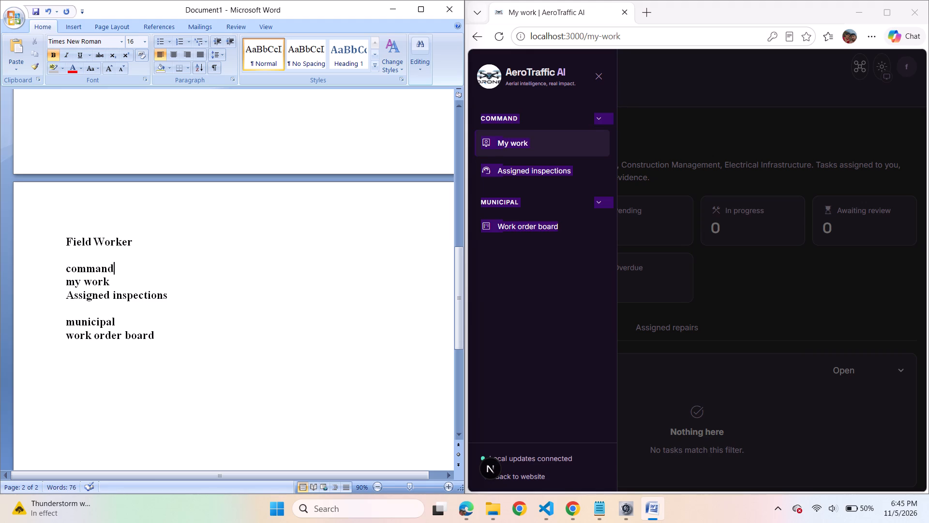
# Remove bold from the my work, Assigned inspections and work order board lines.
pyautogui.moveTo(64, 279); pyautogui.dragTo(157, 294)
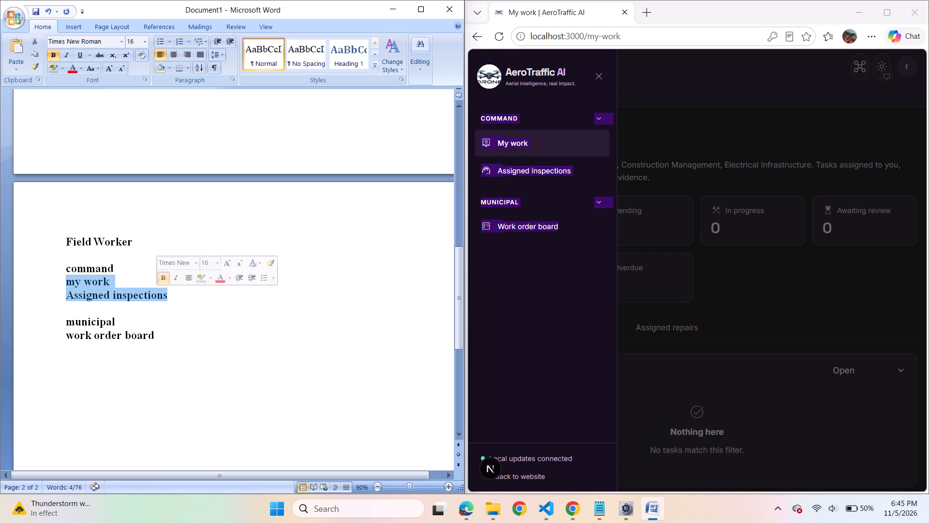
pyautogui.click(46, 59)
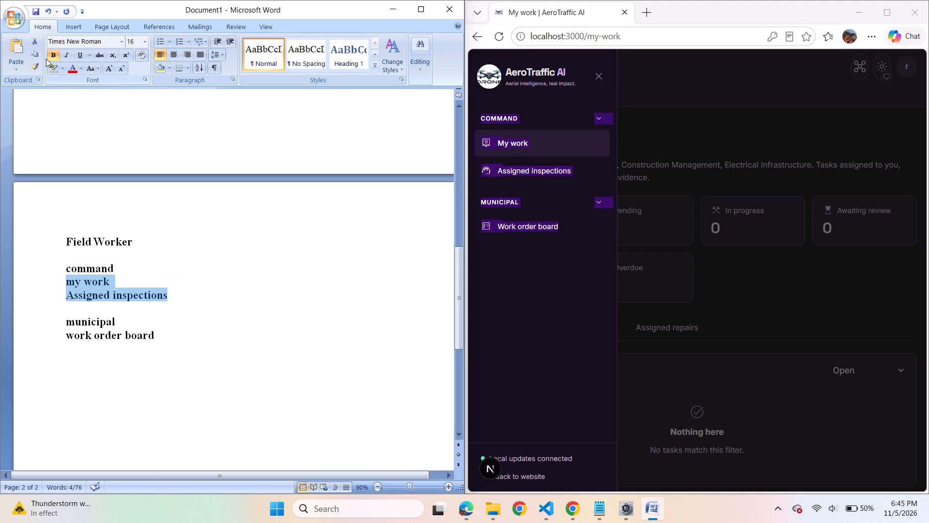
pyautogui.click(52, 55)
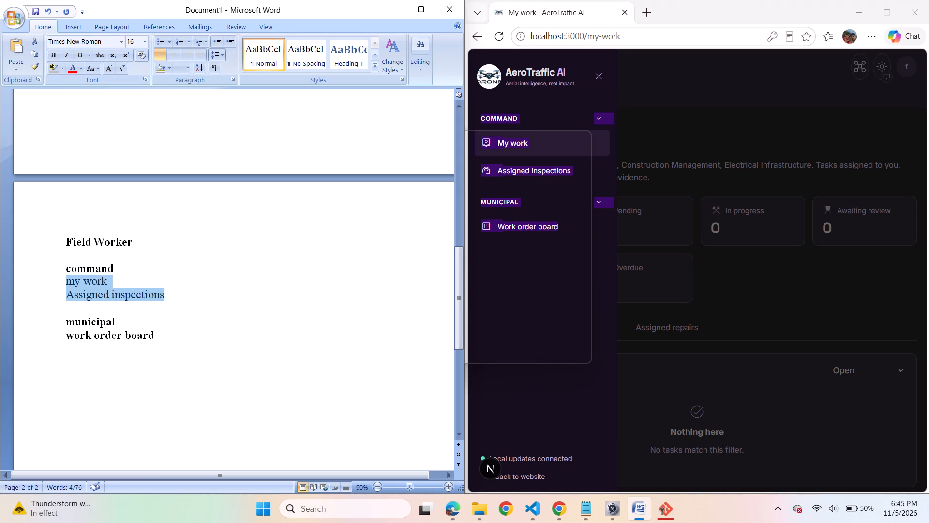
pyautogui.click(155, 256)
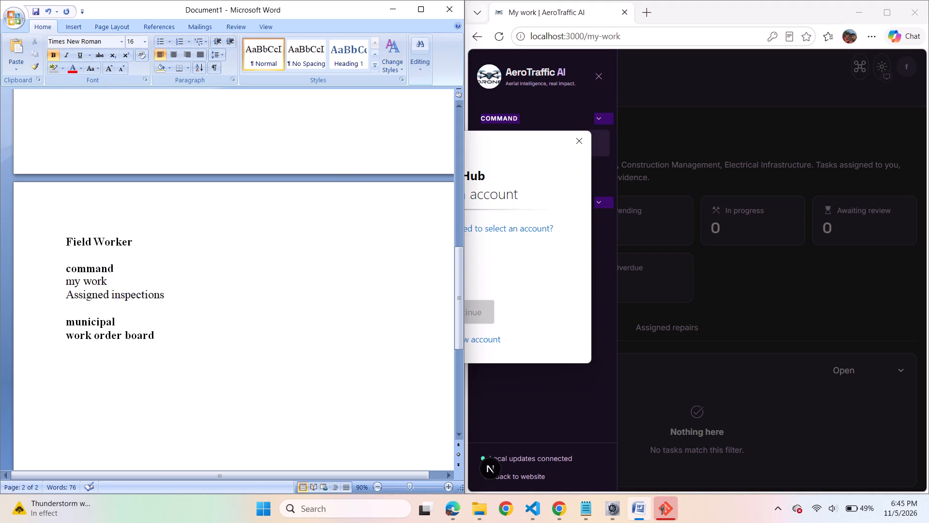
pyautogui.moveTo(62, 335); pyautogui.dragTo(171, 329)
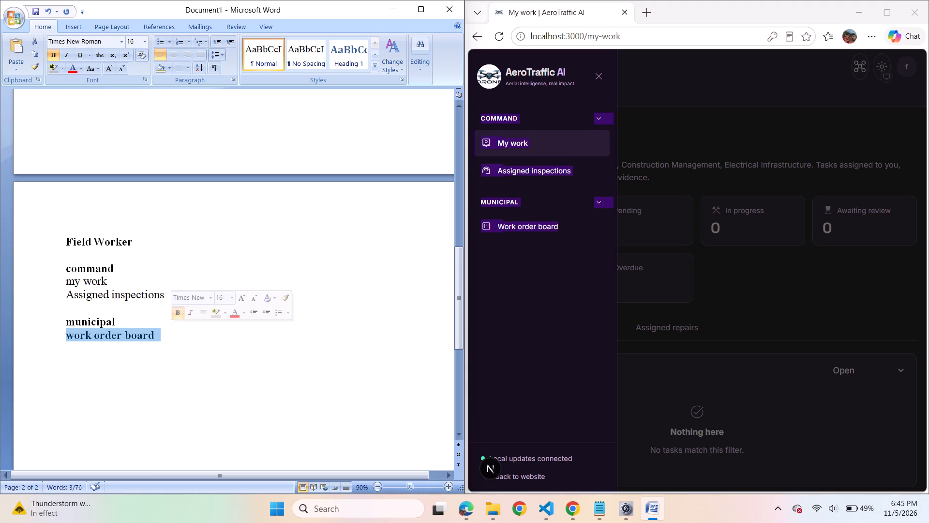
pyautogui.click(51, 57)
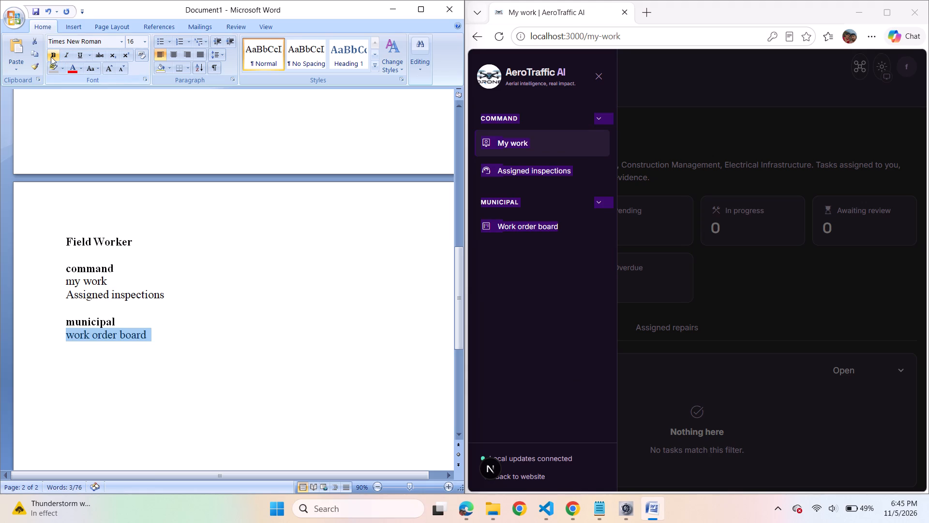
# Set the font size of my work, Assigned inspections and work order board to 12.
pyautogui.moveTo(65, 284); pyautogui.dragTo(105, 283)
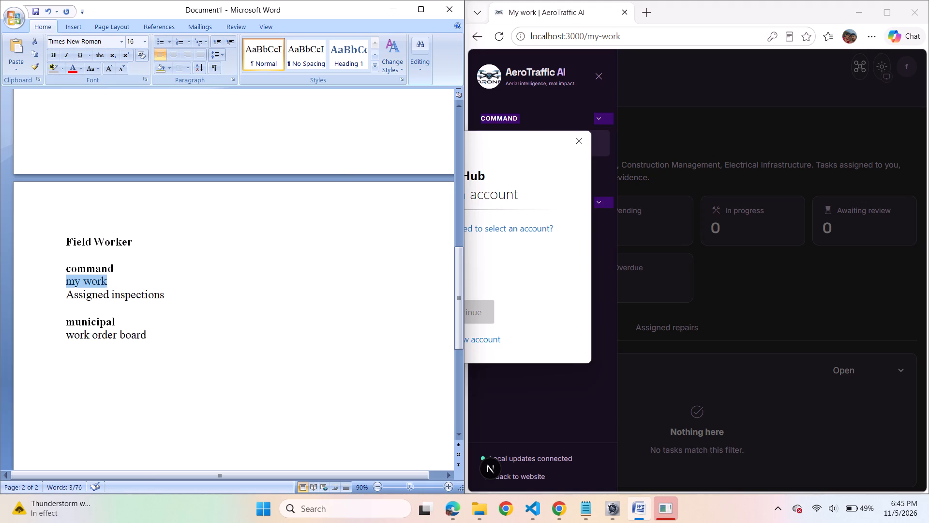
pyautogui.moveTo(105, 283); pyautogui.dragTo(170, 294)
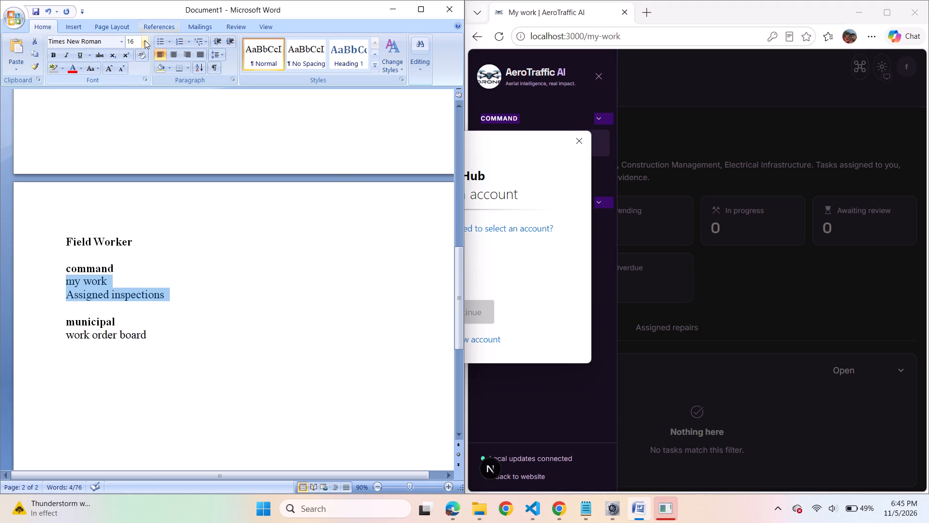
pyautogui.click(145, 41)
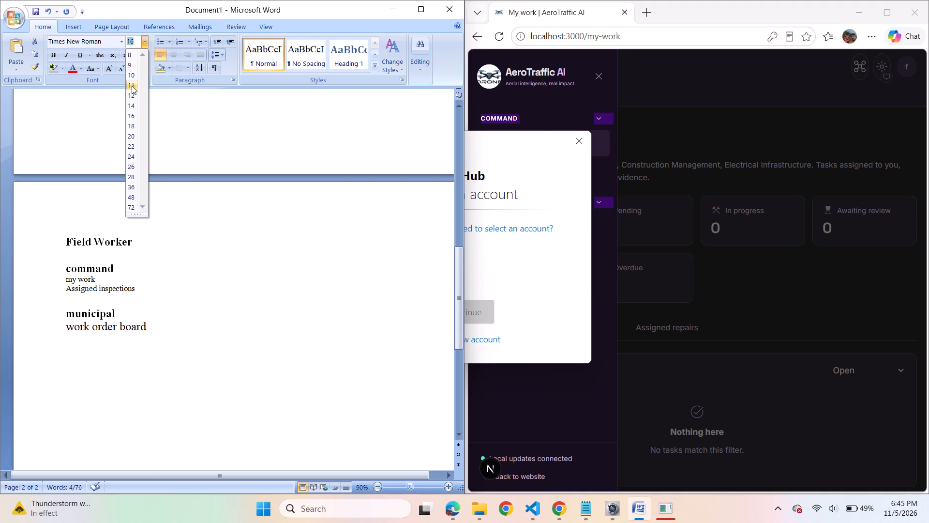
pyautogui.click(132, 96)
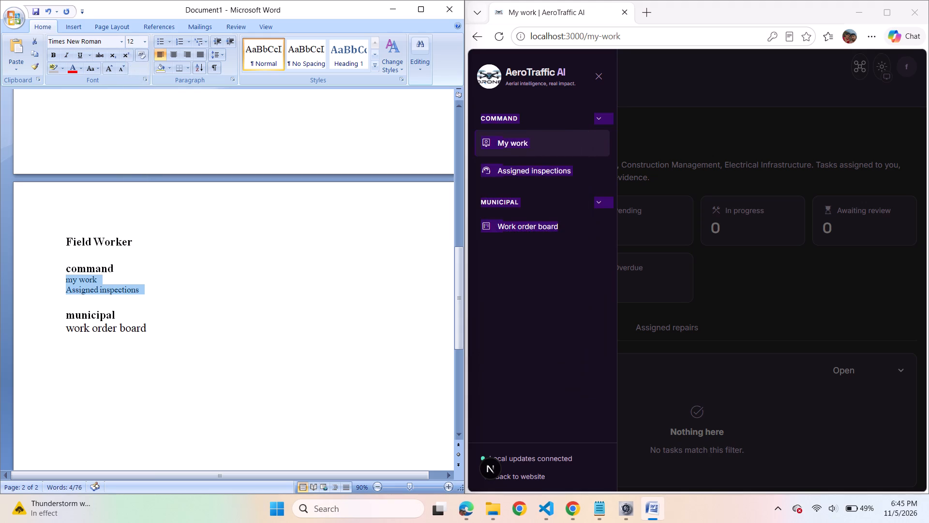
pyautogui.moveTo(69, 329); pyautogui.dragTo(155, 325)
pyautogui.click(144, 43)
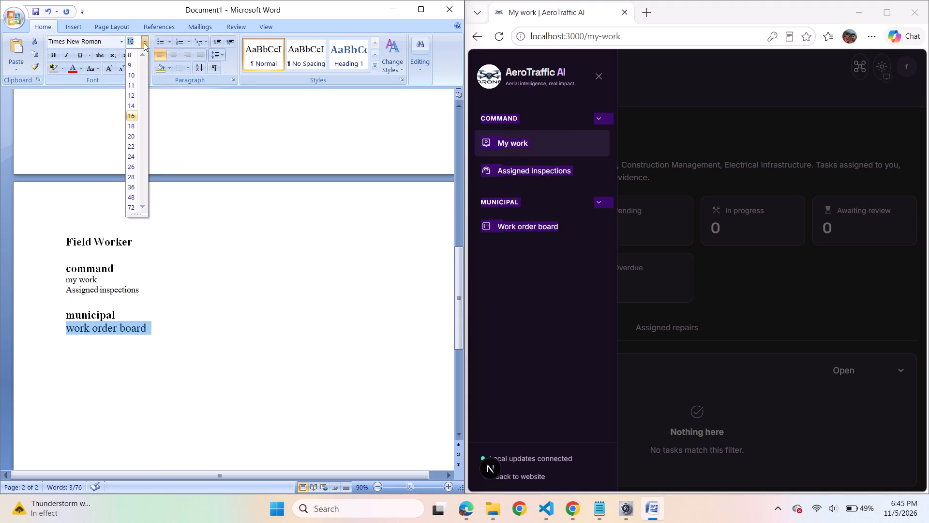
pyautogui.click(133, 100)
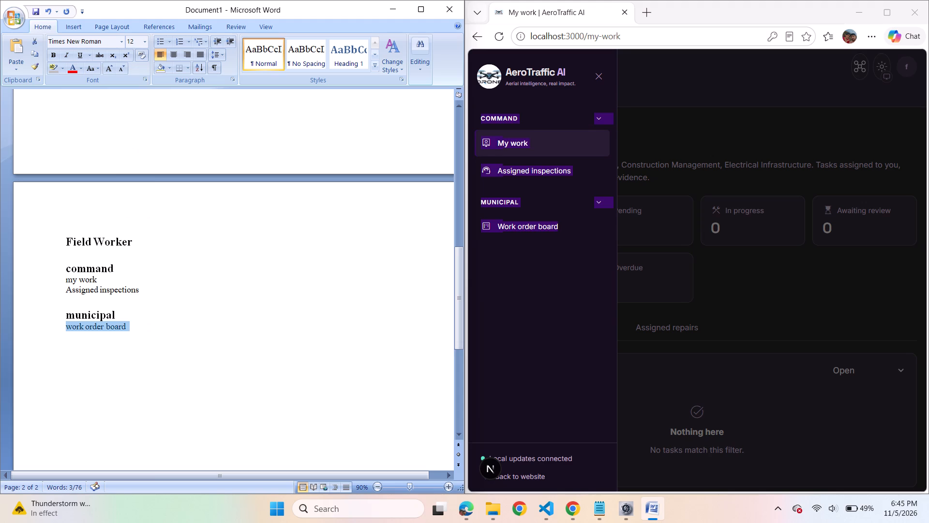
pyautogui.click(193, 276)
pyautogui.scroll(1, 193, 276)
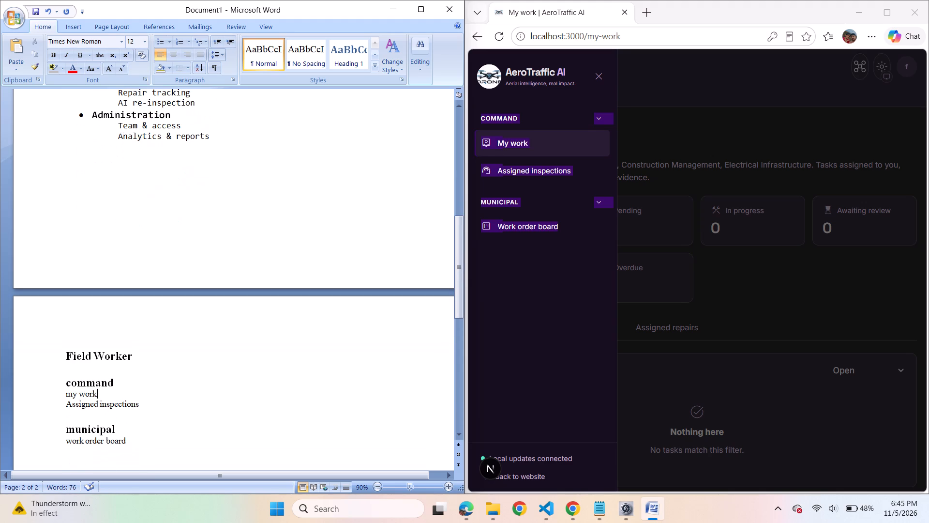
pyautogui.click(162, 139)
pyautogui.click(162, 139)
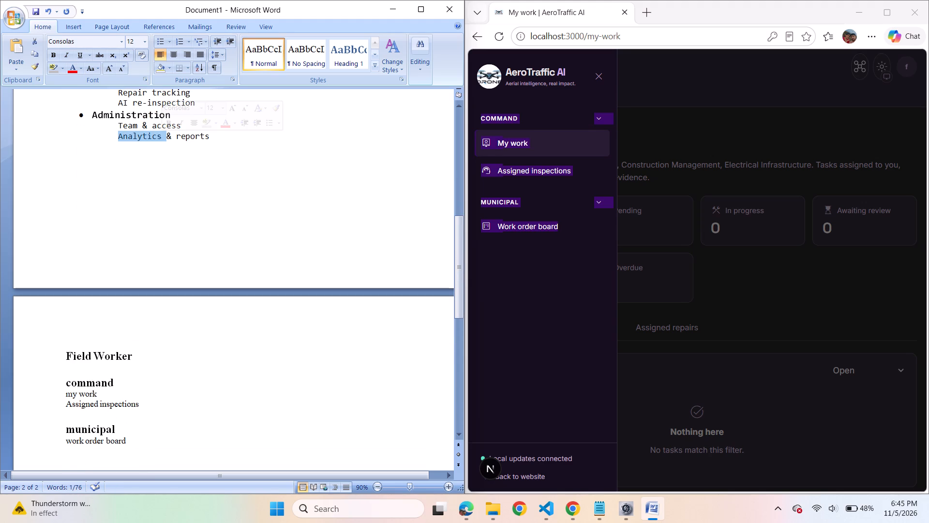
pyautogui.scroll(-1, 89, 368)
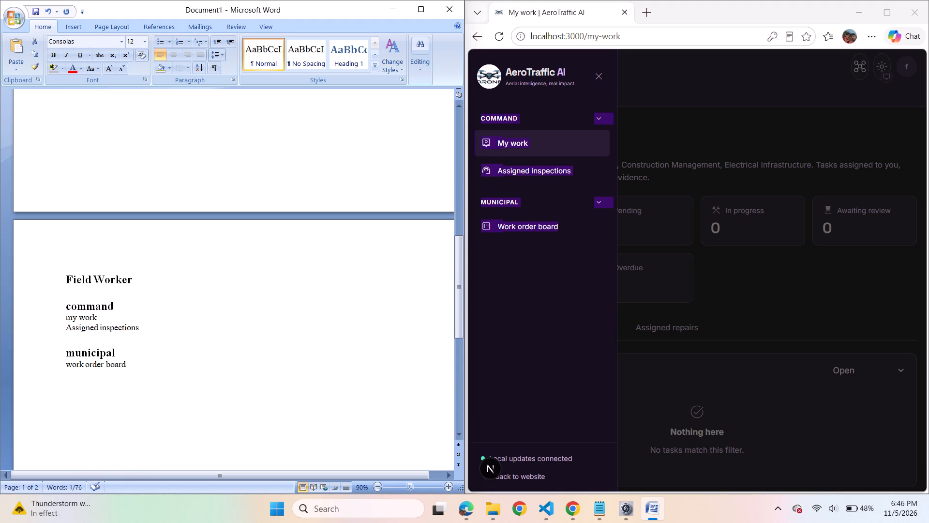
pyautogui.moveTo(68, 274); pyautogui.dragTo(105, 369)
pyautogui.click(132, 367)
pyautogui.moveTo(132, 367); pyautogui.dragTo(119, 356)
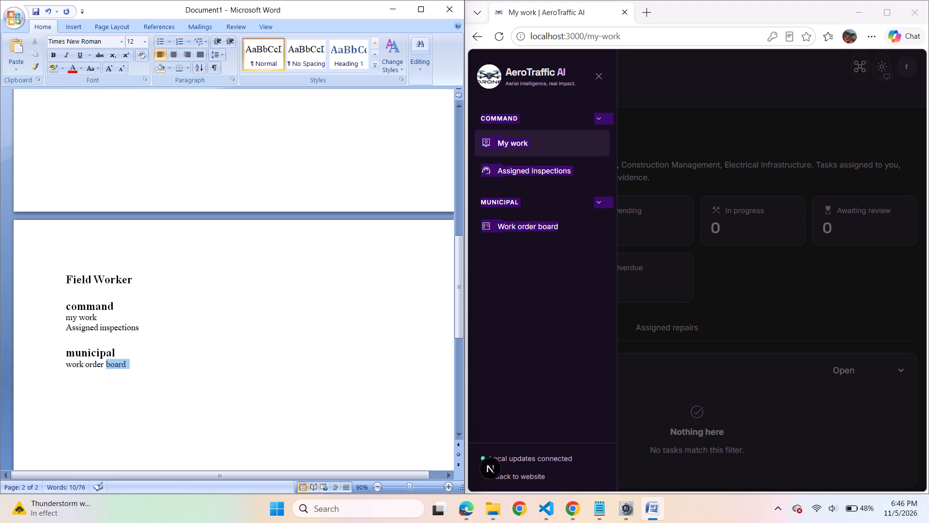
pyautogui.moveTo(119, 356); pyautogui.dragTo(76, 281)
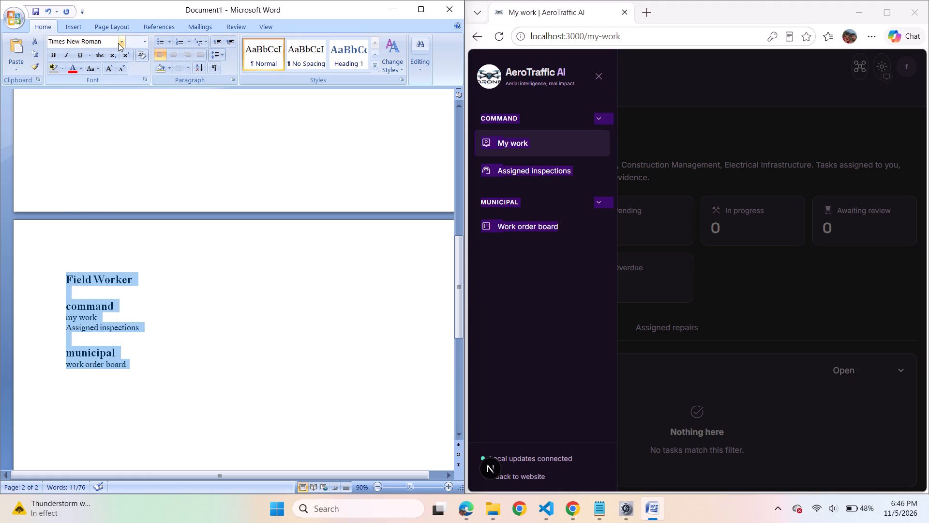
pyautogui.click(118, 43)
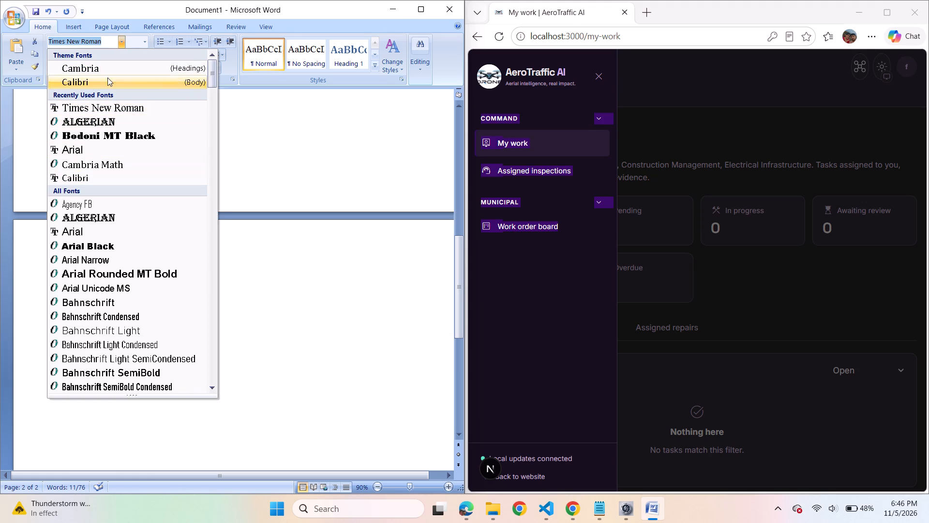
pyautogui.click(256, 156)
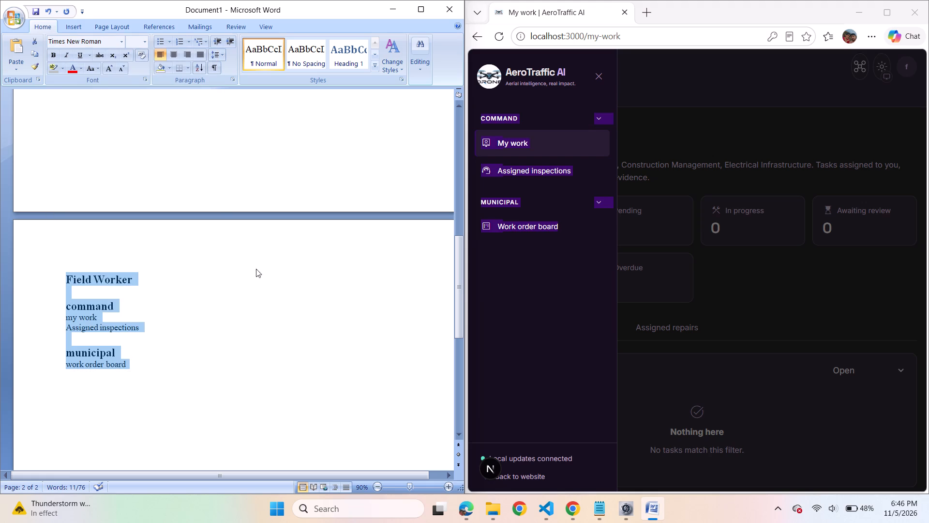
# Set the font of the entire document, from AI verification officer through work order board, to Cambria Math.
pyautogui.click(158, 434)
pyautogui.moveTo(165, 368); pyautogui.dragTo(112, 210)
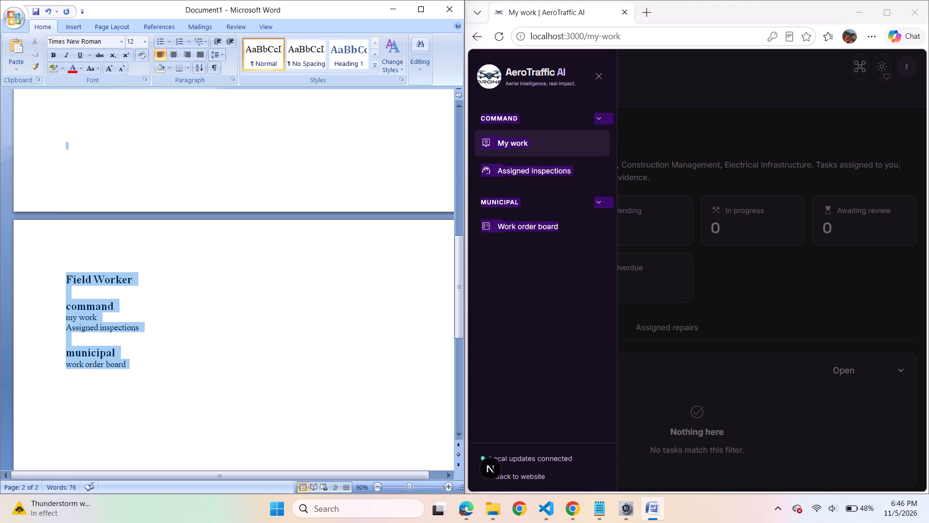
pyautogui.moveTo(112, 210); pyautogui.dragTo(124, 0)
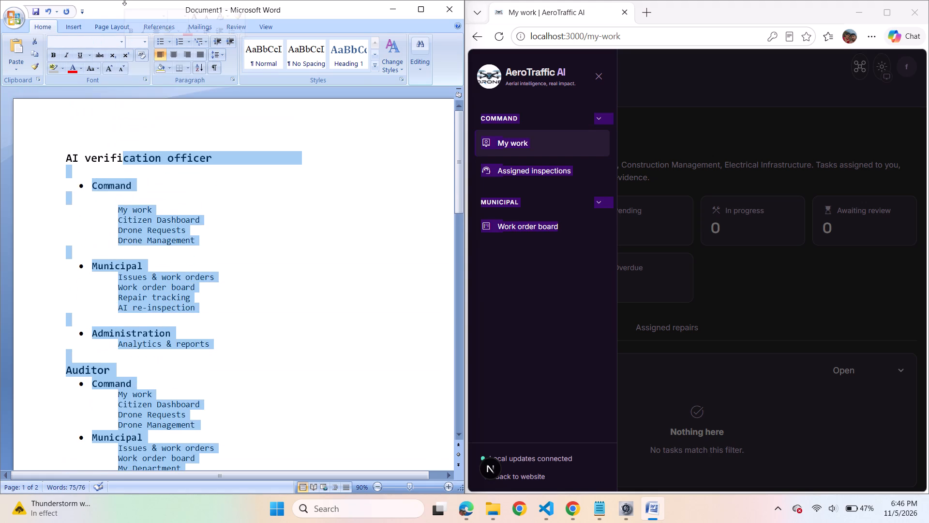
pyautogui.hotkey('shift', 'Left')
pyautogui.hotkey('shift', 'Left')
pyautogui.hotkey('shift', 'Left')
pyautogui.hotkey('shift', 'Left')
pyautogui.hotkey('shift', 'Left')
pyautogui.hotkey('shift', 'Left')
pyautogui.hotkey('shift', 'Left')
pyautogui.hotkey('shift', 'Left')
pyautogui.hotkey('shift', 'Left')
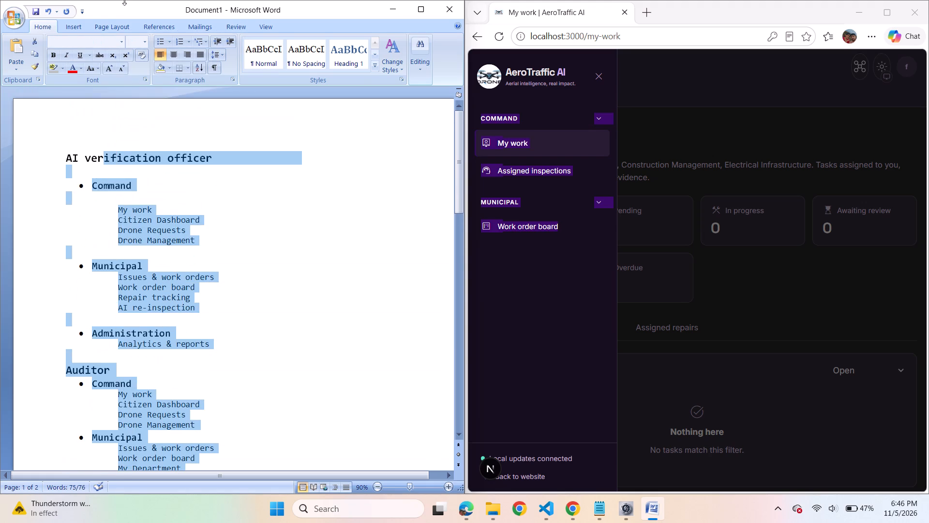
pyautogui.click(122, 40)
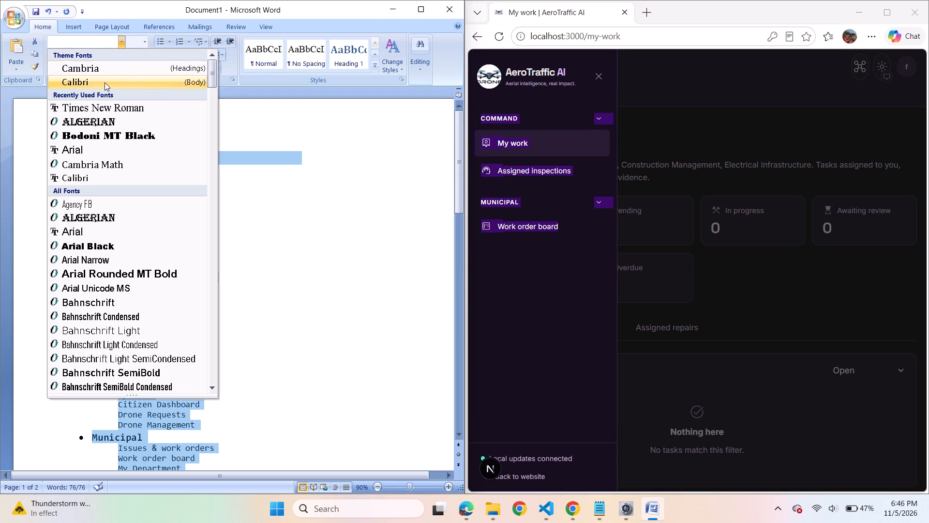
pyautogui.click(94, 163)
pyautogui.click(326, 218)
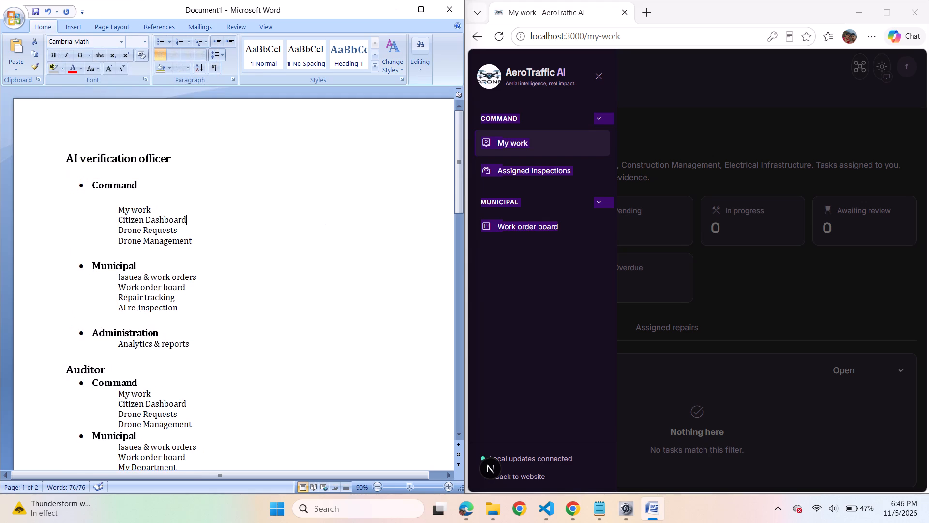
# Review the font and layout of the Auditor and Field Worker sections across both pages.
pyautogui.scroll(-4, 326, 218)
pyautogui.scroll(1, 326, 218)
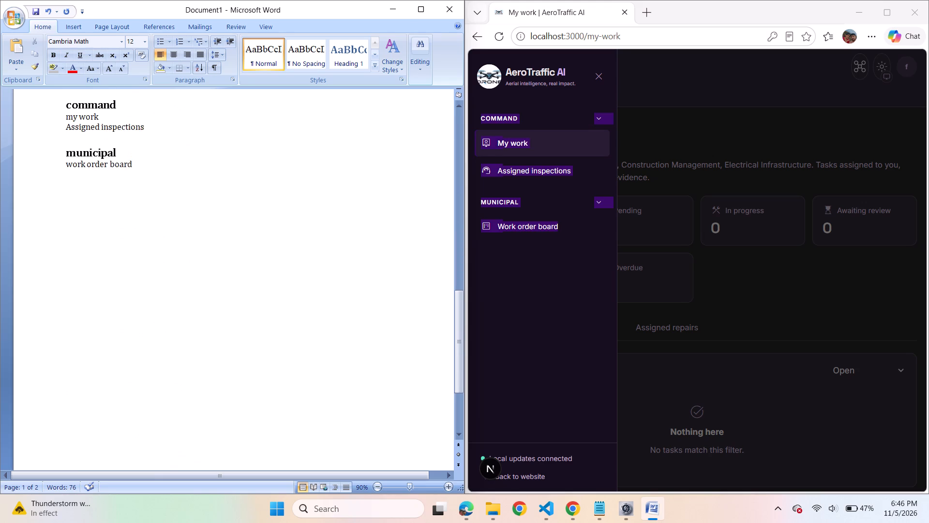
pyautogui.scroll(2, 326, 218)
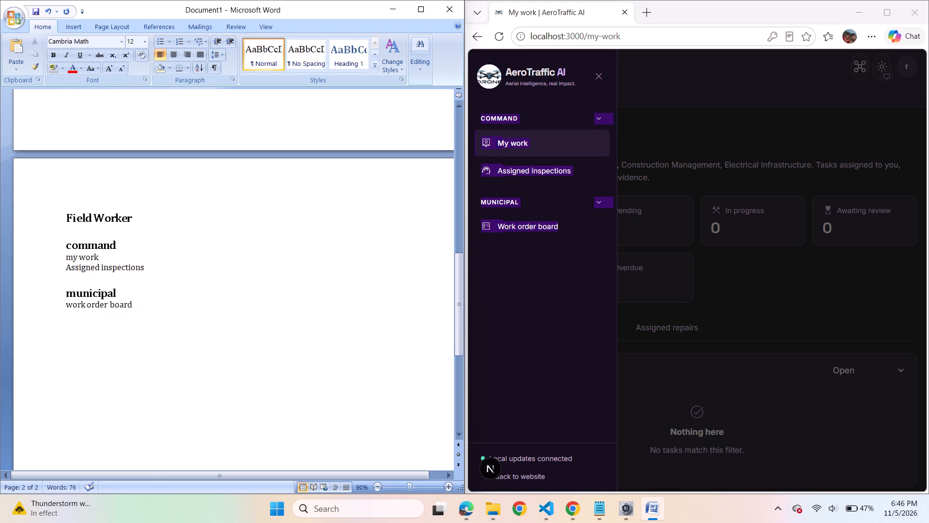
pyautogui.scroll(5, 326, 218)
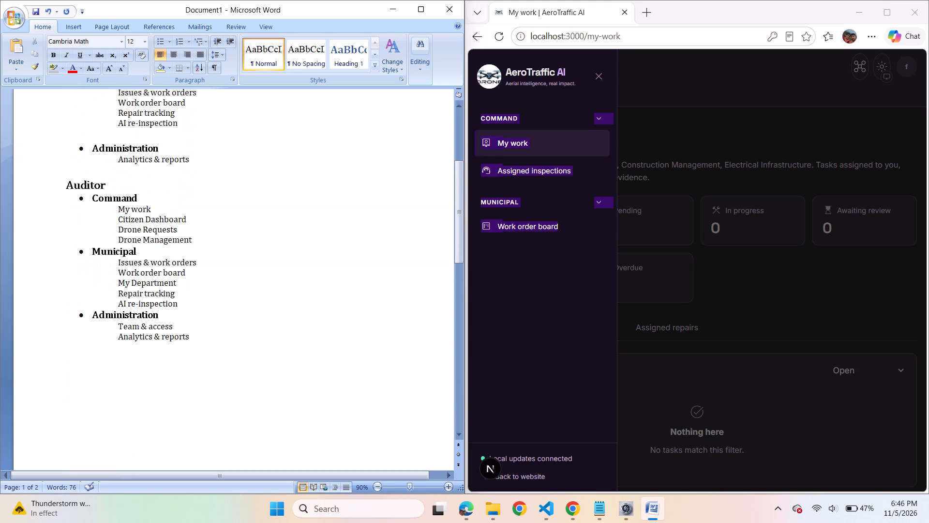
pyautogui.scroll(-2, 326, 218)
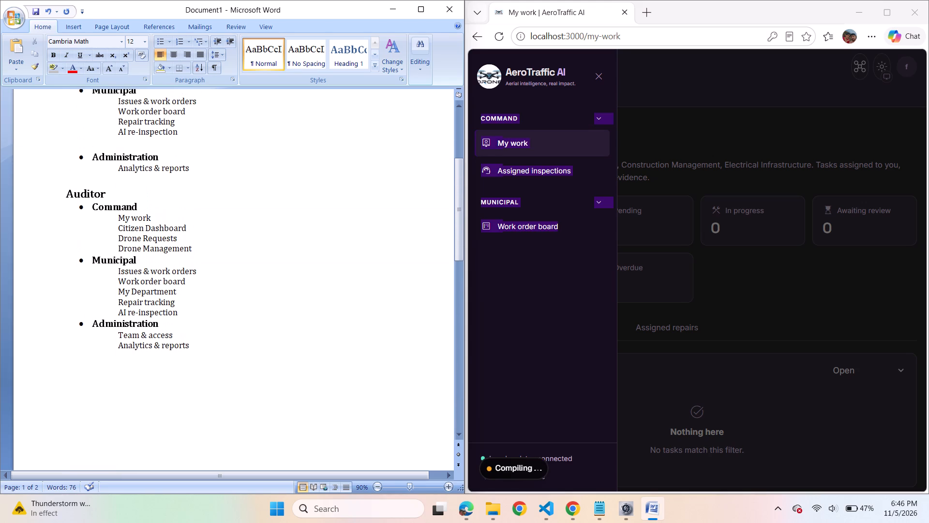
pyautogui.scroll(-2, 326, 218)
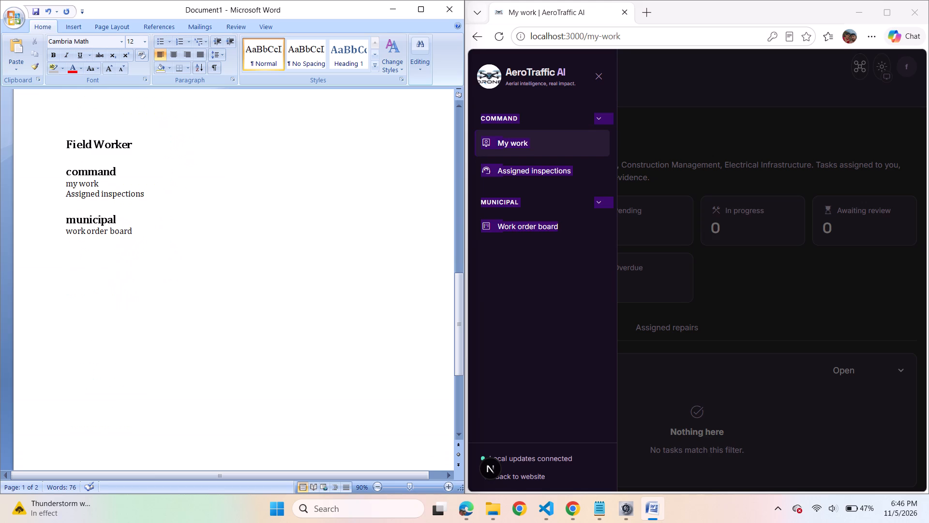
pyautogui.scroll(-1, 326, 218)
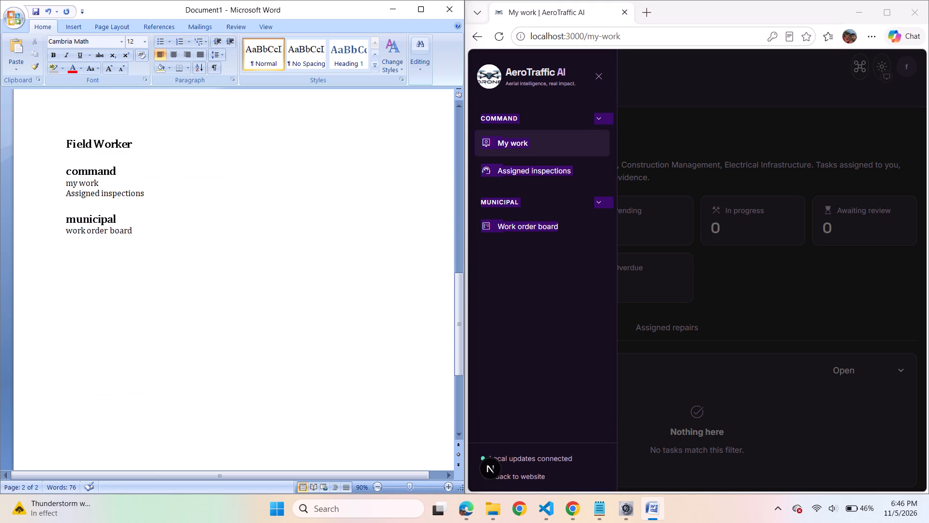
# Add a line break after work order board in the Field Worker section.
pyautogui.click(149, 231)
pyautogui.hotkey('shift', 'Return')
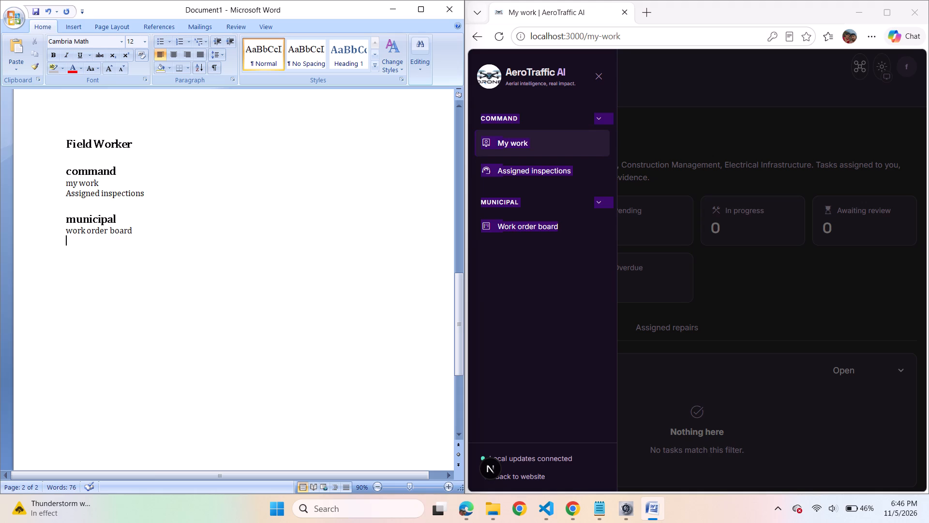
# Capitalise the first letters of the Field Worker section's subheadings so they read Municipal and Command.
pyautogui.click(76, 220)
pyautogui.press('BackSpace')
pyautogui.hotkey('shift', 'm')
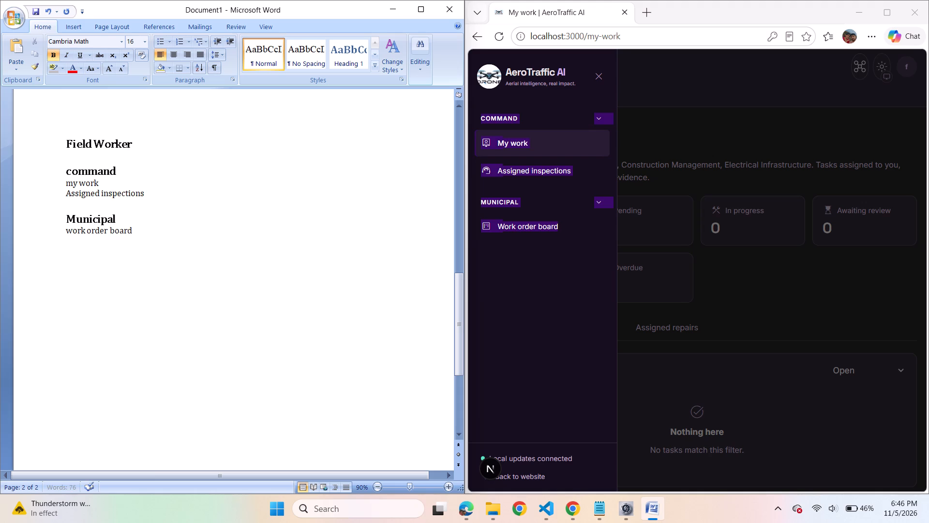
pyautogui.click(76, 167)
pyautogui.press('Left')
pyautogui.press('BackSpace')
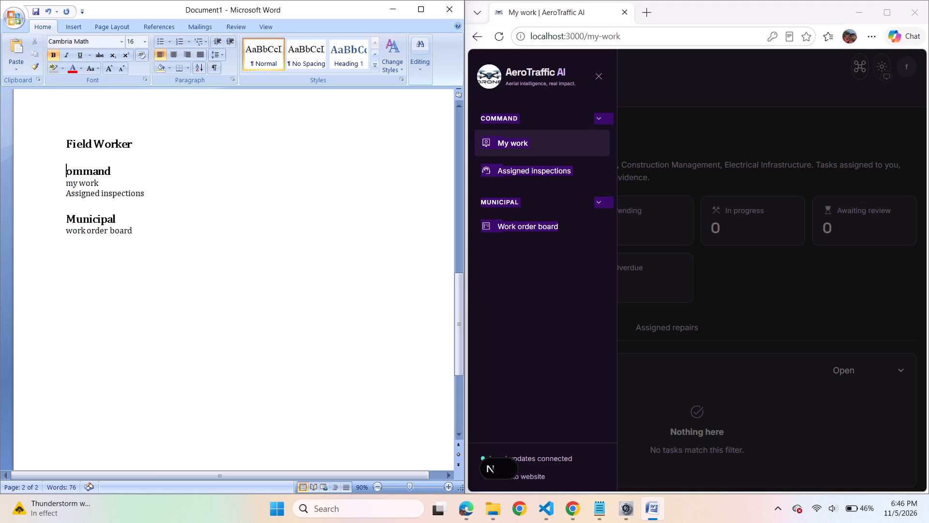
pyautogui.hotkey('shift', 'c')
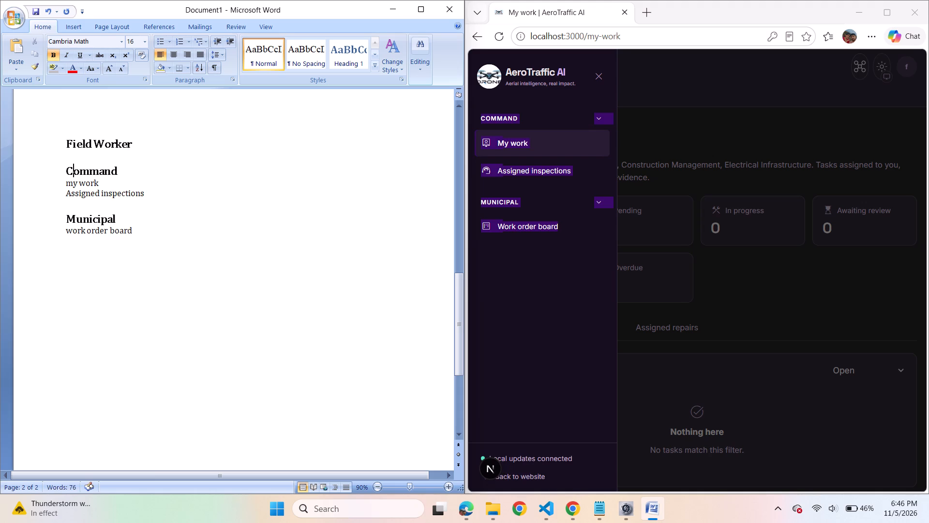
# Insert four line breaks after work order board to make room for the next role.
pyautogui.click(150, 230)
pyautogui.hotkey('shift', 'Return')
pyautogui.hotkey('shift', 'Return')
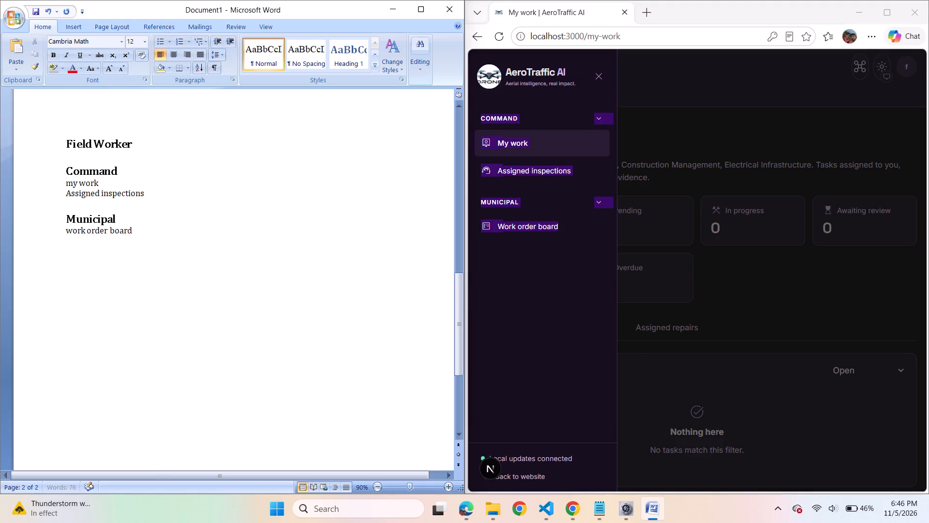
pyautogui.hotkey('shift', 'Return')
pyautogui.hotkey('shift', 'Return')
# Switch to AeroTraffic AI in Edge, close the navigation sidebar and open the field worker's account menu.
pyautogui.click(678, 99)
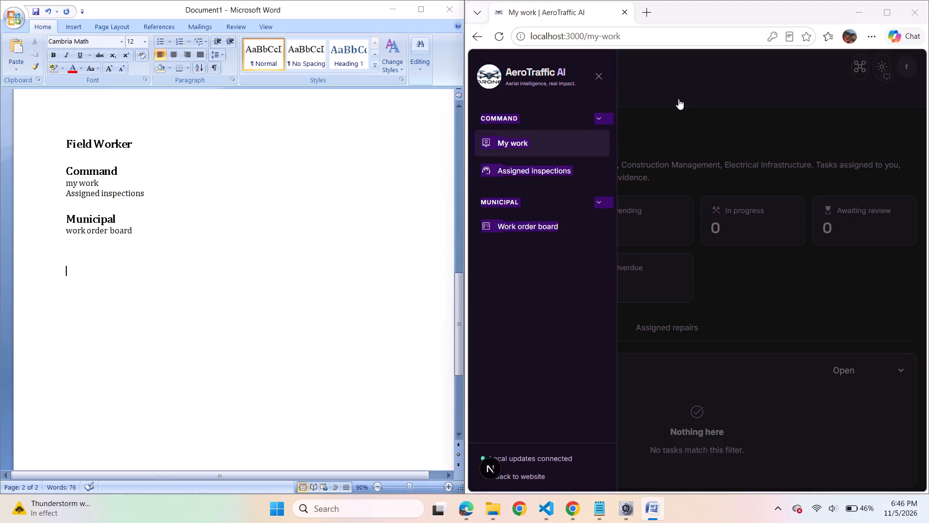
pyautogui.click(899, 65)
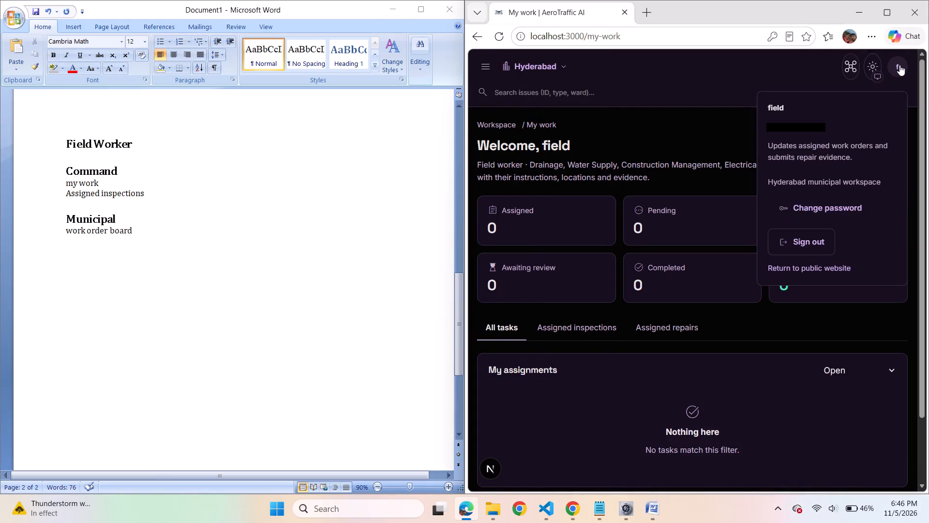
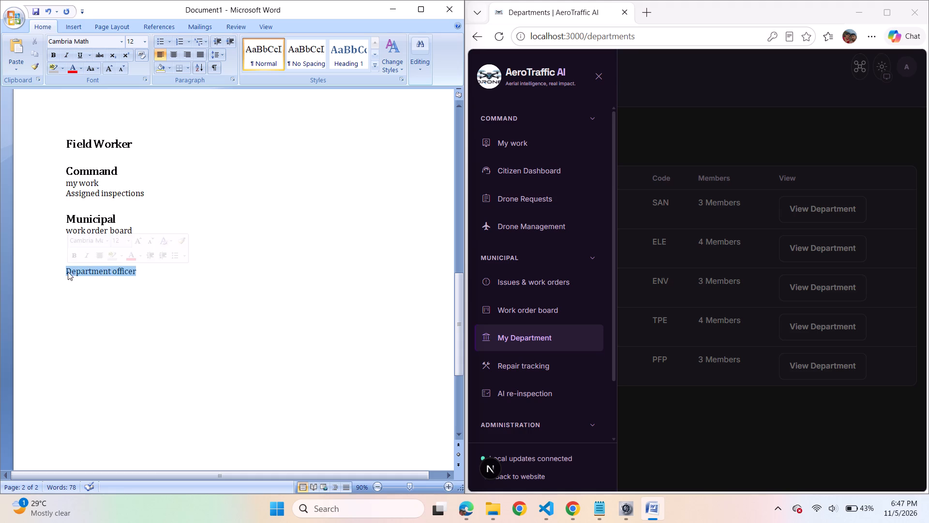
# Format the Department officer heading as bold 16 pt text.
pyautogui.click(142, 42)
pyautogui.click(130, 117)
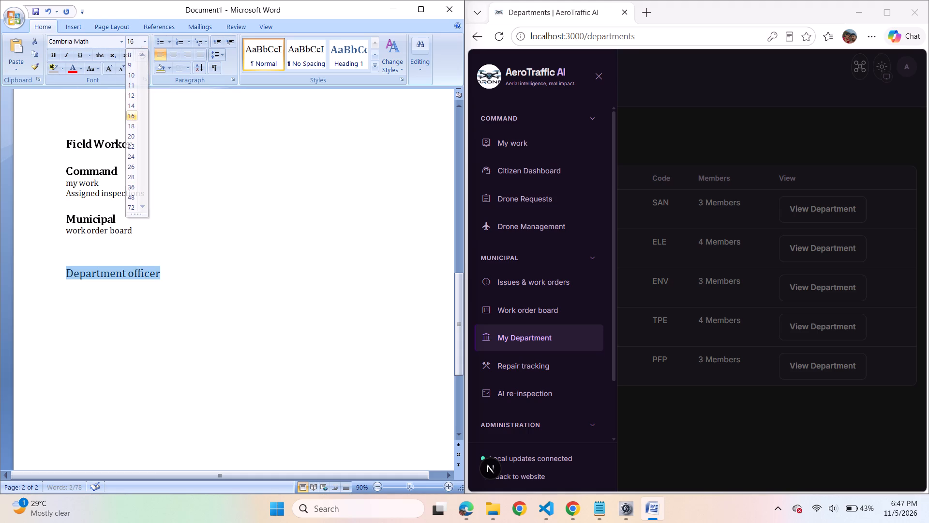
pyautogui.click(51, 57)
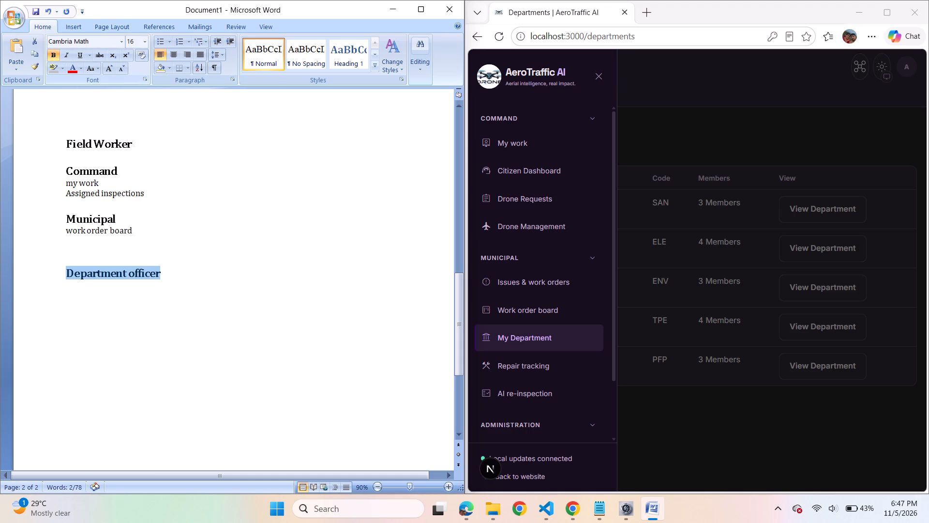
pyautogui.click(264, 223)
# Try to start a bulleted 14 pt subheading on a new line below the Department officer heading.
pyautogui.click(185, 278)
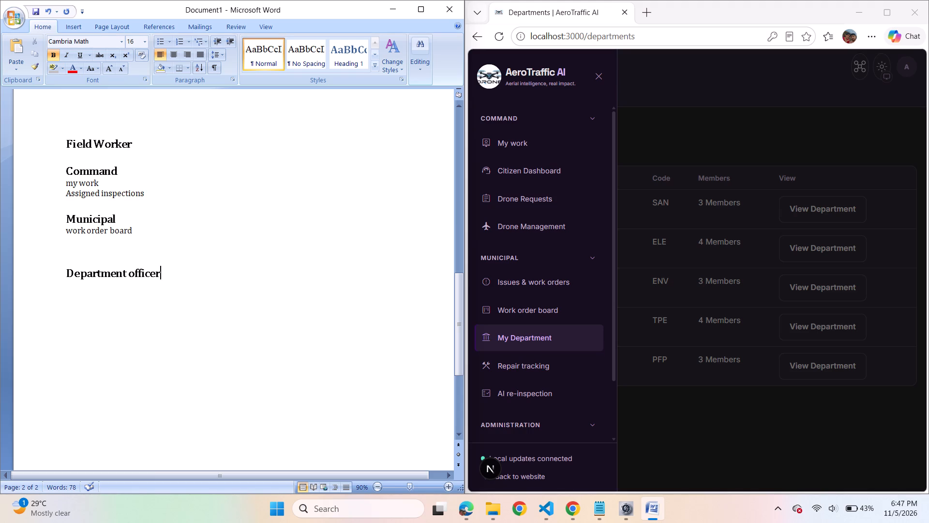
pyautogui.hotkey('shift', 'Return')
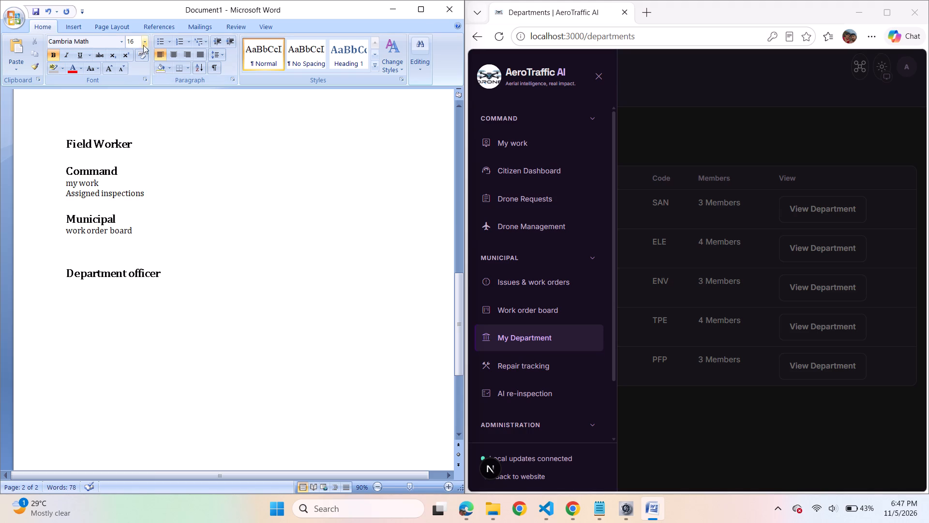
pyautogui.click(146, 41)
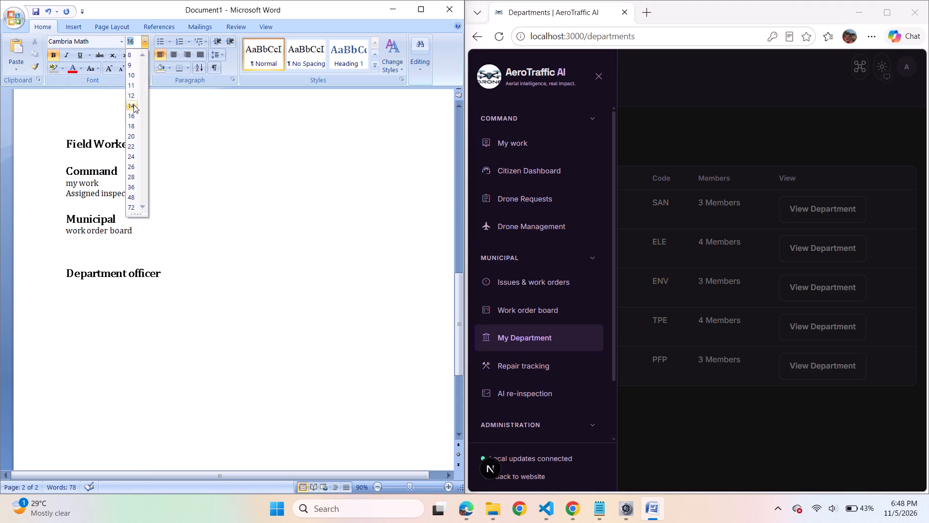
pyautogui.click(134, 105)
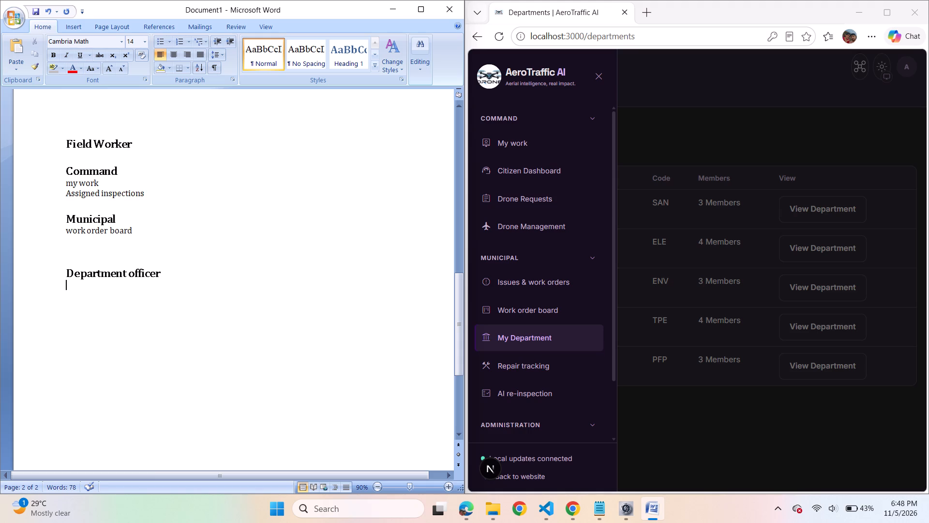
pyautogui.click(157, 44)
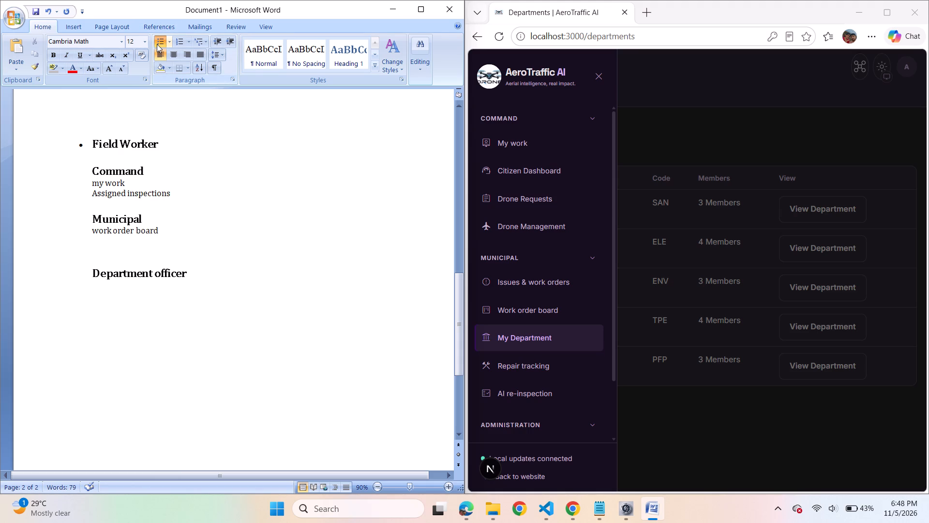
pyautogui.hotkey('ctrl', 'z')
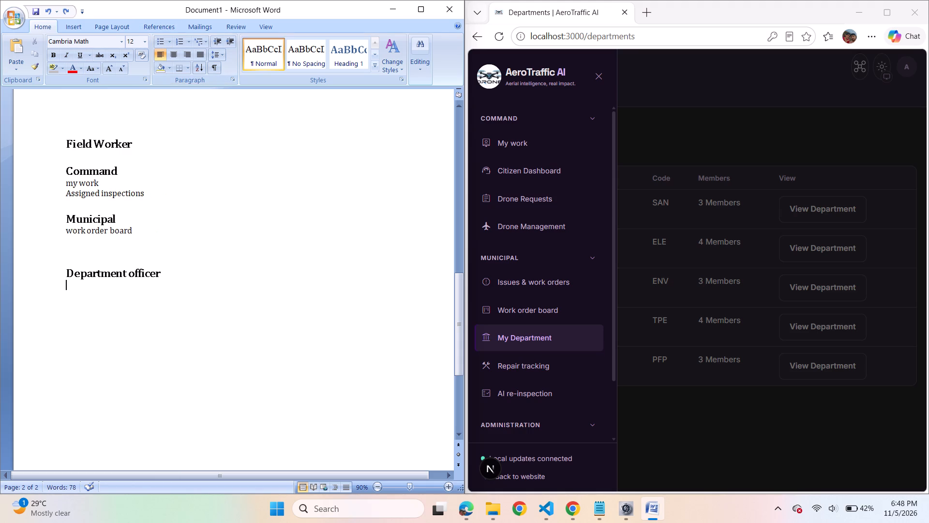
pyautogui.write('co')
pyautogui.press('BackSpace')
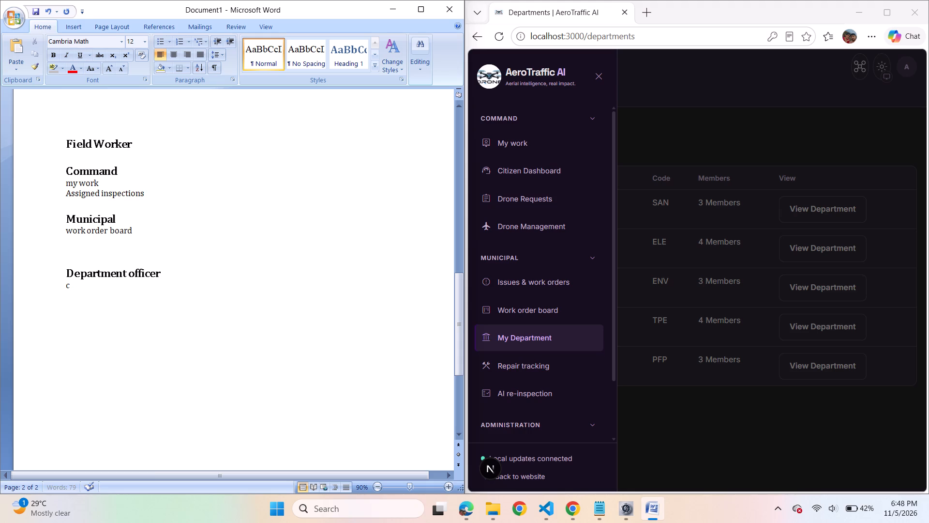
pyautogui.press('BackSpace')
# Compare the font size of the Field Worker section's Command subheading with the one in the Auditor section.
pyautogui.click(87, 179)
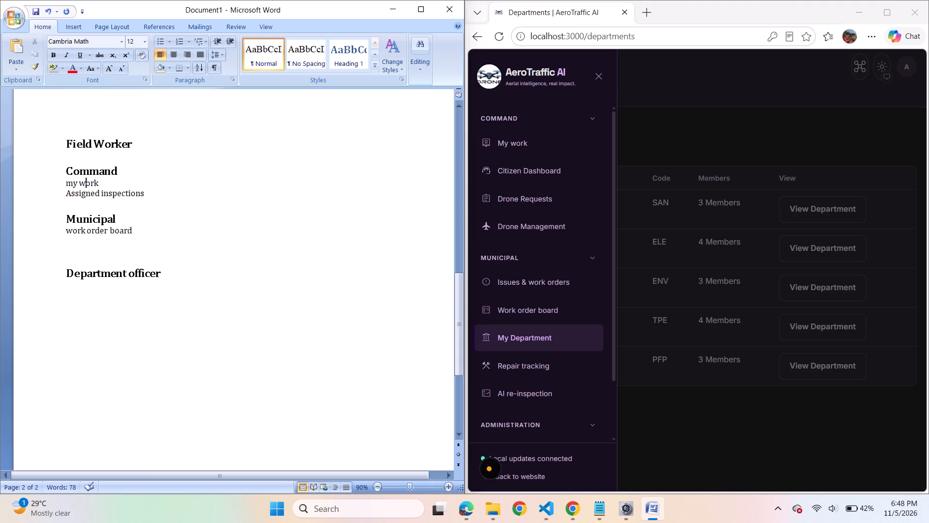
pyautogui.click(86, 174)
pyautogui.doubleClick(86, 174)
pyautogui.click(86, 174)
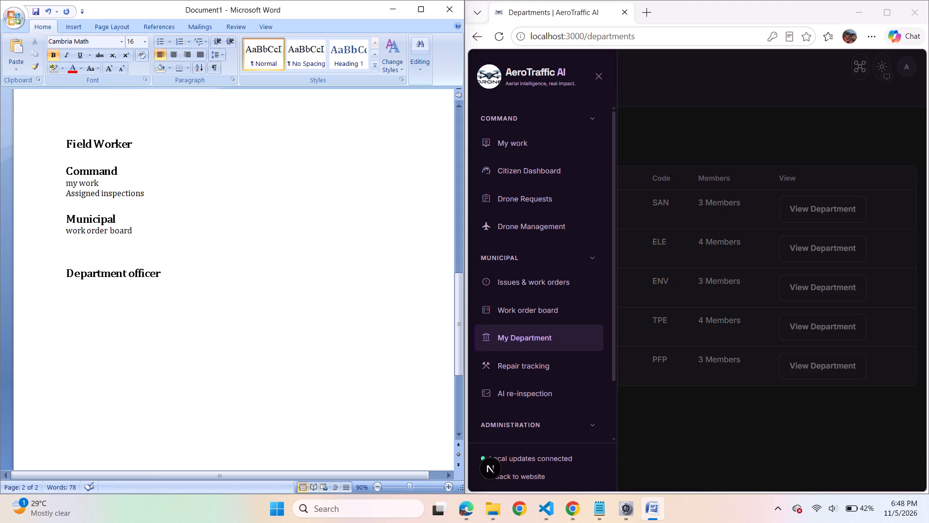
pyautogui.scroll(3, 90, 171)
pyautogui.doubleClick(99, 177)
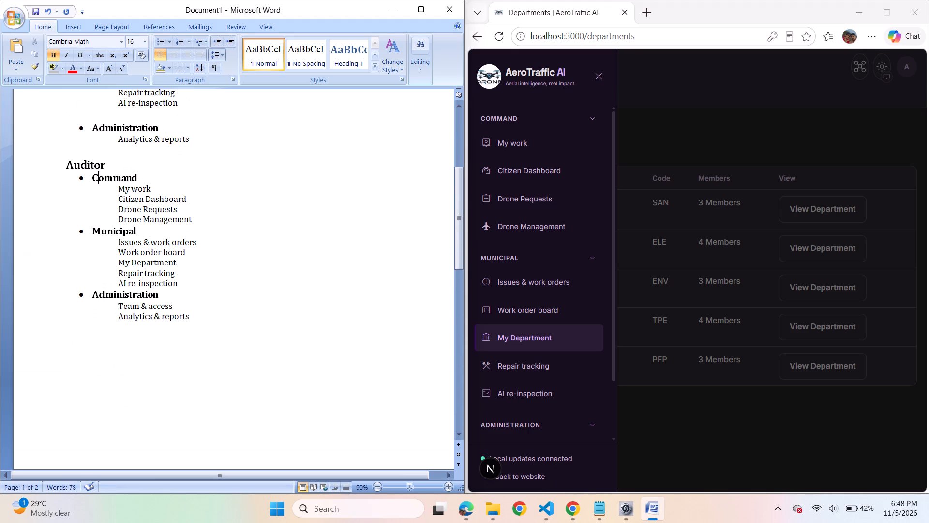
pyautogui.scroll(-1, 96, 263)
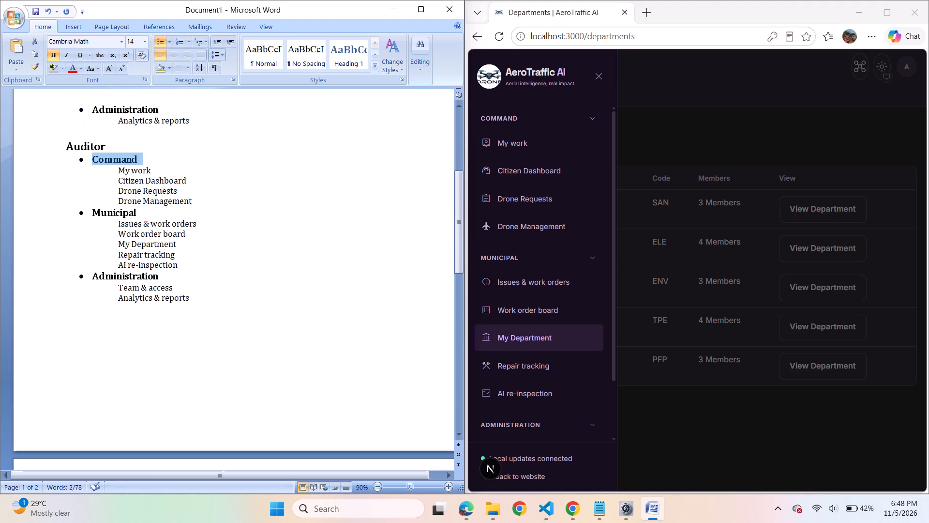
pyautogui.scroll(-5, 96, 263)
pyautogui.scroll(2, 96, 263)
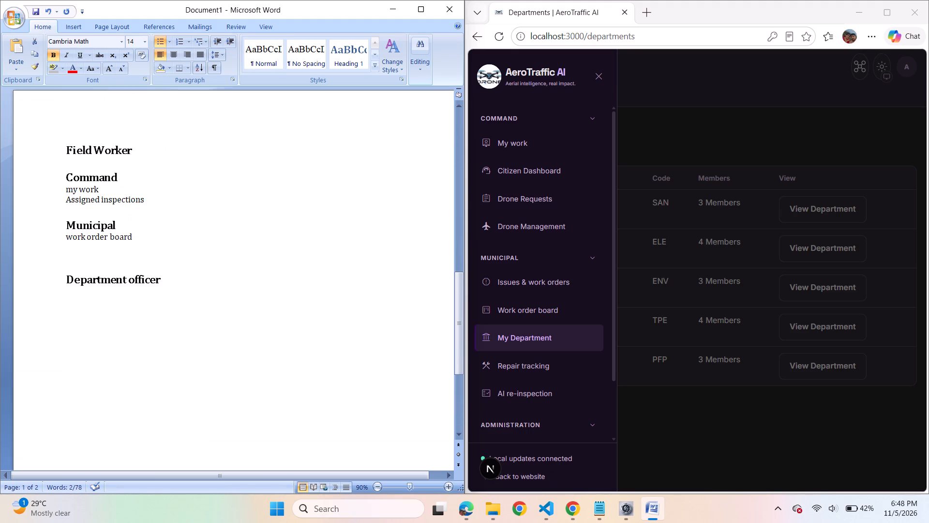
# Set the Field Worker section's Command and Municipal subheadings to 14 pt.
pyautogui.doubleClick(67, 181)
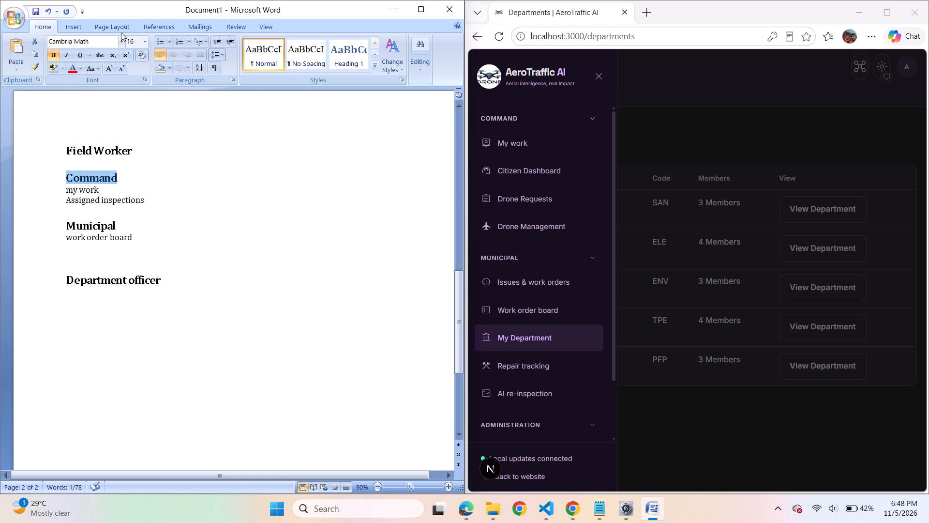
pyautogui.click(145, 46)
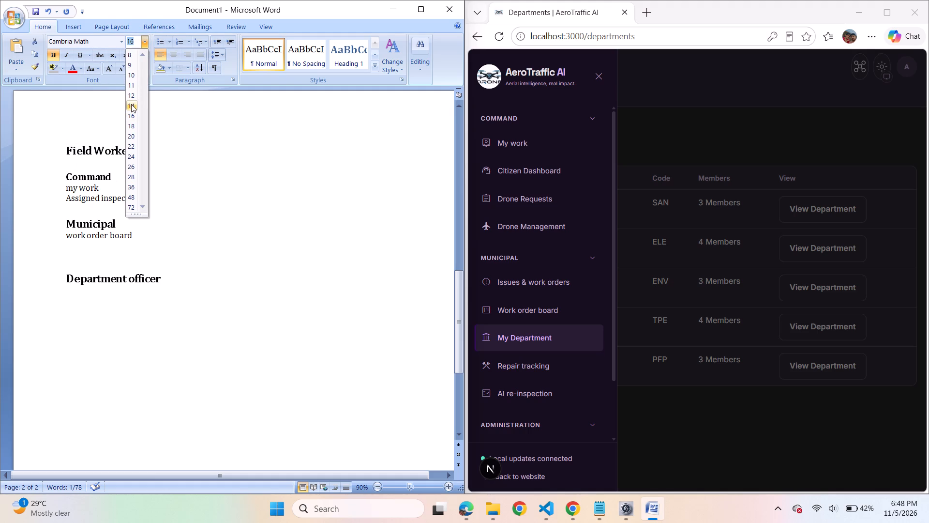
pyautogui.click(131, 104)
pyautogui.tripleClick(70, 225)
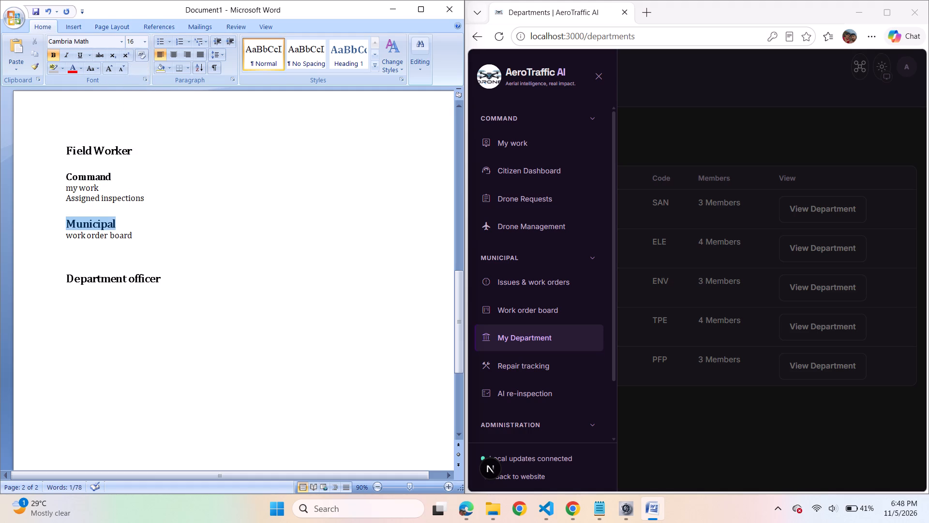
pyautogui.doubleClick(70, 225)
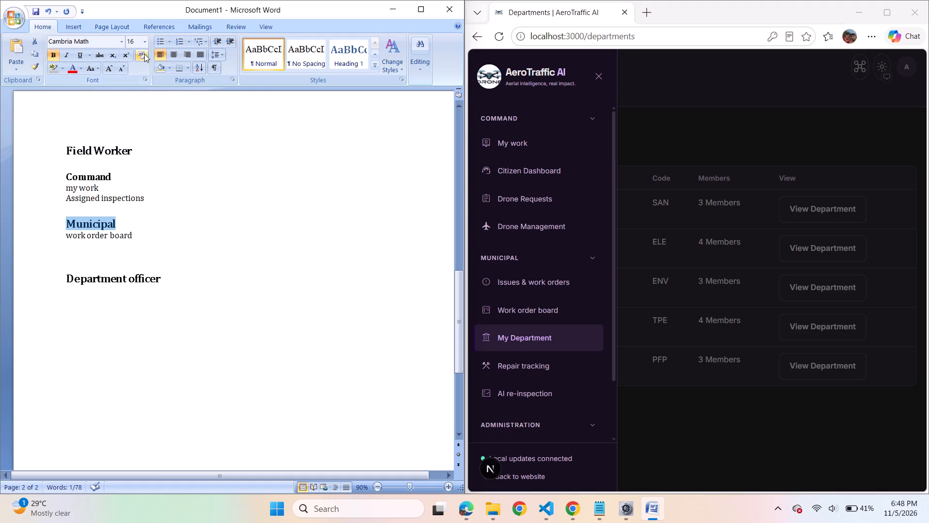
pyautogui.click(148, 44)
pyautogui.click(137, 101)
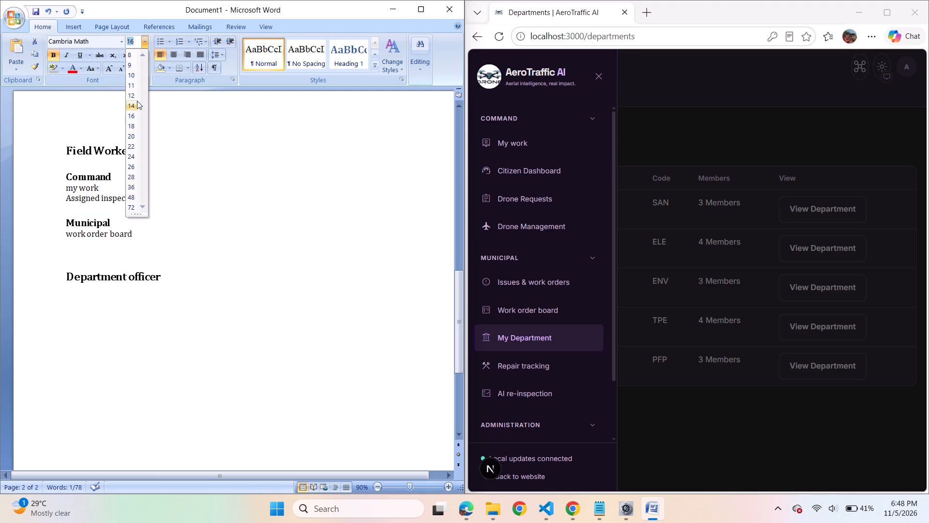
# Add a bold 14 pt subheading reading command on a new line below the Department officer heading.
pyautogui.click(176, 274)
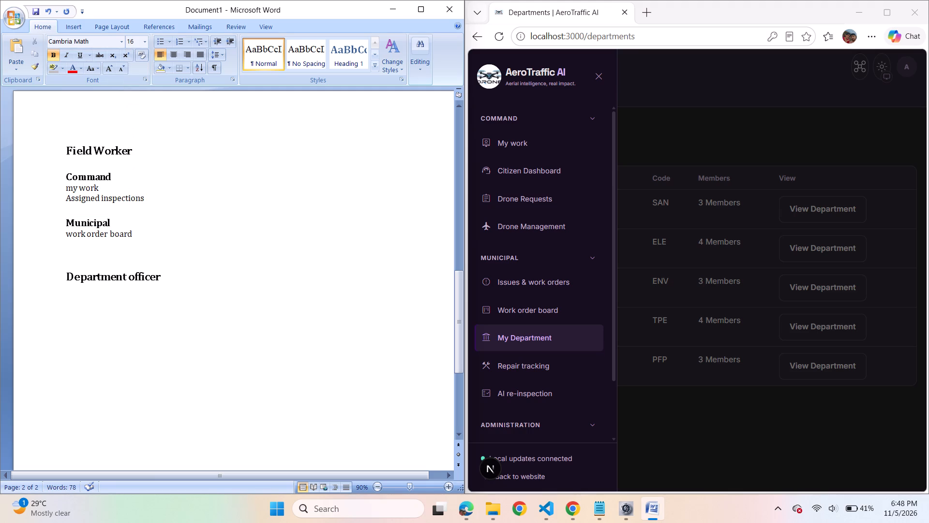
pyautogui.hotkey('shift', 'Return')
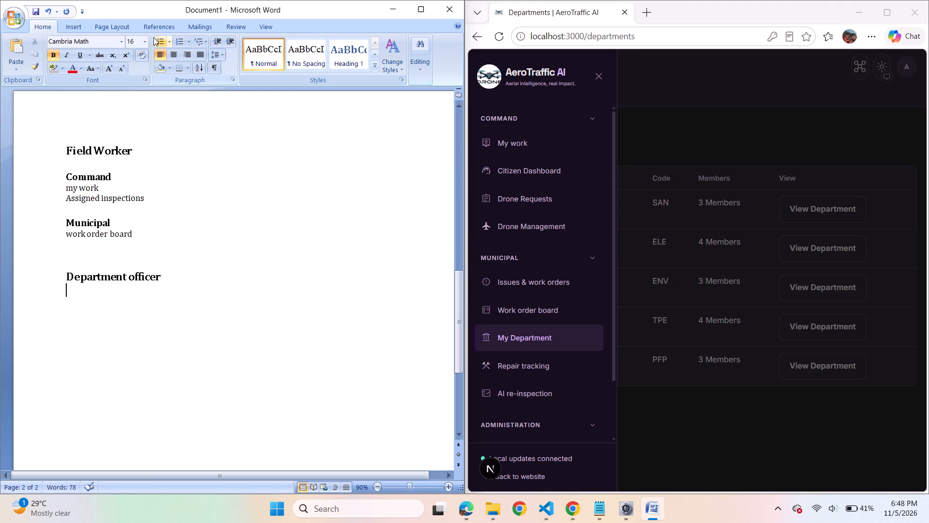
pyautogui.click(145, 39)
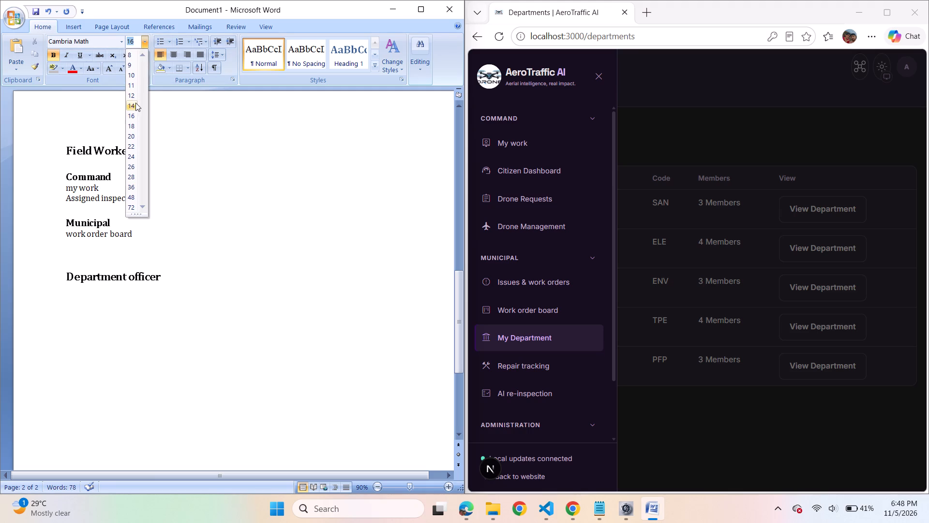
pyautogui.click(135, 105)
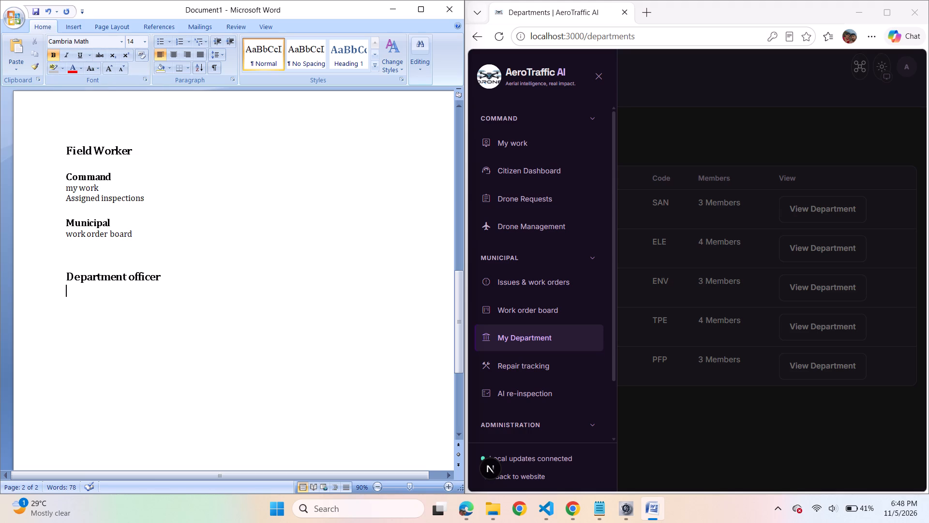
pyautogui.write('co')
pyautogui.write('mm')
pyautogui.write('and')
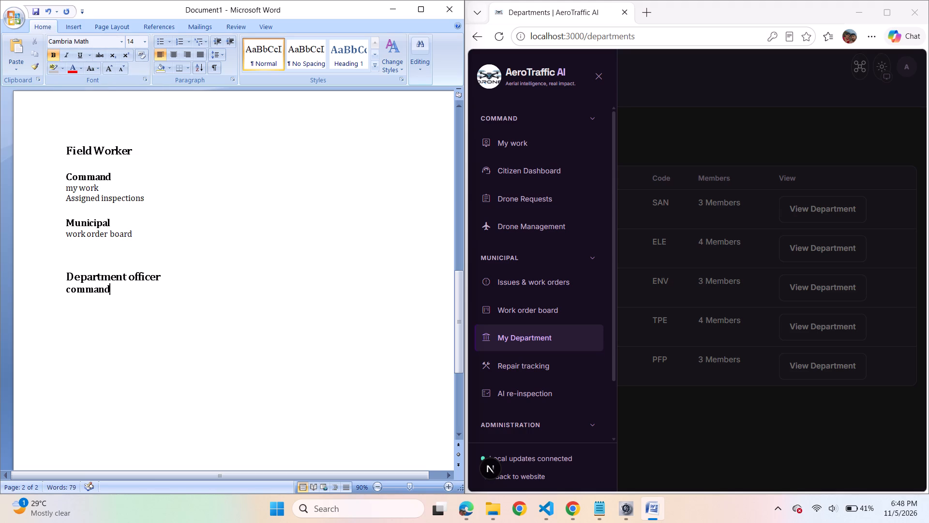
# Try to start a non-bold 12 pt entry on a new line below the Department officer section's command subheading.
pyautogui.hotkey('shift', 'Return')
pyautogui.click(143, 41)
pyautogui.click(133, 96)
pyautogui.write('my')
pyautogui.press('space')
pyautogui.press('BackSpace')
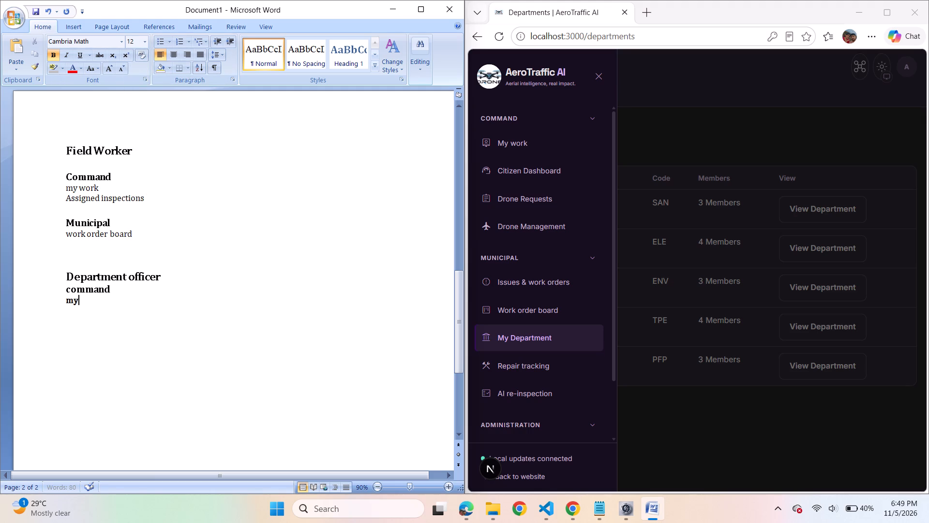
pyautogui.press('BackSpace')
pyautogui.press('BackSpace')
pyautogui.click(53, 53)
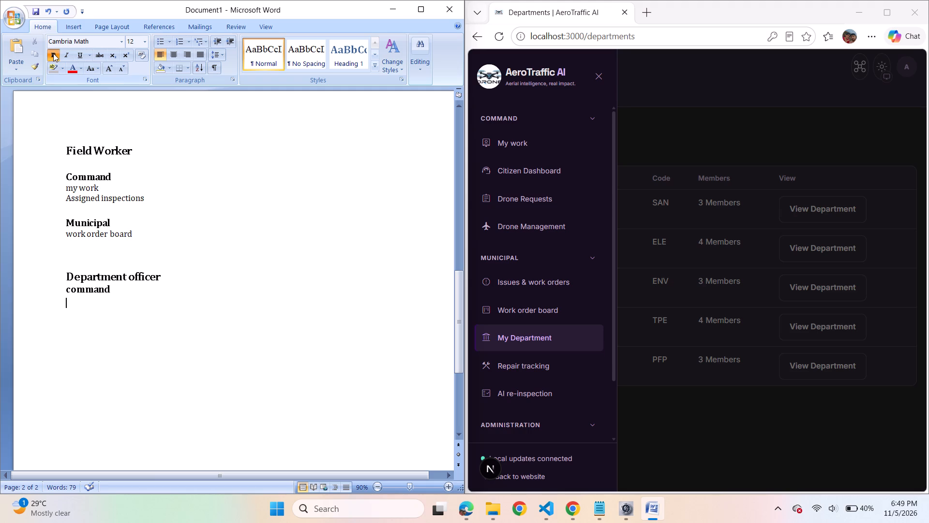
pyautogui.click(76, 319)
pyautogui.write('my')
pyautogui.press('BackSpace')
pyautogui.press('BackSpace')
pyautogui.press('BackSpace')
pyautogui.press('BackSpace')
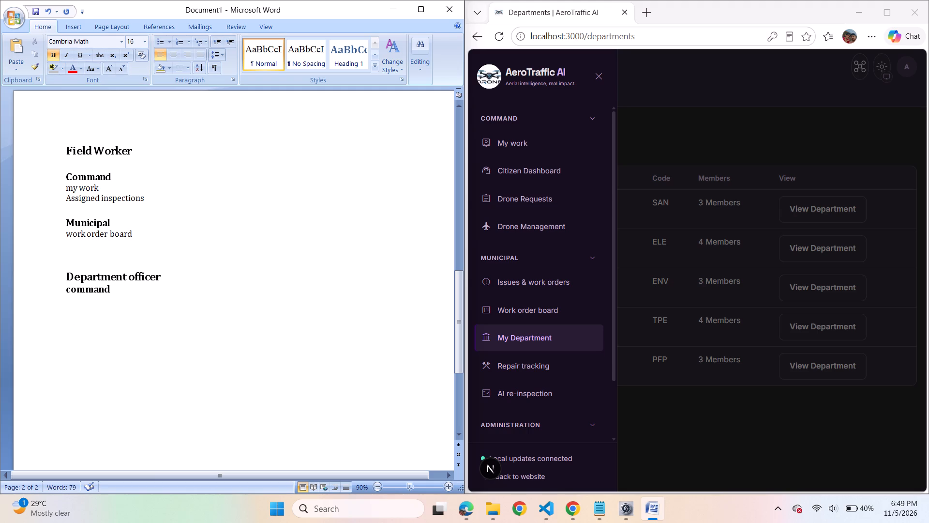
# Insert a blank line between the Department officer heading and its command subheading.
pyautogui.click(173, 269)
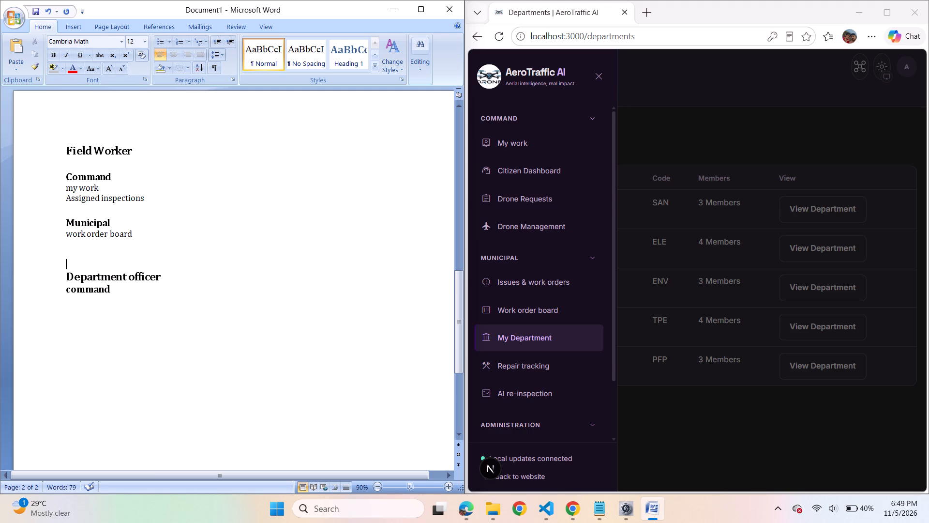
pyautogui.click(166, 278)
pyautogui.hotkey('shift', 'Return')
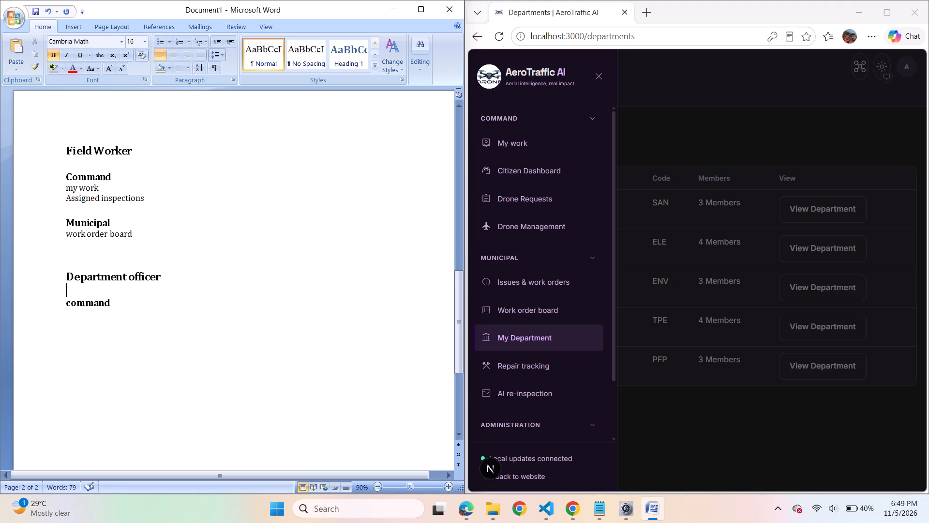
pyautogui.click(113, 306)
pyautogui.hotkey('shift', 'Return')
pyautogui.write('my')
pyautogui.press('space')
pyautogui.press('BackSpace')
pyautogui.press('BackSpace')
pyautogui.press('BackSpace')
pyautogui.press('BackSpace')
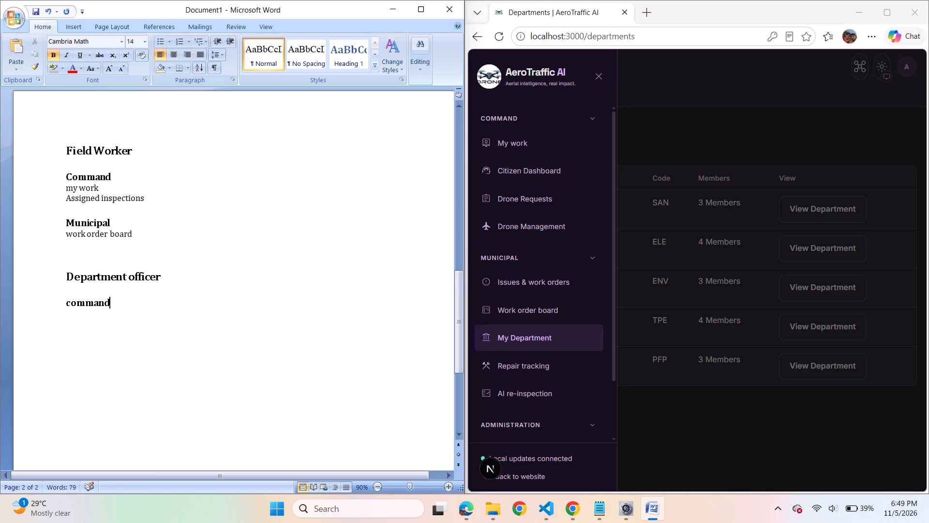
# Add a non-bold 12 pt entry reading my work below the Department officer section's command subheading.
pyautogui.click(52, 59)
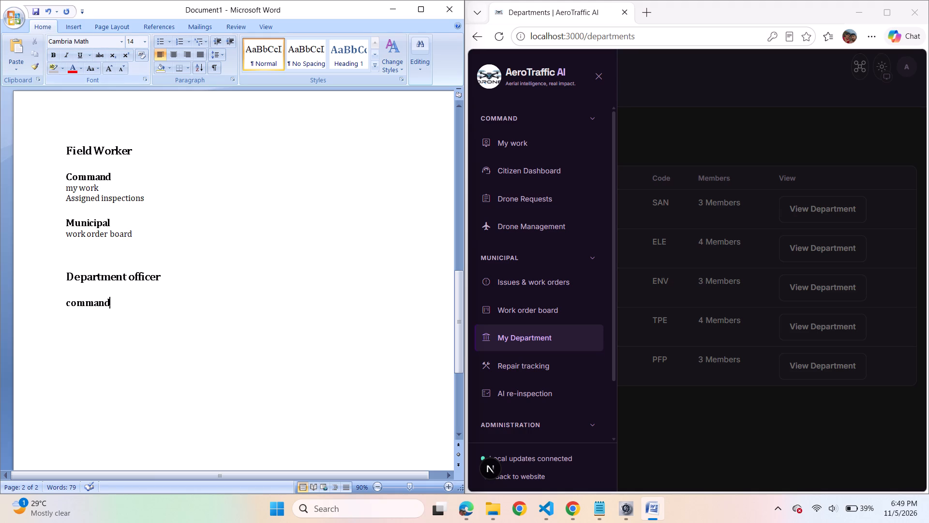
pyautogui.click(92, 325)
pyautogui.write('my work')
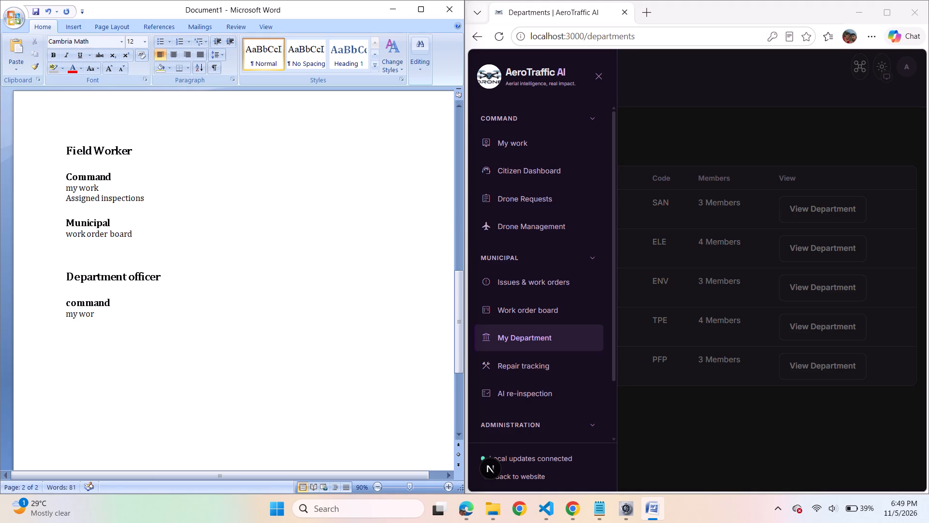
pyautogui.press('space')
pyautogui.hotkey('shift', 'Return')
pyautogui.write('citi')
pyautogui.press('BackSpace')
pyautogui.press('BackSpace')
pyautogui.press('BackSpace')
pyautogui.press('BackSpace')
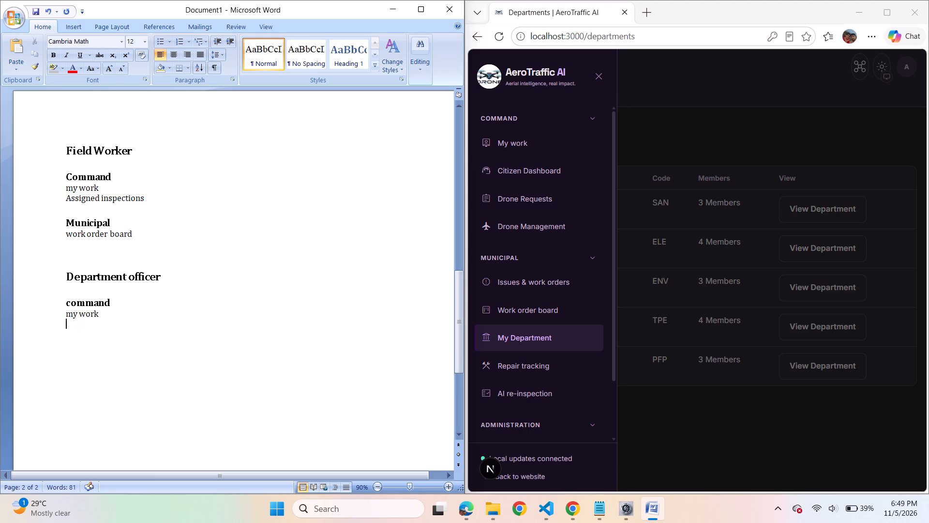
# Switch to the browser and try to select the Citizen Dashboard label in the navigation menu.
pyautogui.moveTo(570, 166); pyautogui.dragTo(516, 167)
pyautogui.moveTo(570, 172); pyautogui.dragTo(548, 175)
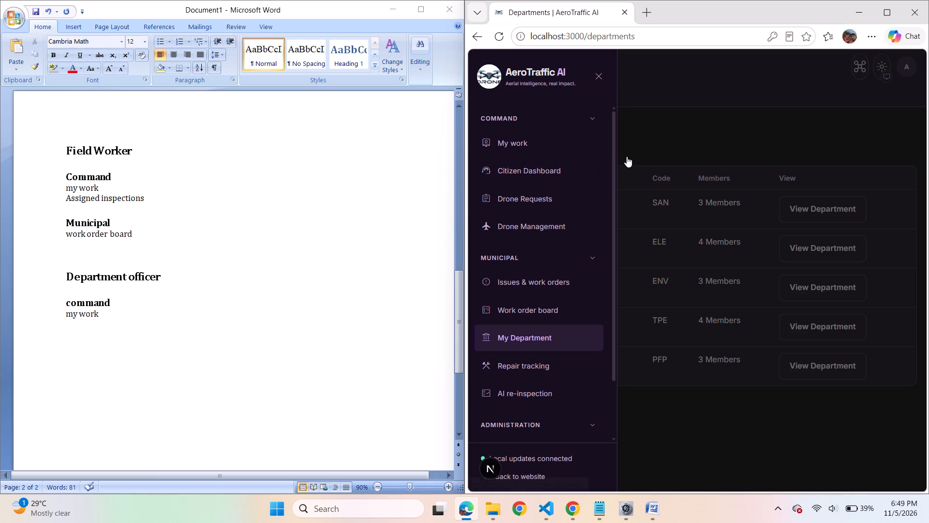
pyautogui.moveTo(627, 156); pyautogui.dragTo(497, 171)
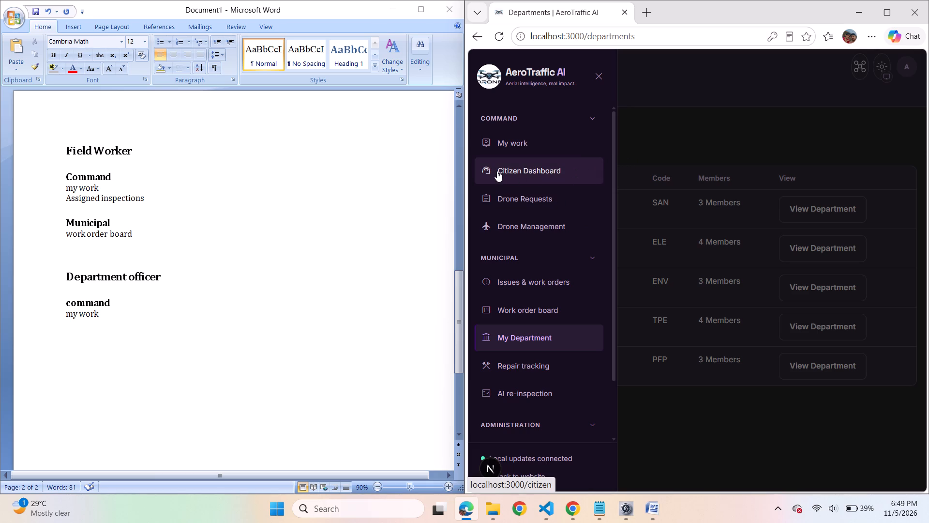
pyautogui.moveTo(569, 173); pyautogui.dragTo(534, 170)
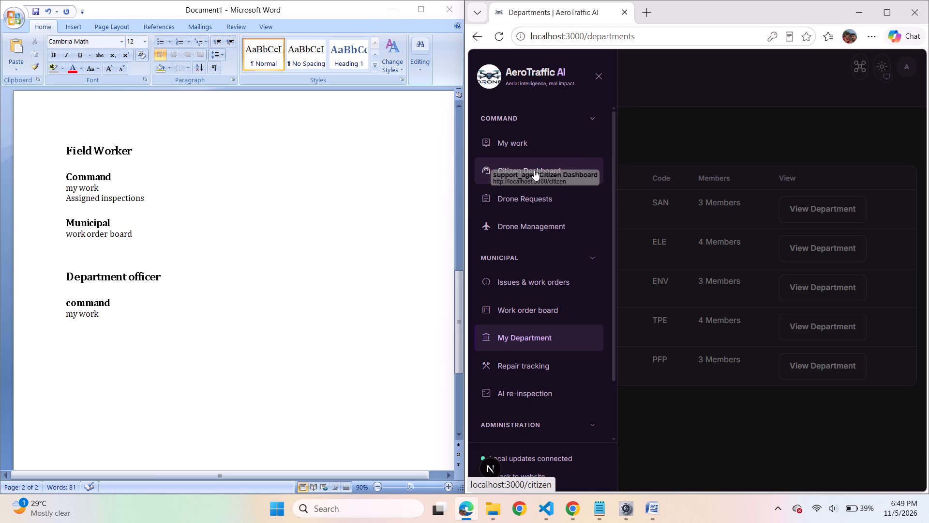
# Back in the Word document, list citizen dashboard, drone request and drone Management on separate lines below my work.
pyautogui.click(113, 316)
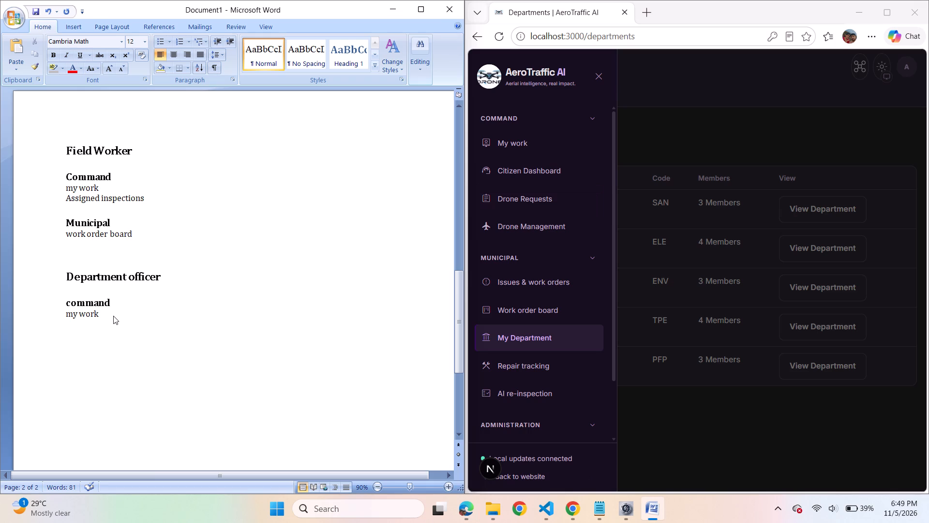
pyautogui.write('citi')
pyautogui.press('z')
pyautogui.write('en')
pyautogui.press('space')
pyautogui.write('dashboard')
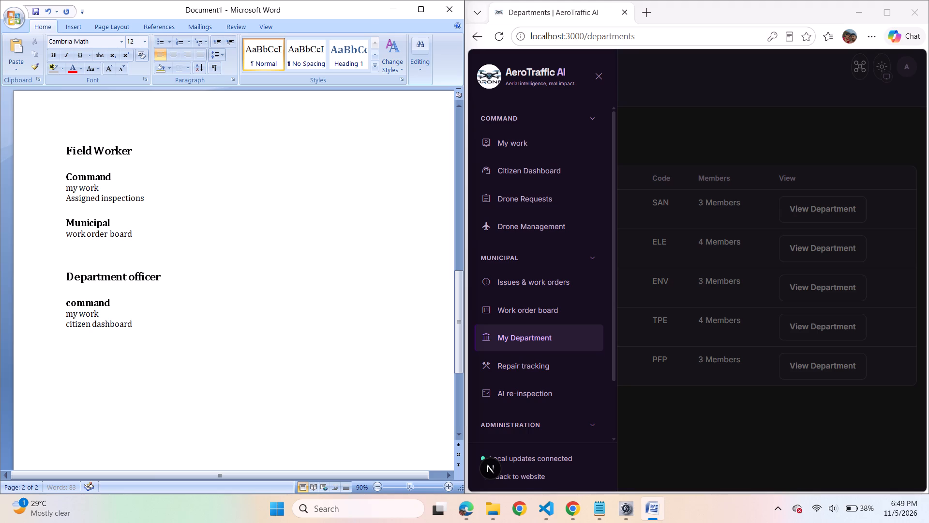
pyautogui.hotkey('shift', 'Return')
pyautogui.write('drone')
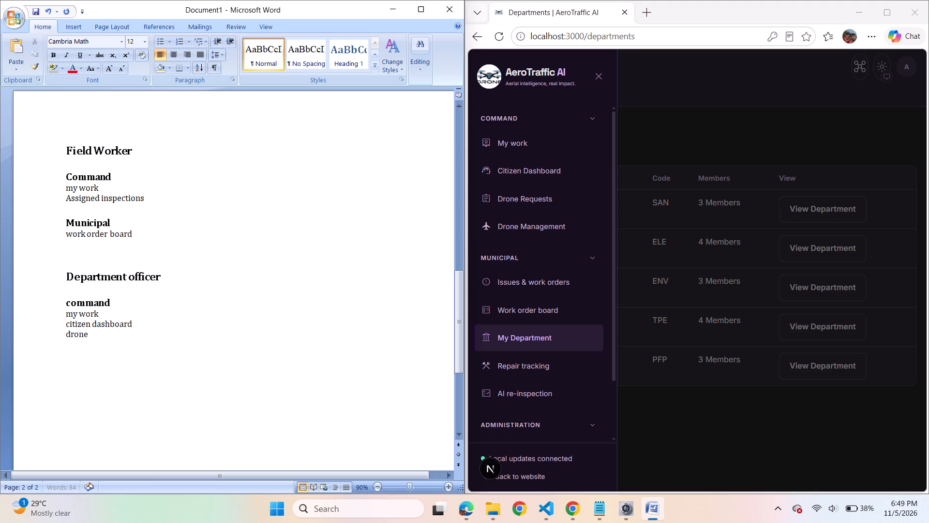
pyautogui.press('space')
pyautogui.write('request')
pyautogui.hotkey('shift', 'Return')
pyautogui.write('drone')
pyautogui.press('space')
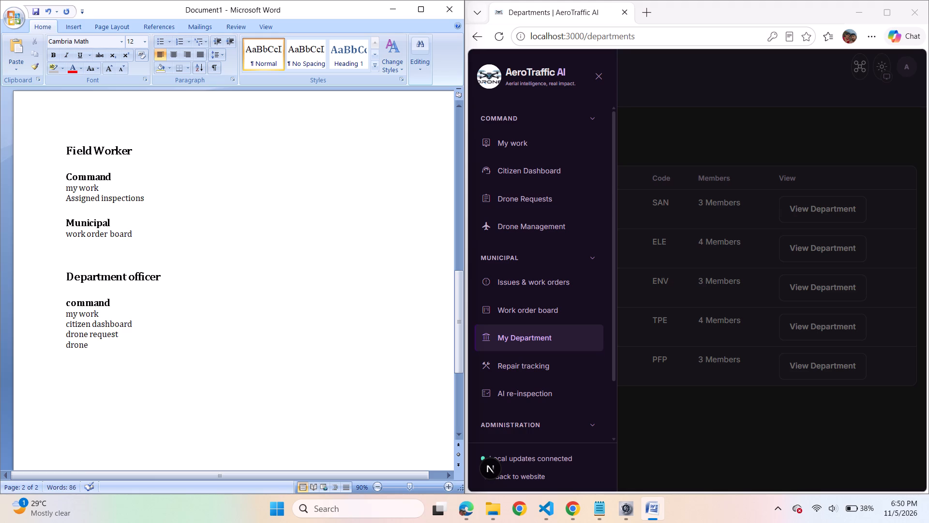
pyautogui.write('Management')
# Add a bold 14 pt subheading reading Municipal after a blank line below drone Management, followed by a new line.
pyautogui.hotkey('shift', 'Return')
pyautogui.click(48, 53)
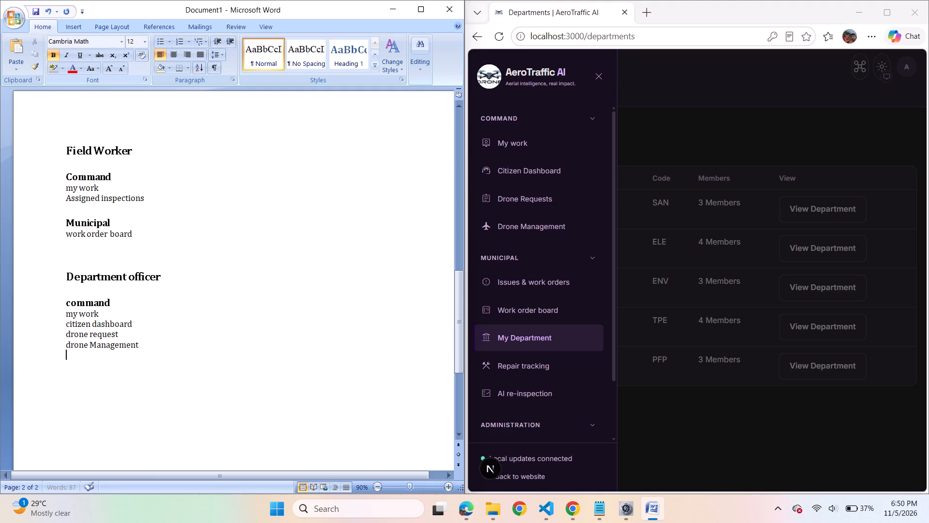
pyautogui.click(141, 41)
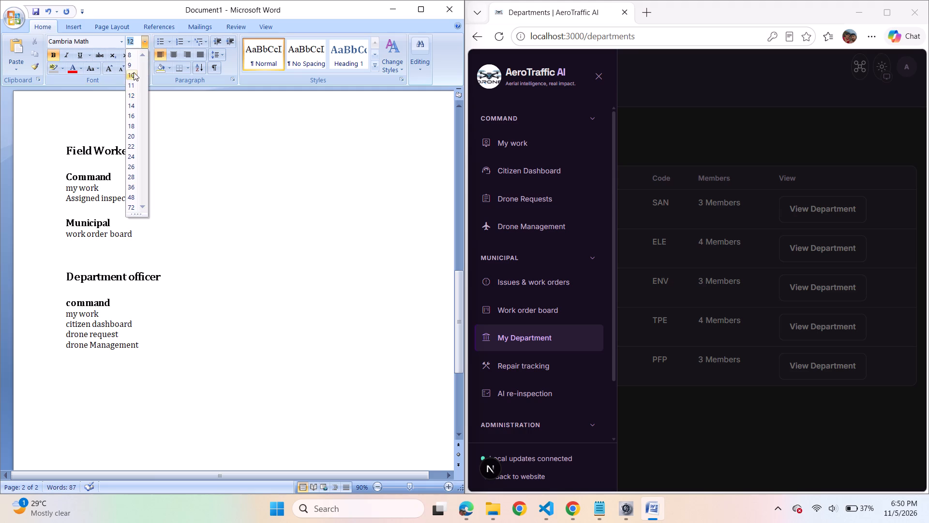
pyautogui.click(133, 102)
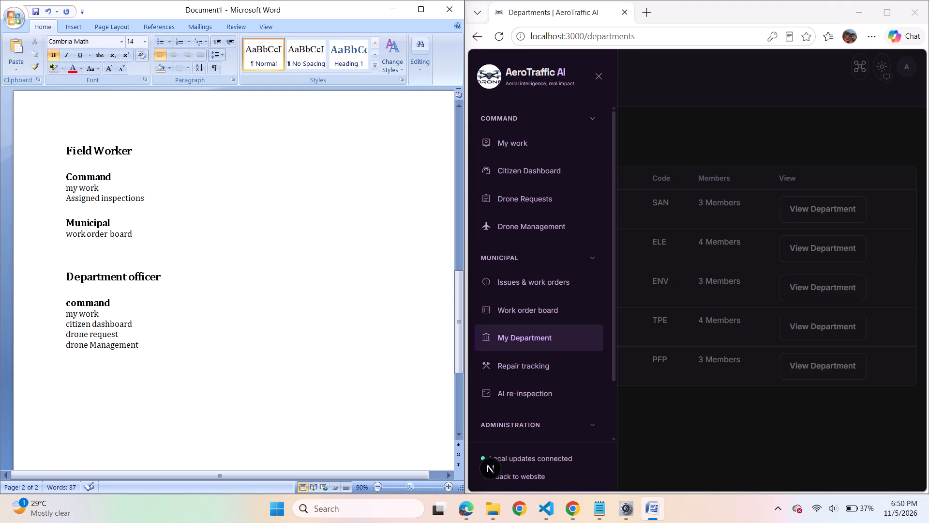
pyautogui.hotkey('shift', 'Return')
pyautogui.write('Munic')
pyautogui.write('ipal')
pyautogui.hotkey('shift', 'Return')
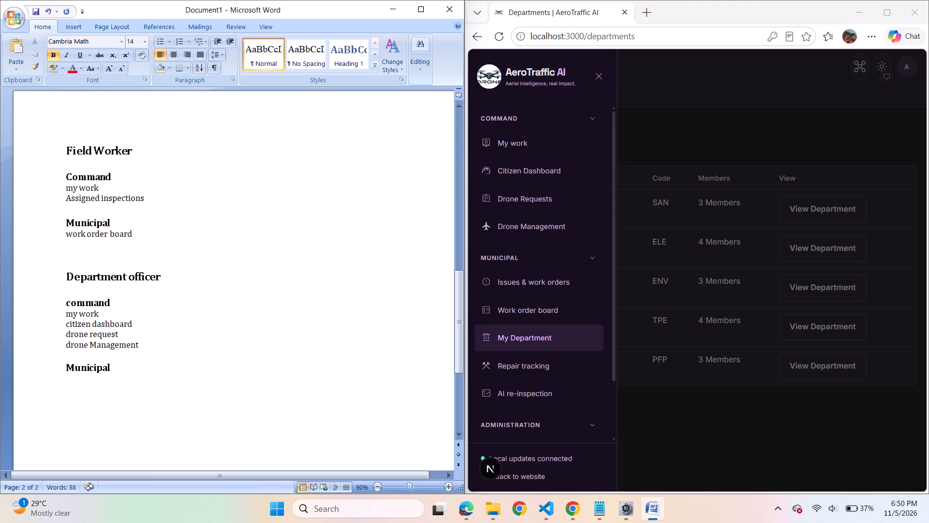
# Add a non-bold 12 pt entry reading Issues and work order below the Department officer section's Municipal subheading, followed by a new line.
pyautogui.click(48, 54)
pyautogui.click(147, 38)
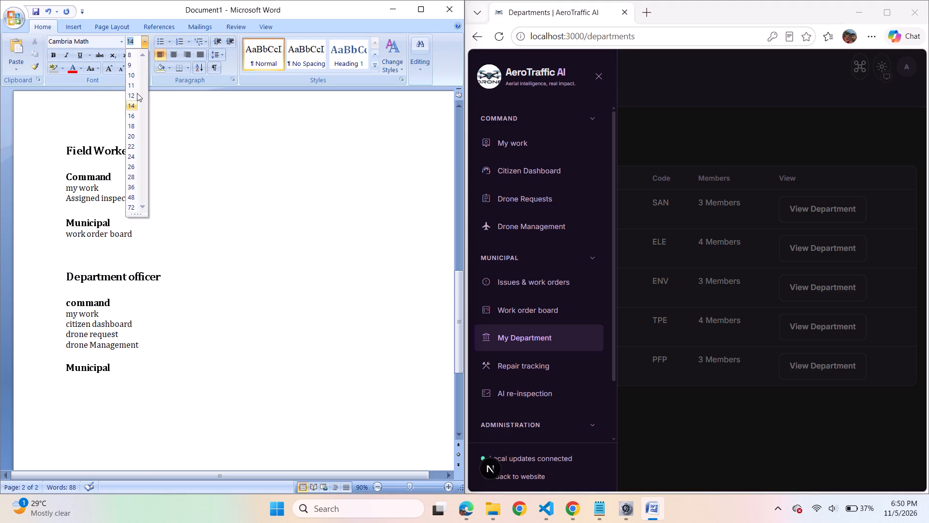
pyautogui.click(136, 97)
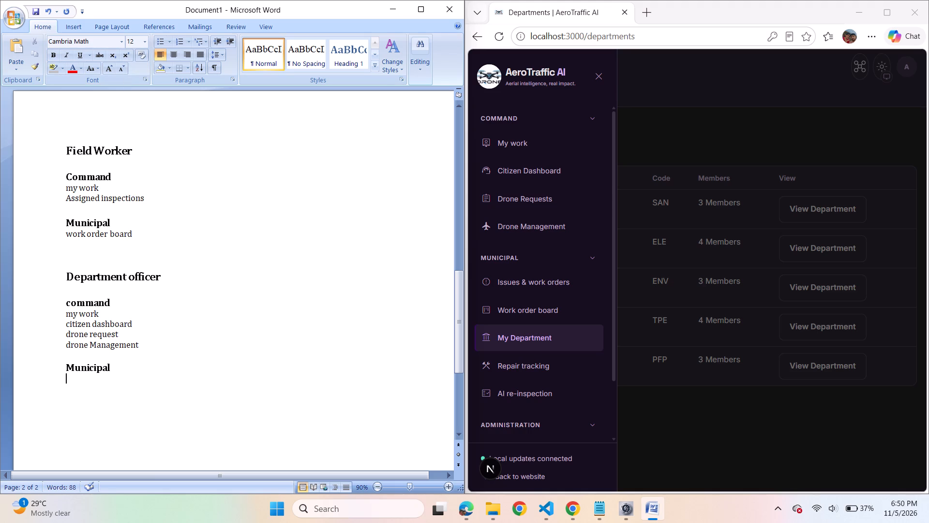
pyautogui.doubleClick(73, 392)
pyautogui.press('Up')
pyautogui.write('Issues and')
pyautogui.press('space')
pyautogui.write('work order')
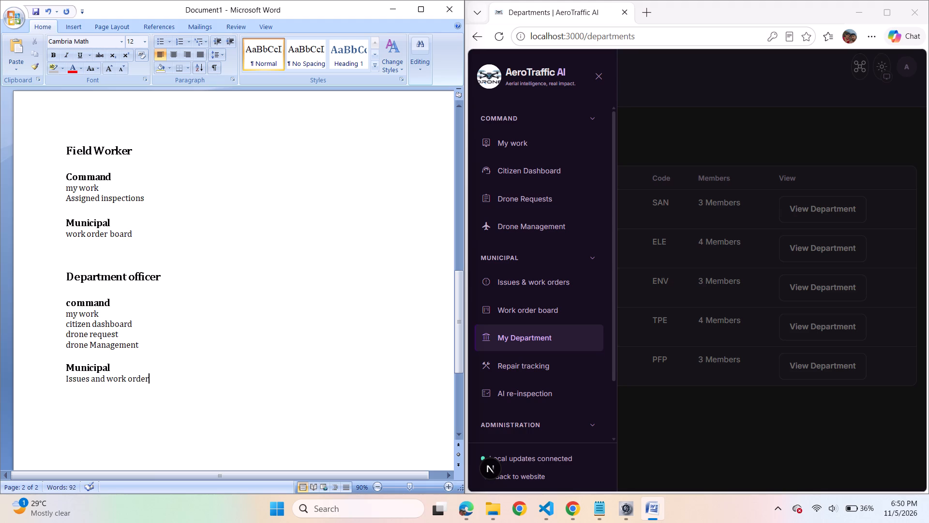
pyautogui.hotkey('shift', 'Return')
# List workorder board, my department and repair tracking on separate lines below Issues and work order.
pyautogui.write('work')
pyautogui.write('order bo')
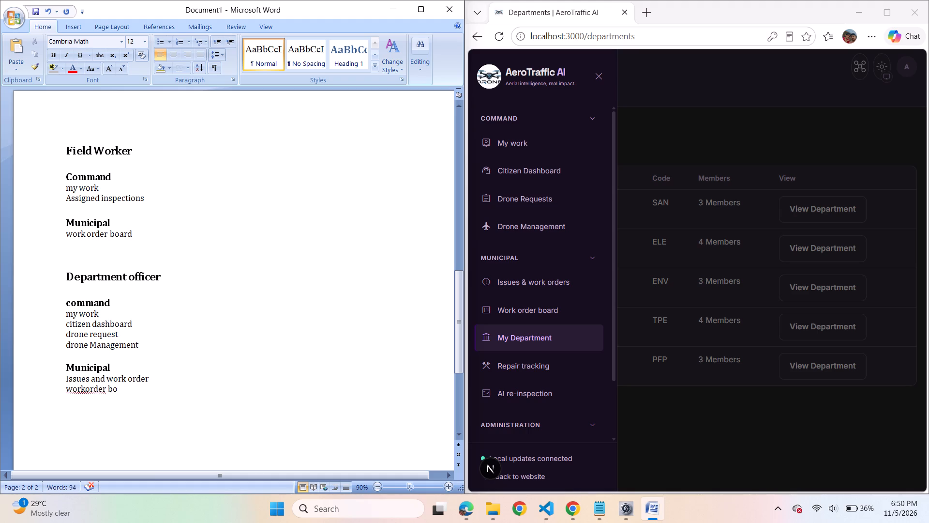
pyautogui.write('ard')
pyautogui.hotkey('shift', 'Return')
pyautogui.write('my department')
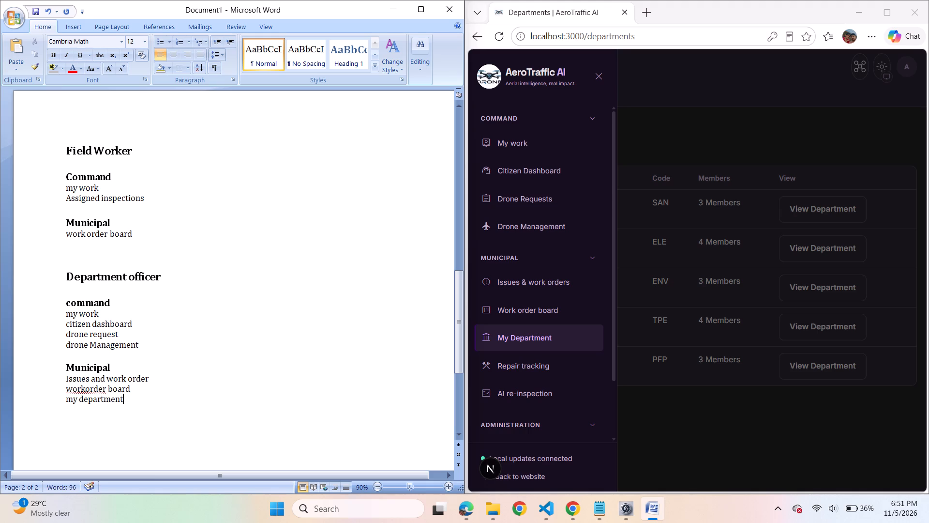
pyautogui.hotkey('shift', 'Return')
pyautogui.write('repair')
pyautogui.press('space')
pyautogui.write('tracking')
pyautogui.hotkey('shift', 'Return')
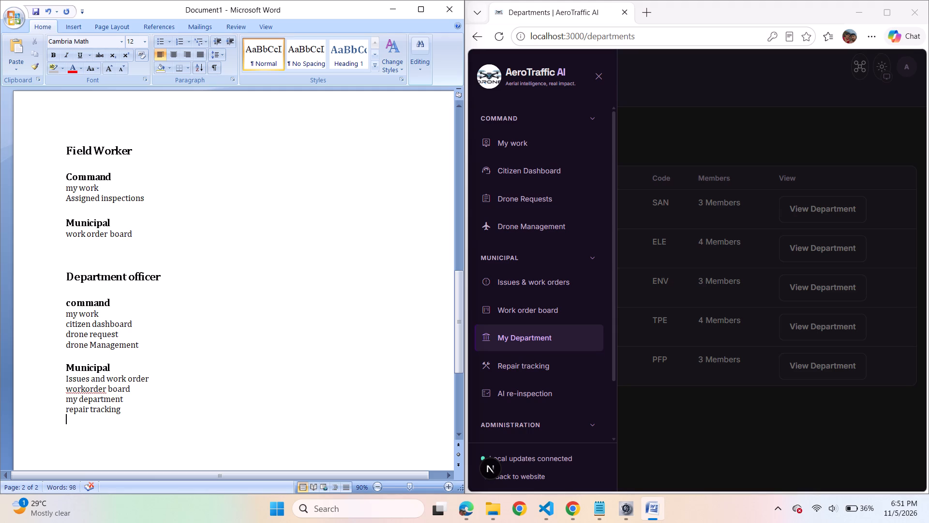
# Add an AI re inspection entry below repair tracking, followed by a blank line.
pyautogui.write('AI re')
pyautogui.press('space')
pyautogui.write('ins')
pyautogui.write('pection')
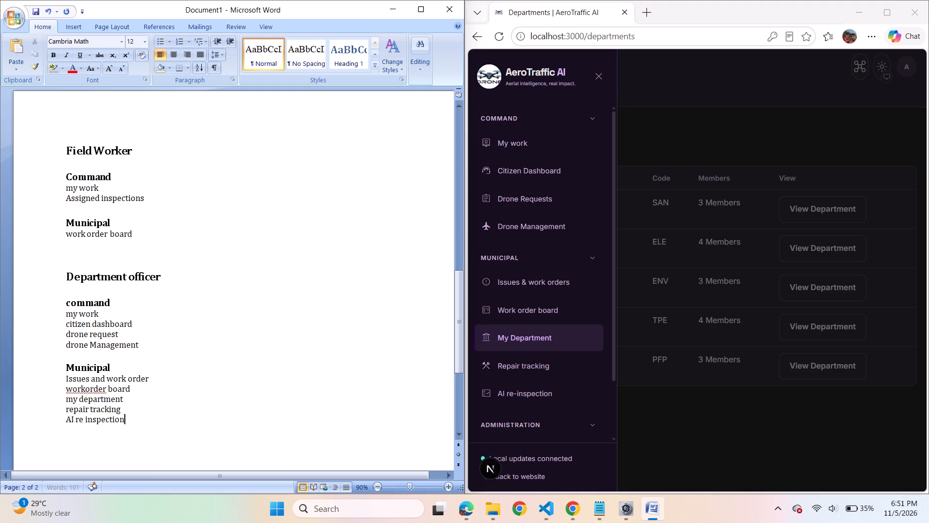
pyautogui.hotkey('shift', 'Return')
pyautogui.scroll(-4, 533, 390)
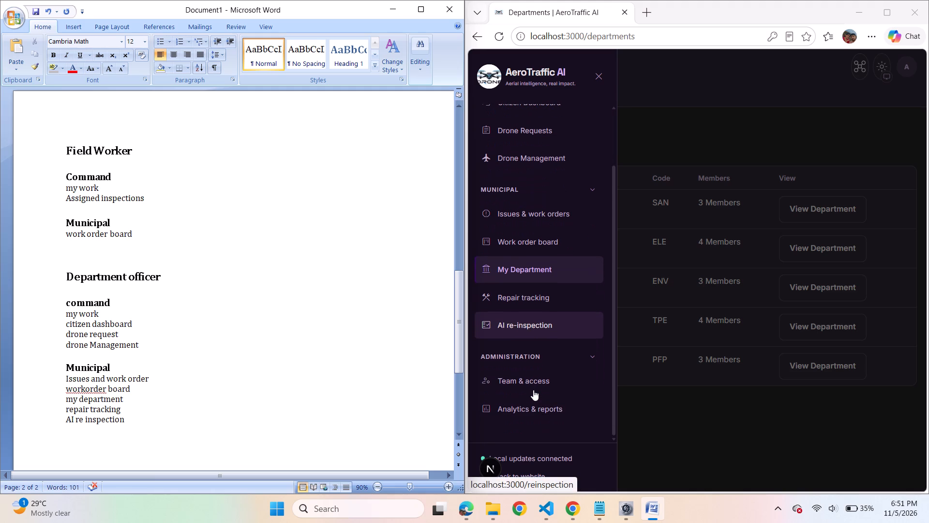
pyautogui.hotkey('shift', 'Return')
# Insert a space in workorder so that the Municipal entry reads work order board.
pyautogui.click(82, 385)
pyautogui.press('Right')
pyautogui.press('space')
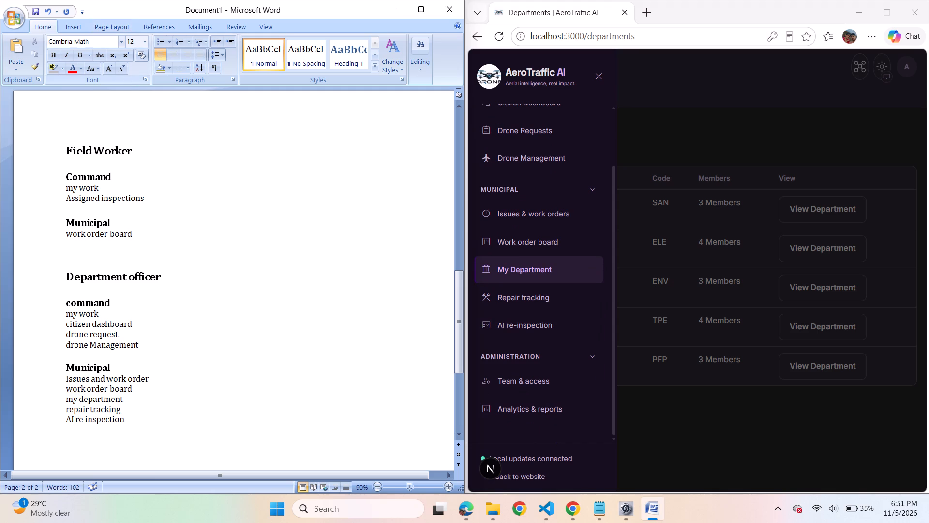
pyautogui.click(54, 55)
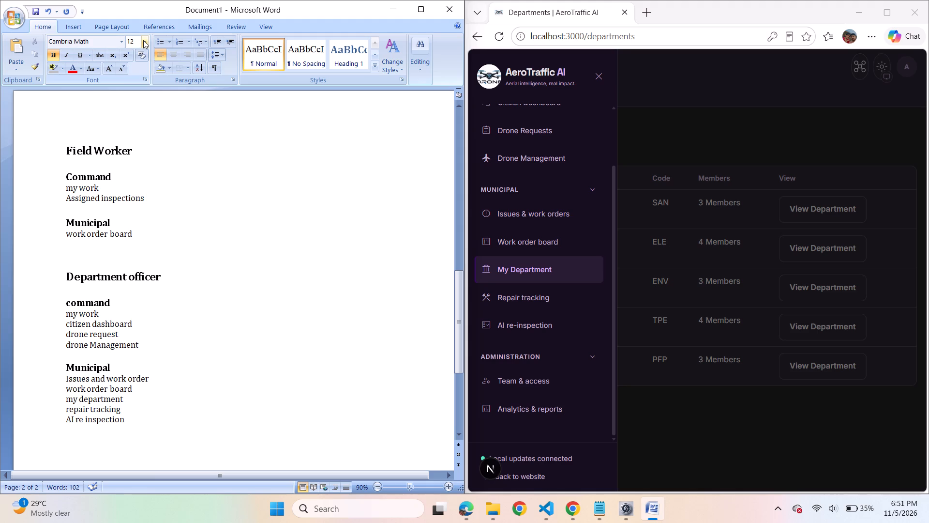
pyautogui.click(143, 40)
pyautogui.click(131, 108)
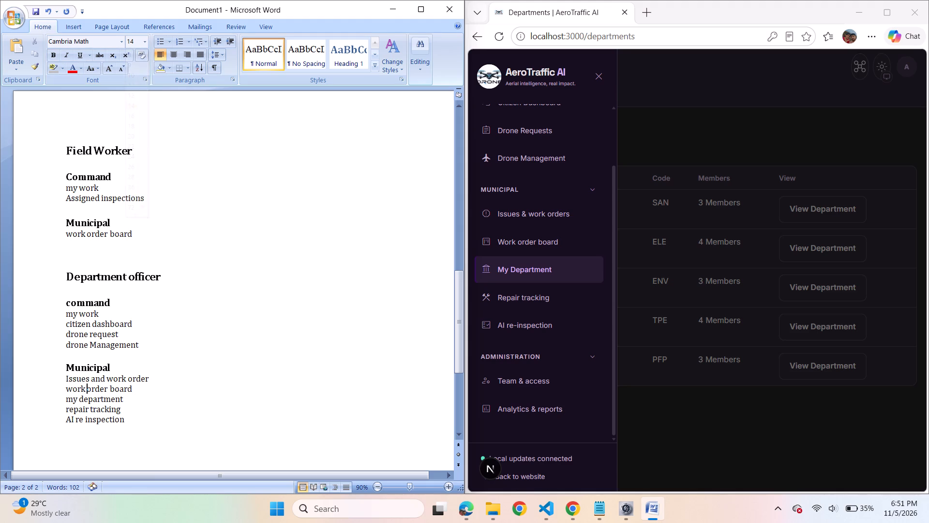
# Add a bold 12 pt subheading reading Administation after one blank line below AI re inspection, followed by a new line.
pyautogui.scroll(-2, 244, 402)
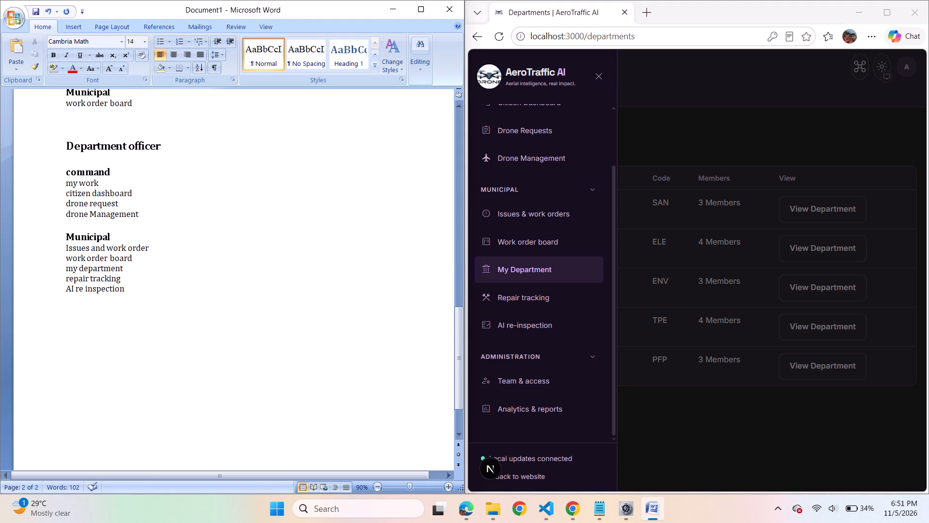
pyautogui.click(58, 321)
pyautogui.click(40, 307)
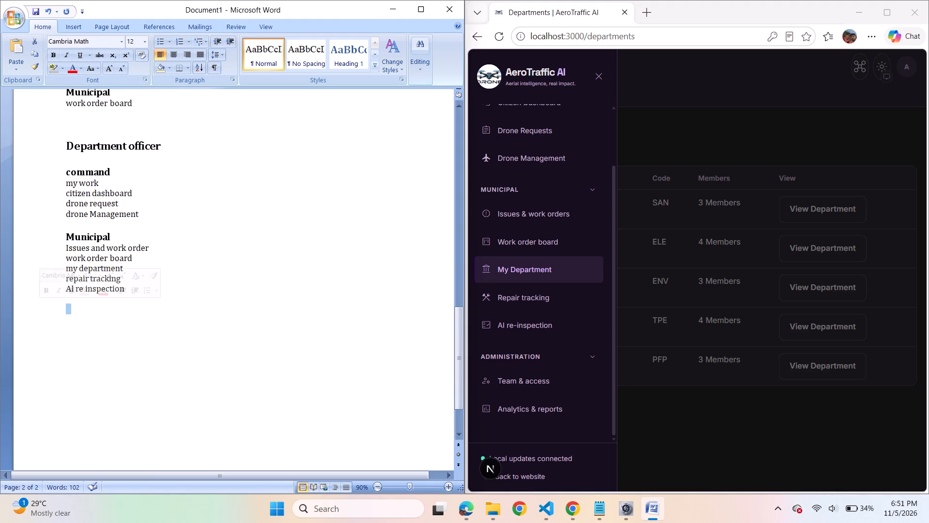
pyautogui.click(141, 324)
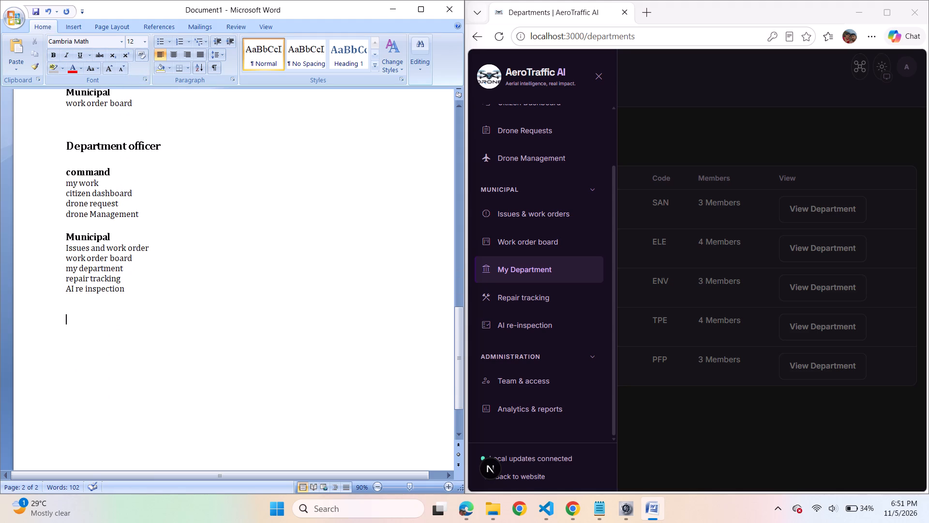
pyautogui.hotkey('shift', 'a')
pyautogui.press('BackSpace')
pyautogui.press('BackSpace')
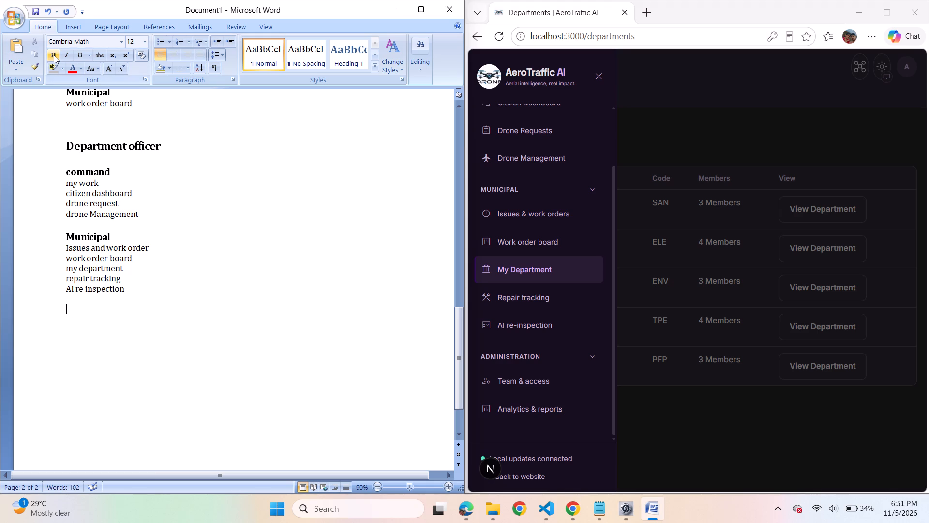
pyautogui.click(54, 55)
pyautogui.hotkey('shift', 'a')
pyautogui.write('dmi')
pyautogui.write('nistation')
pyautogui.hotkey('shift', 'Return')
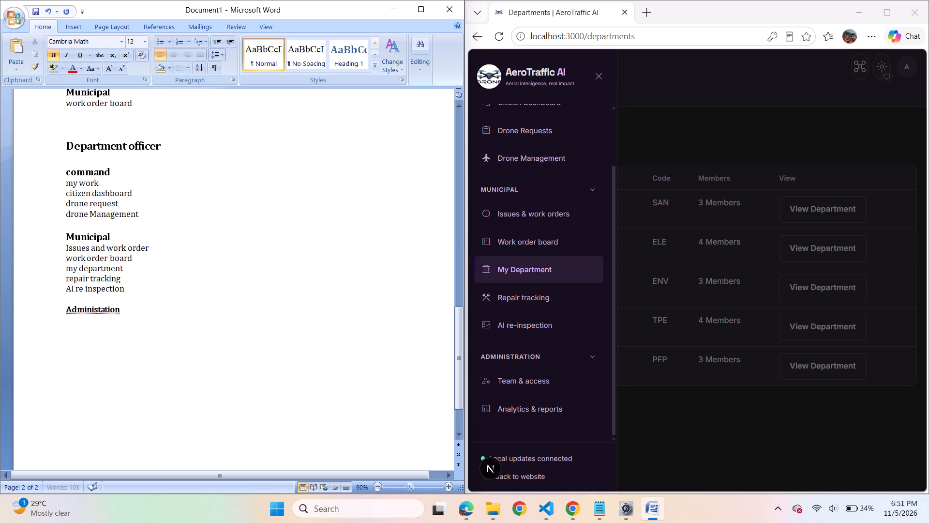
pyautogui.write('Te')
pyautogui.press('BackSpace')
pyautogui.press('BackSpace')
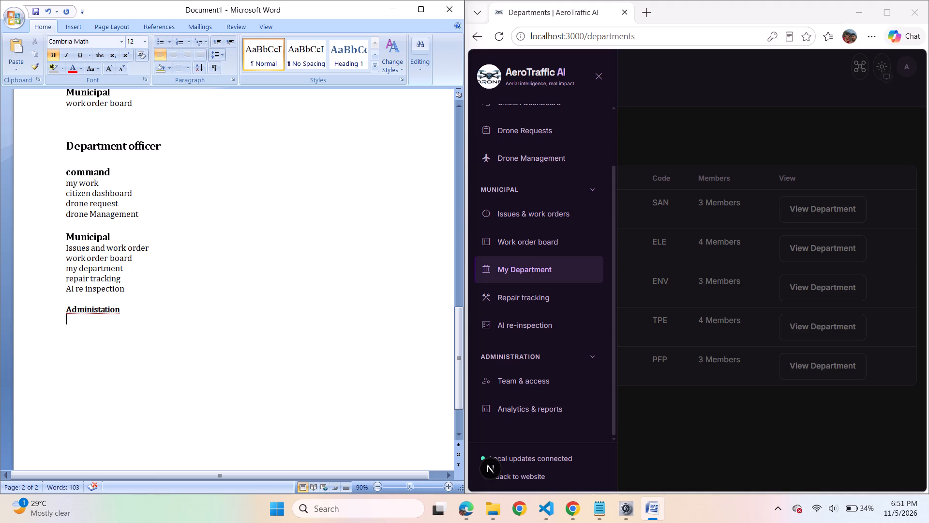
# Add a non-bold 11 pt entry reading Team and acess below the Administation subheading, followed by a new line.
pyautogui.click(143, 37)
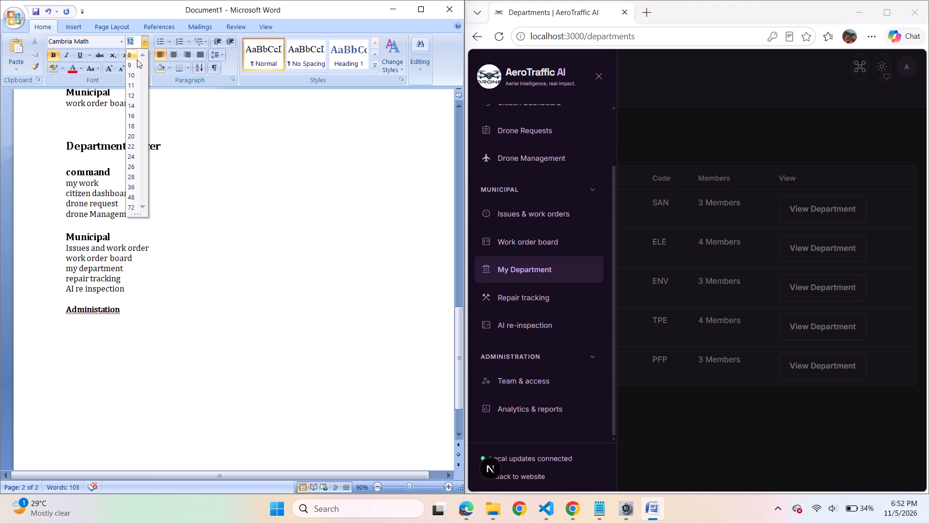
pyautogui.click(130, 83)
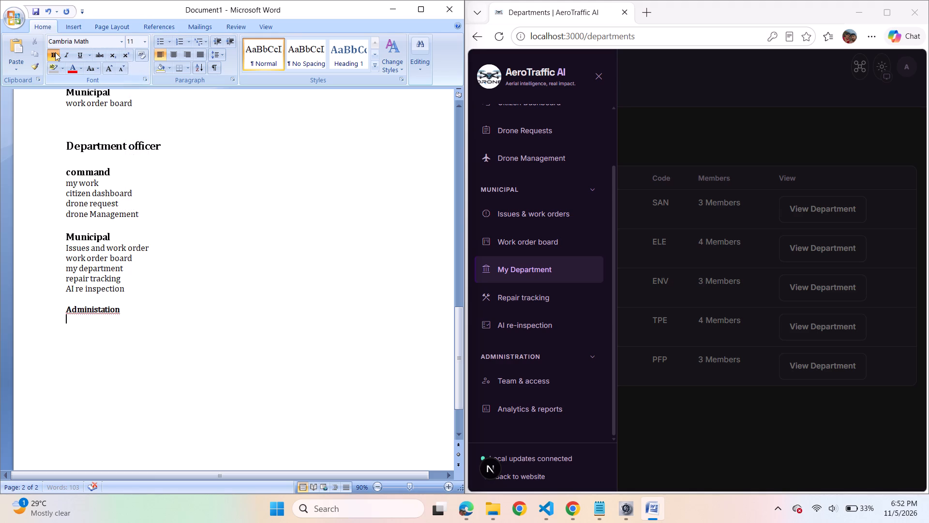
pyautogui.click(55, 52)
pyautogui.click(92, 342)
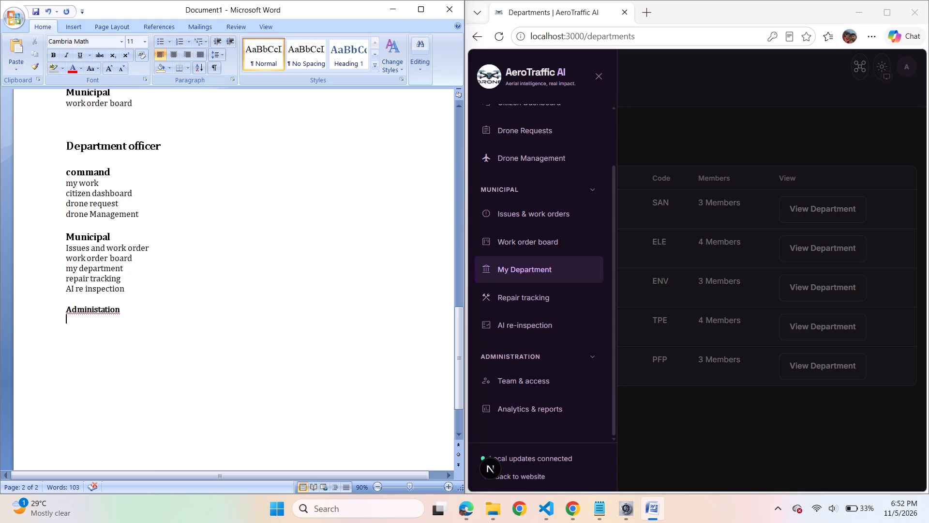
pyautogui.write('Team and')
pyautogui.press('space')
pyautogui.write('acess')
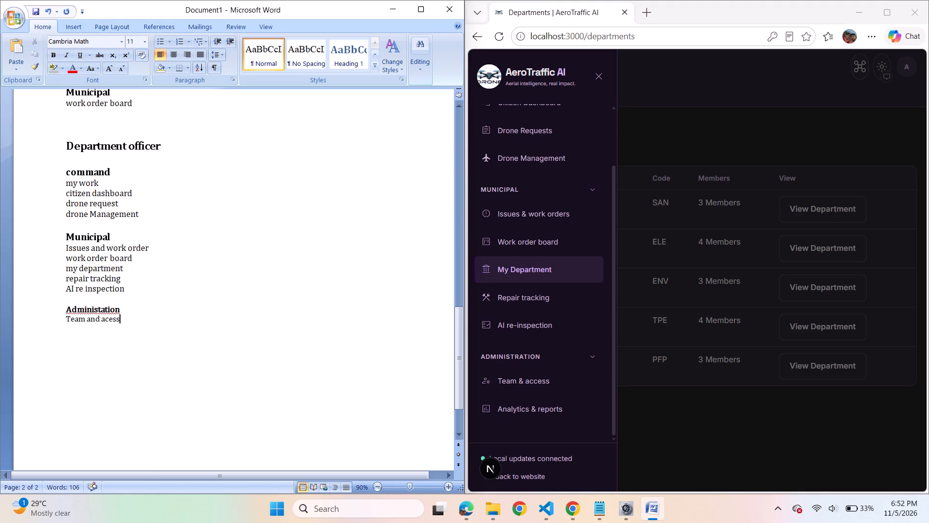
pyautogui.hotkey('shift', 'Return')
# Add an Analytics and report entry below the team entry in the Department officer's Administration list.
pyautogui.hotkey('shift', 'a')
pyautogui.write('nal')
pyautogui.write('ytcs')
pyautogui.press('space')
pyautogui.write('and')
pyautogui.press('space')
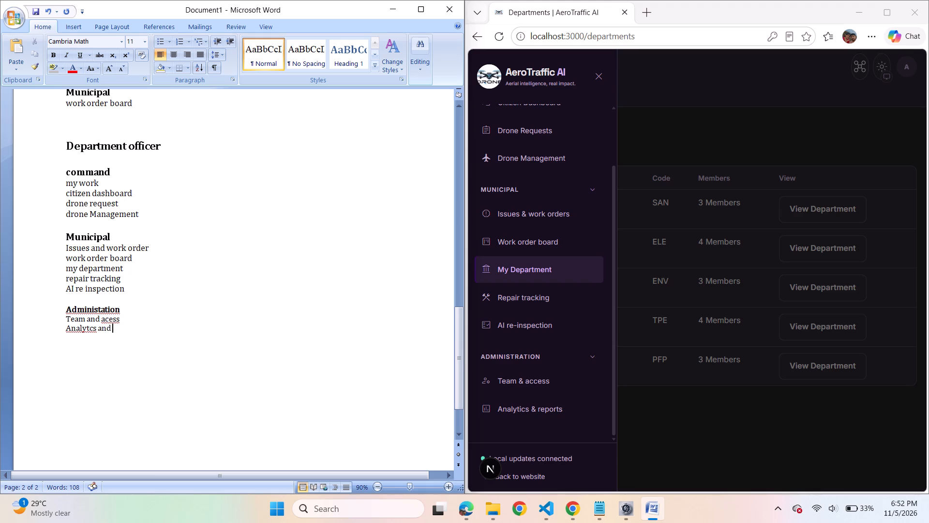
pyautogui.write('report')
pyautogui.click(89, 330)
pyautogui.press('i')
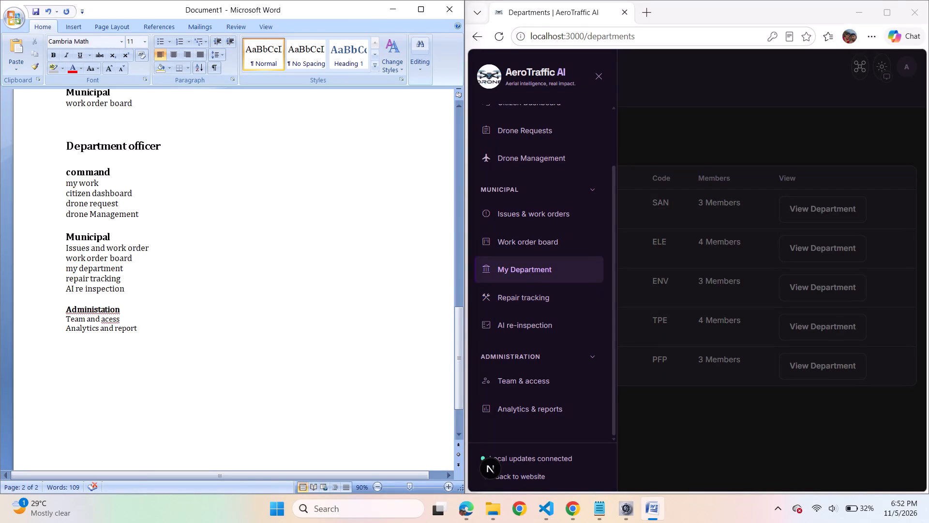
# Correct the misspelled entry under the Department officer's Administration subheading so that it reads Team and access.
pyautogui.click(109, 324)
pyautogui.press('Up')
pyautogui.press('c')
# Correct the misspelled bold subheading above Team and access so that it reads Administration.
pyautogui.click(128, 307)
pyautogui.press('BackSpace')
pyautogui.press('BackSpace')
pyautogui.press('BackSpace')
pyautogui.press('BackSpace')
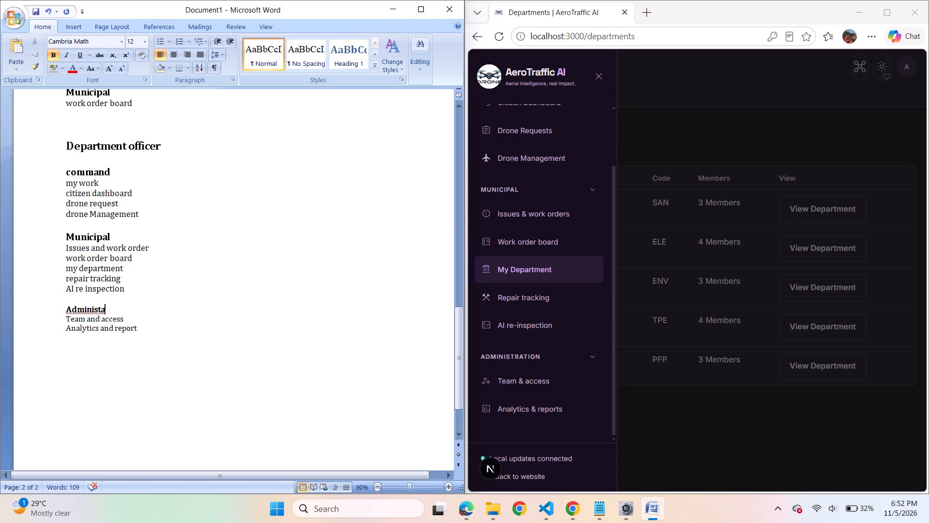
pyautogui.press('BackSpace')
pyautogui.write('ration')
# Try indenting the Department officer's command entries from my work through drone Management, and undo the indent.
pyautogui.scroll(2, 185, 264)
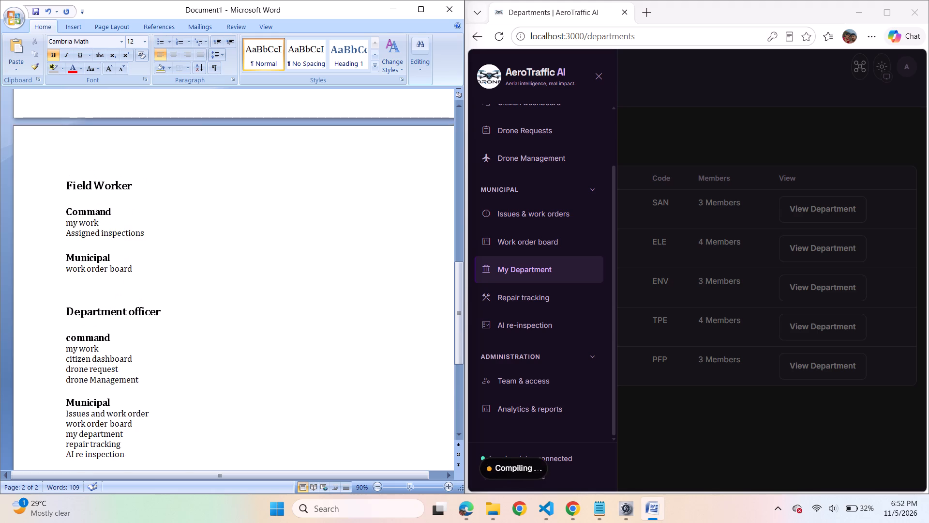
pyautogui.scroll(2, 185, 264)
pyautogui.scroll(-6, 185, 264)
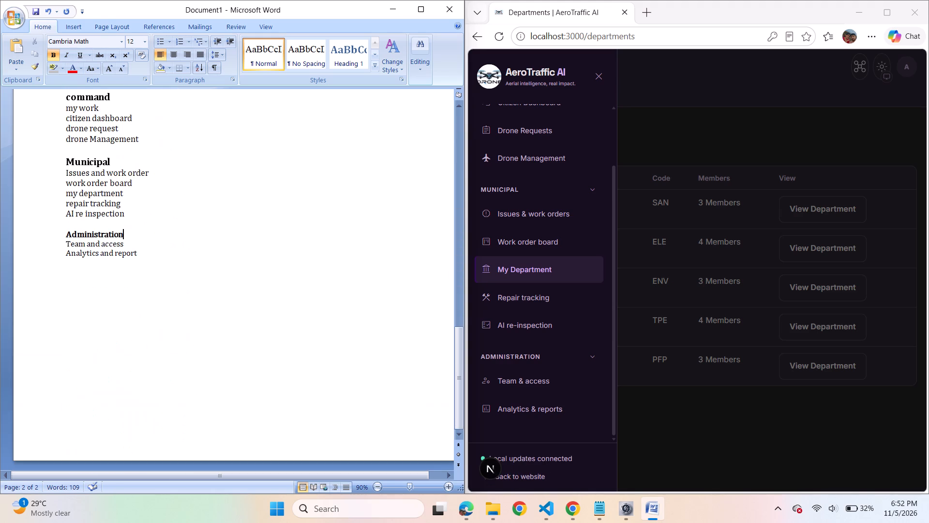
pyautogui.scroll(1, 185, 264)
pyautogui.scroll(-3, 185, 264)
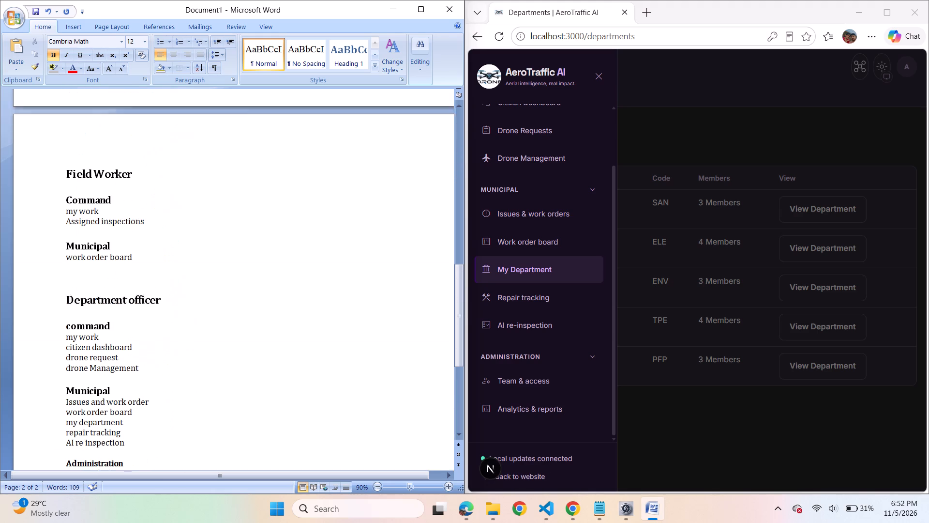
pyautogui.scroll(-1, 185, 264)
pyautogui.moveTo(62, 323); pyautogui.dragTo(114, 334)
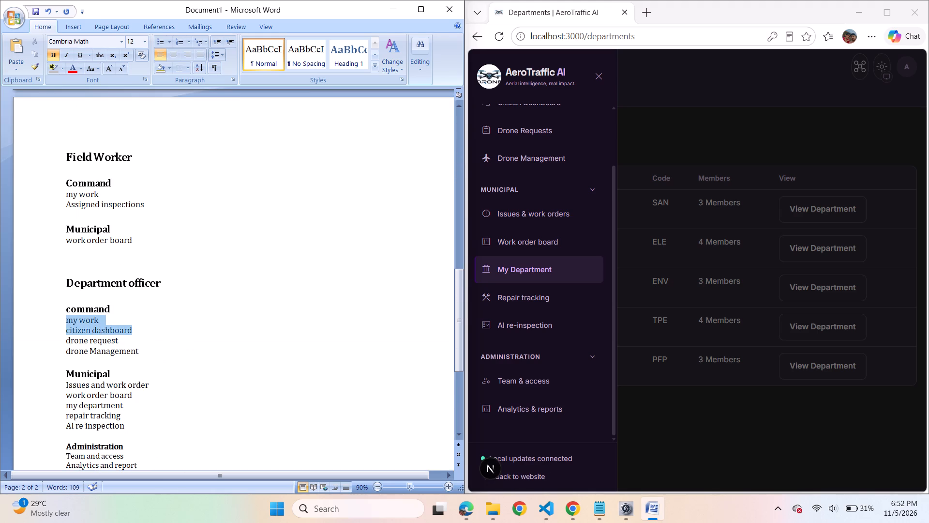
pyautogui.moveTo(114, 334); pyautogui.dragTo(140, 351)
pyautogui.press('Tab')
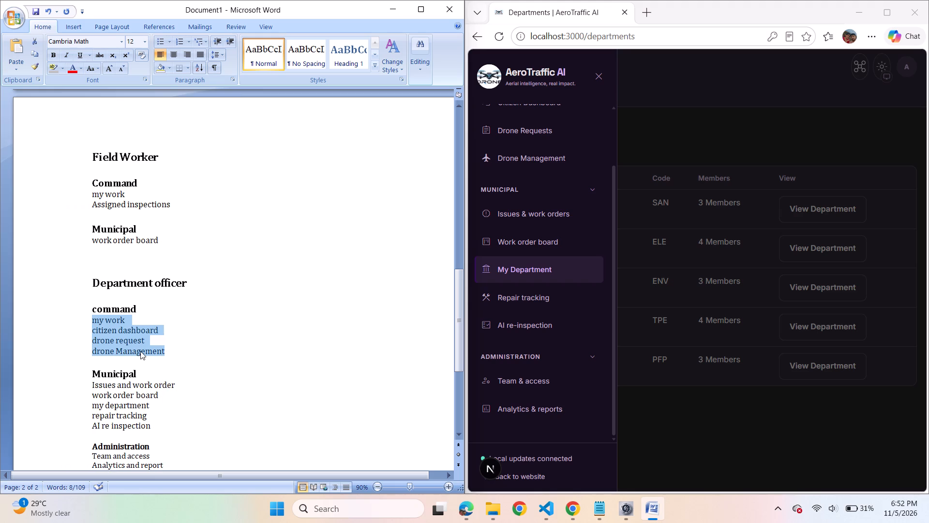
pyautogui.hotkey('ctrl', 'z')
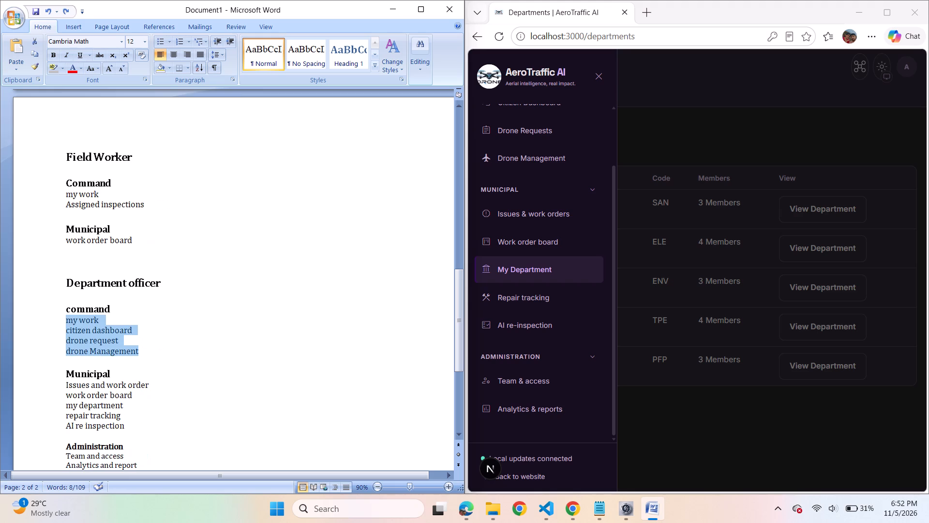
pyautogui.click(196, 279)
# Insert three line breaks below the Analytics and report entry at the end of the document.
pyautogui.scroll(-3, 196, 279)
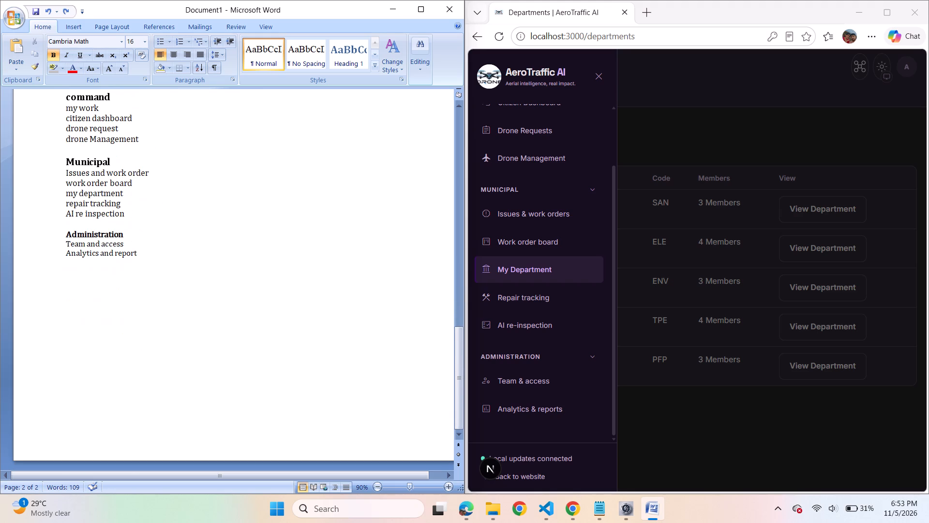
pyautogui.click(164, 260)
pyautogui.hotkey('shift', 'Return')
pyautogui.hotkey('shift', 'Return')
pyautogui.hotkey('shift', 'Return')
# Switch to Notepad and compare its role list with the Word outline, selecting the AI verification officer line and the Drone operator line.
pyautogui.click(606, 511)
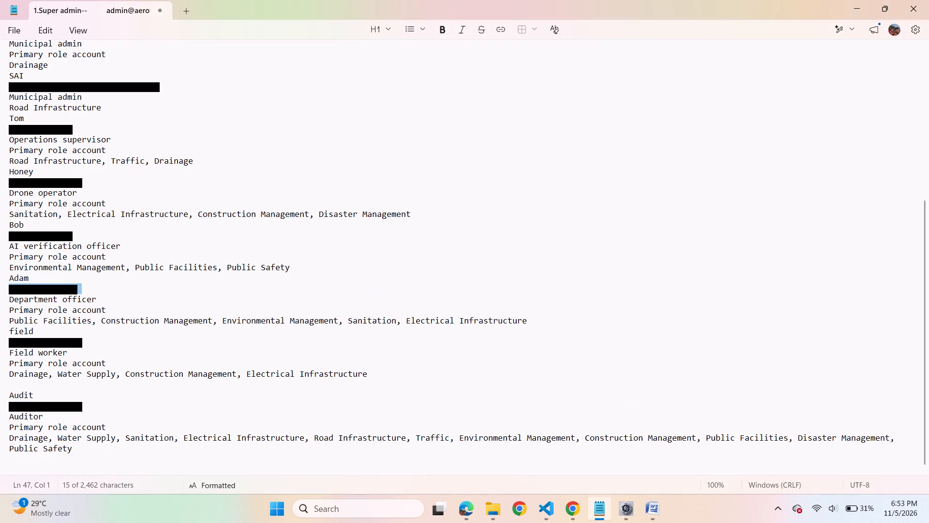
pyautogui.hotkey('alt', 'Tab')
pyautogui.scroll(1, 149, 237)
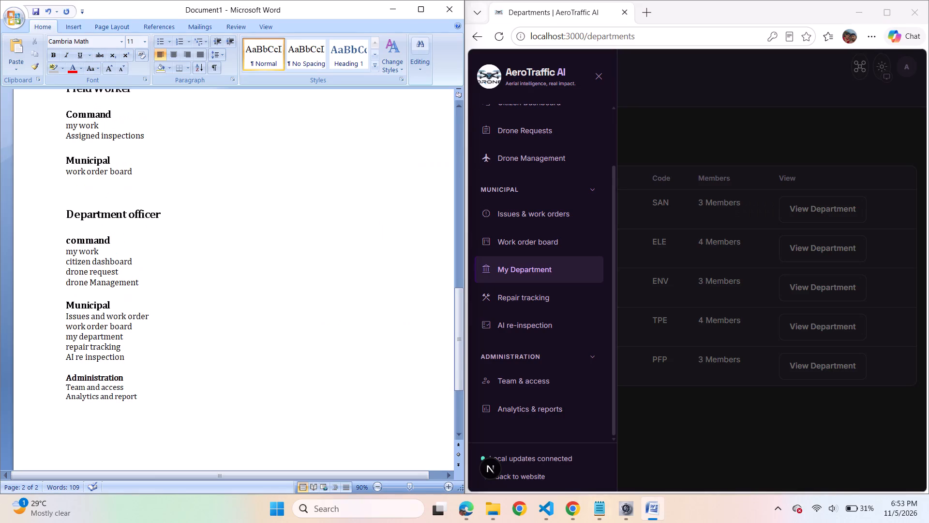
pyautogui.scroll(-1, 198, 236)
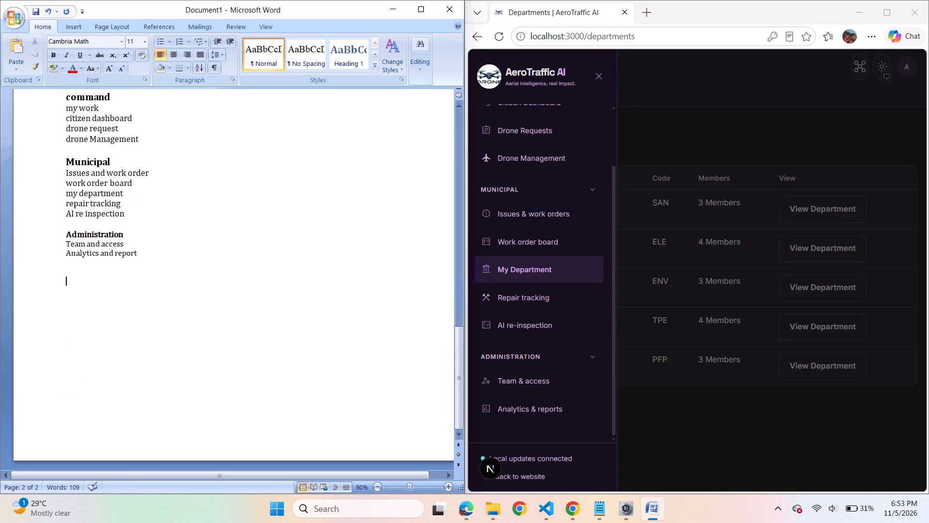
pyautogui.hotkey('alt', 'Tab')
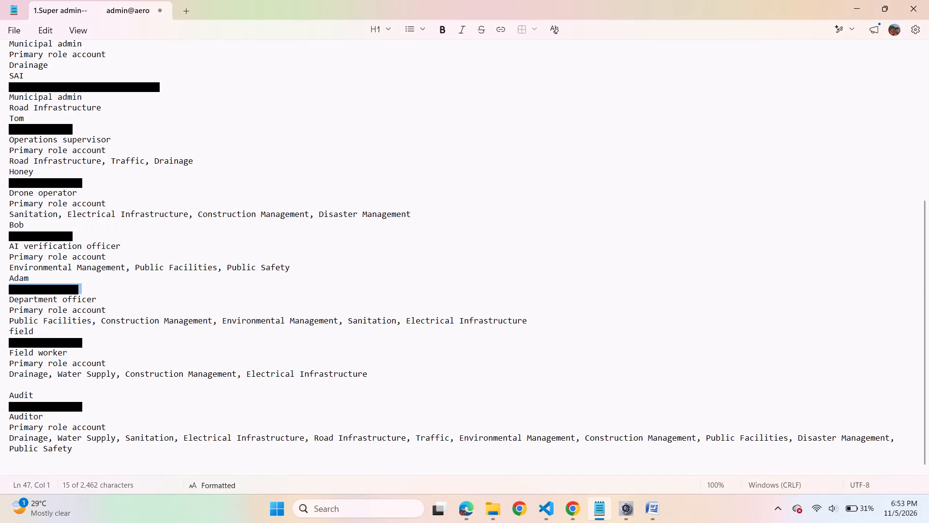
pyautogui.click(3, 250)
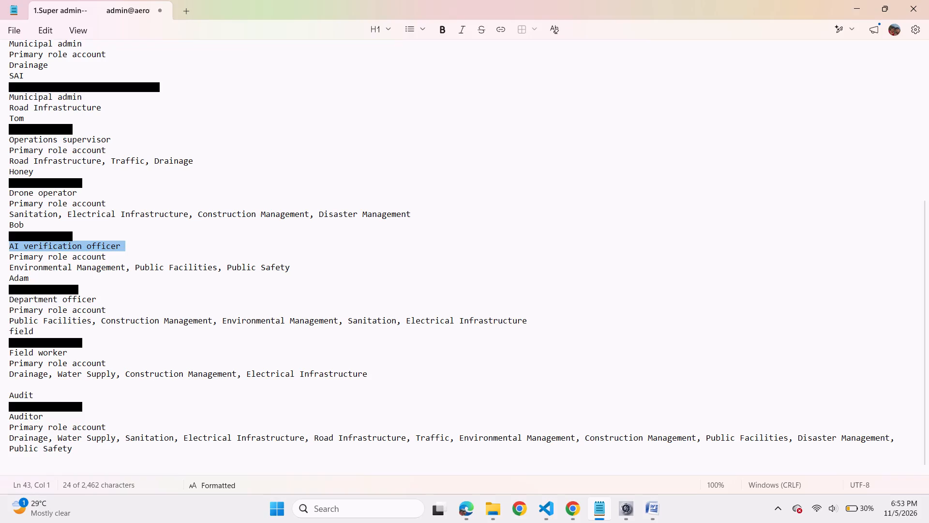
pyautogui.hotkey('alt', 'Tab')
pyautogui.scroll(2, 151, 216)
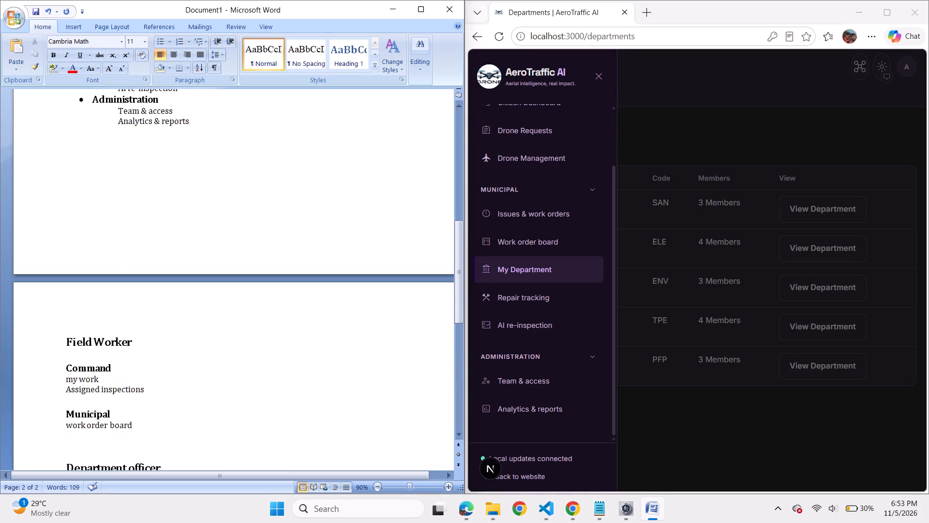
pyautogui.scroll(1, 151, 216)
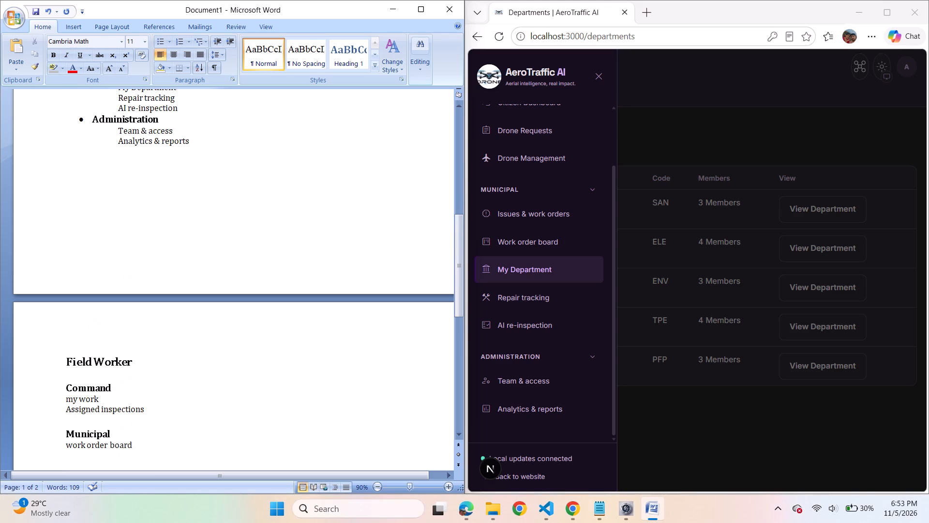
pyautogui.hotkey('alt', 'Tab')
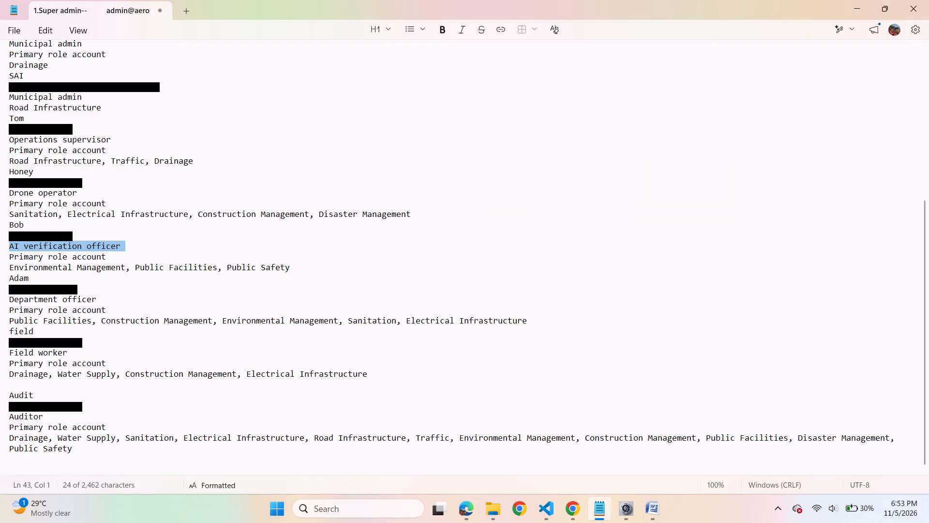
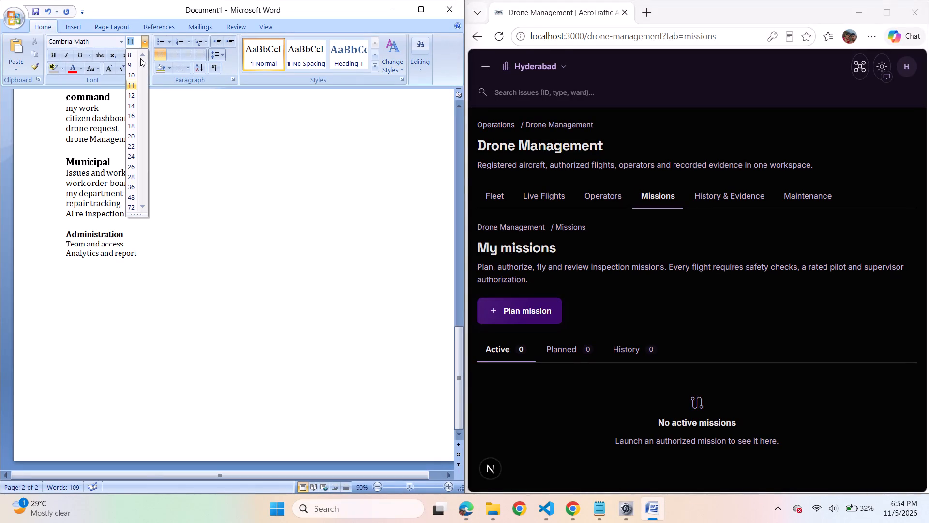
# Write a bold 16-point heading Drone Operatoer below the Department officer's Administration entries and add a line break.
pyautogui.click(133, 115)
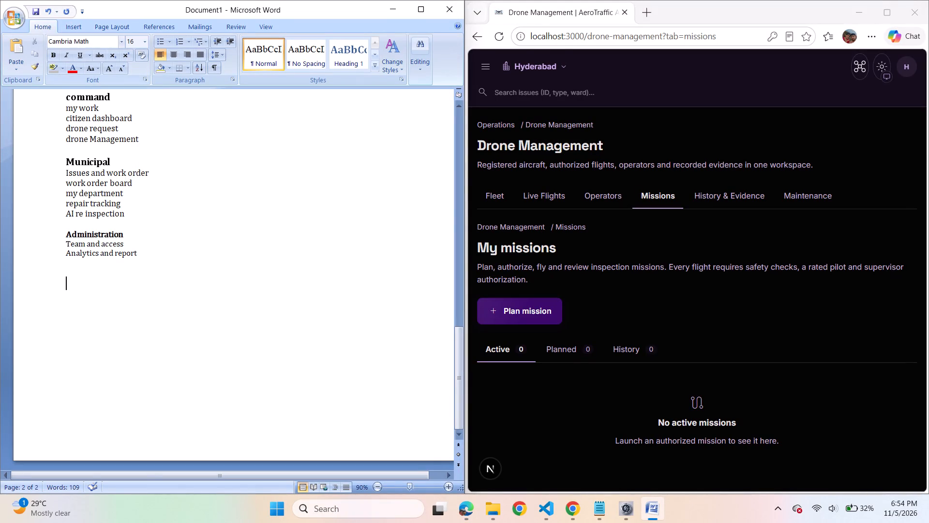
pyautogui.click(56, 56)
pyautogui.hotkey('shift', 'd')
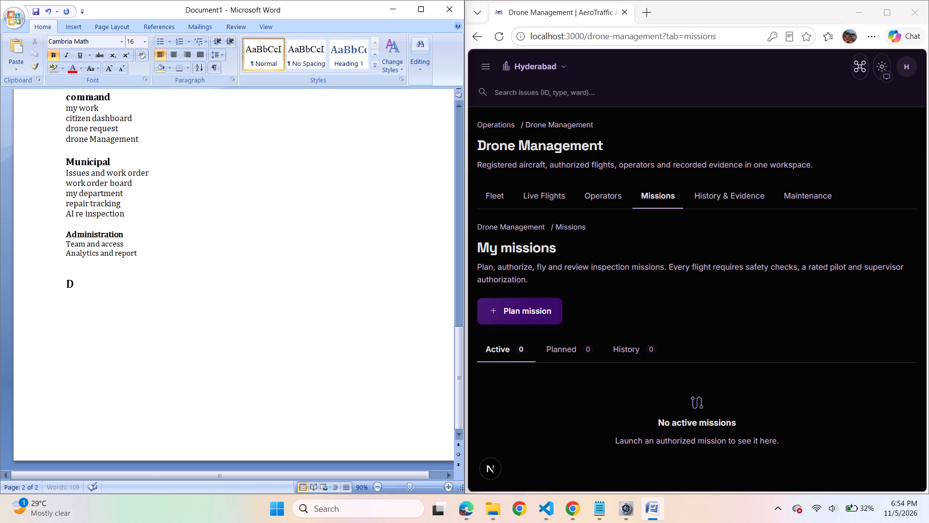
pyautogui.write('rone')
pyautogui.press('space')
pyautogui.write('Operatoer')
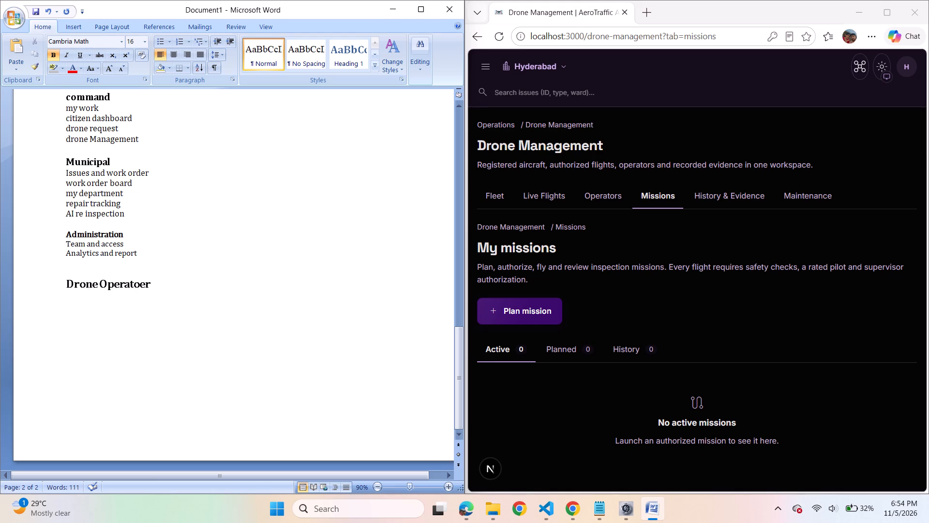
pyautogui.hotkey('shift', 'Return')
# Copy rone operator from the Drone operator line in the Notepad role list and paste it over the new heading in Word.
pyautogui.hotkey('alt', 'Tab')
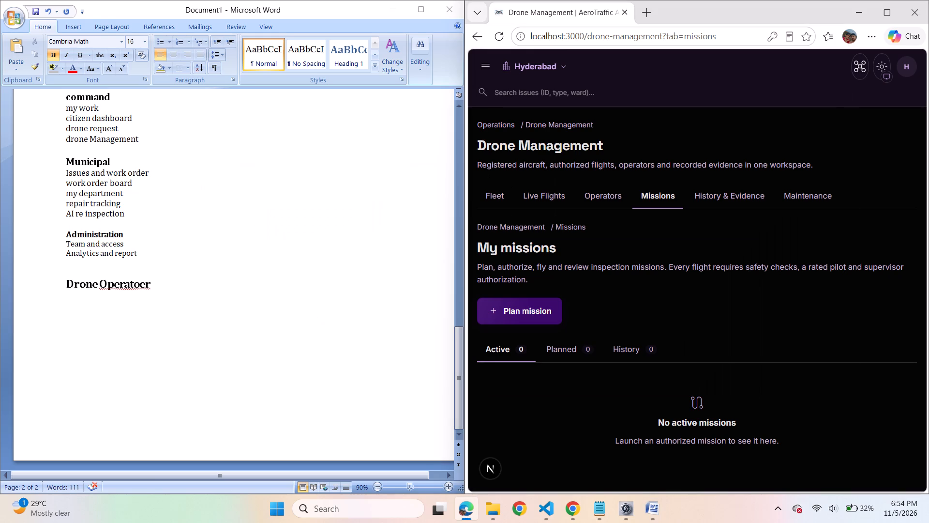
pyautogui.doubleClick(611, 508)
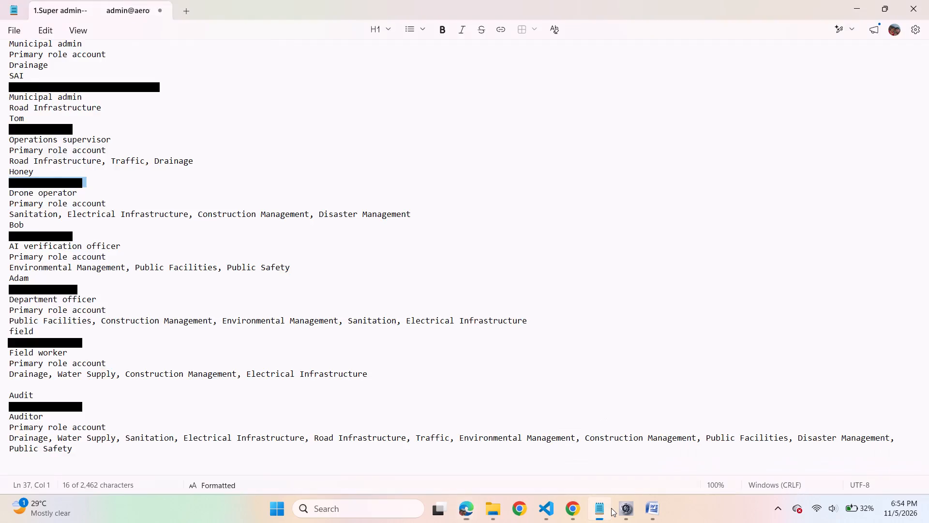
pyautogui.click(602, 514)
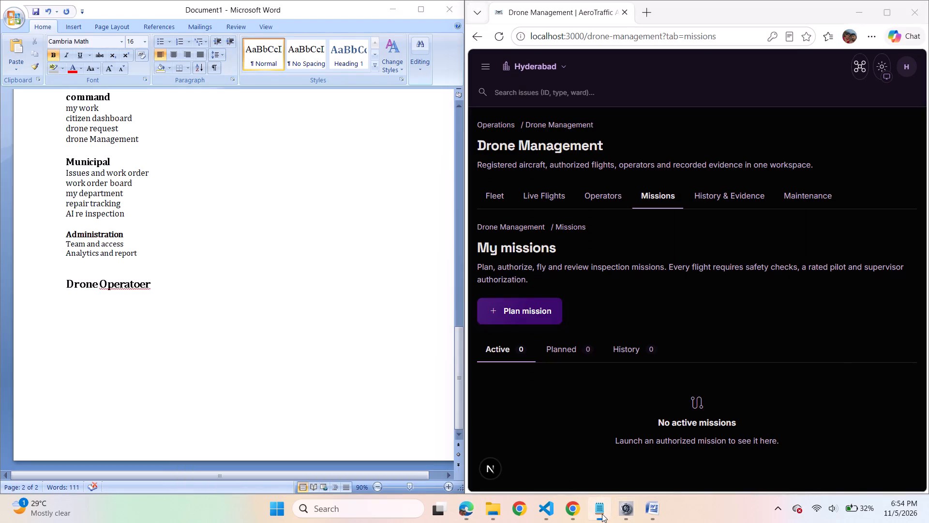
pyautogui.moveTo(94, 194); pyautogui.dragTo(57, 196)
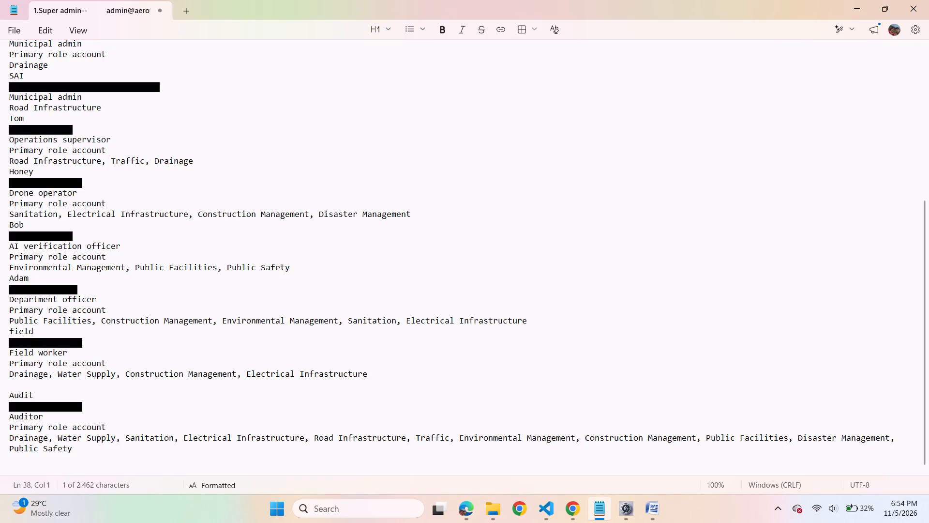
pyautogui.moveTo(57, 196); pyautogui.dragTo(15, 194)
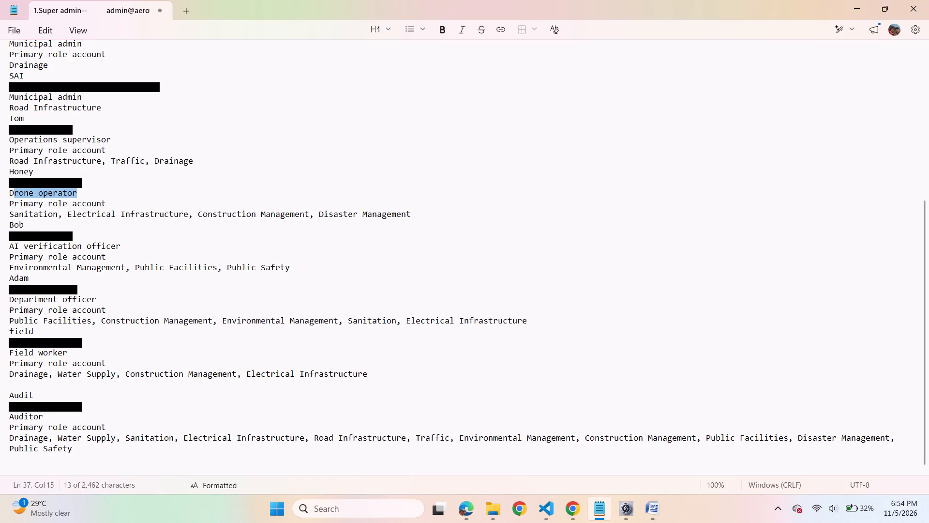
pyautogui.hotkey('ctrl', 'c')
pyautogui.hotkey('alt', 'Tab')
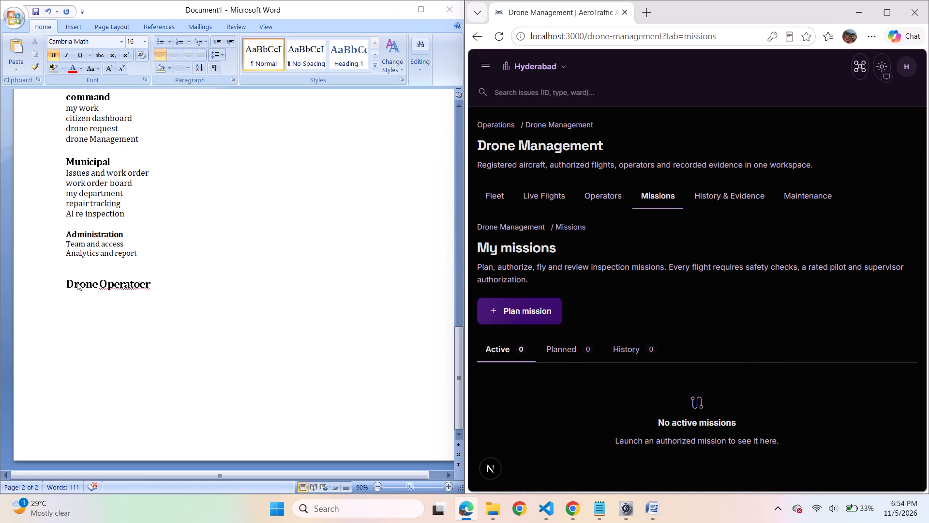
pyautogui.moveTo(75, 283); pyautogui.dragTo(153, 278)
pyautogui.moveTo(153, 278); pyautogui.dragTo(84, 281)
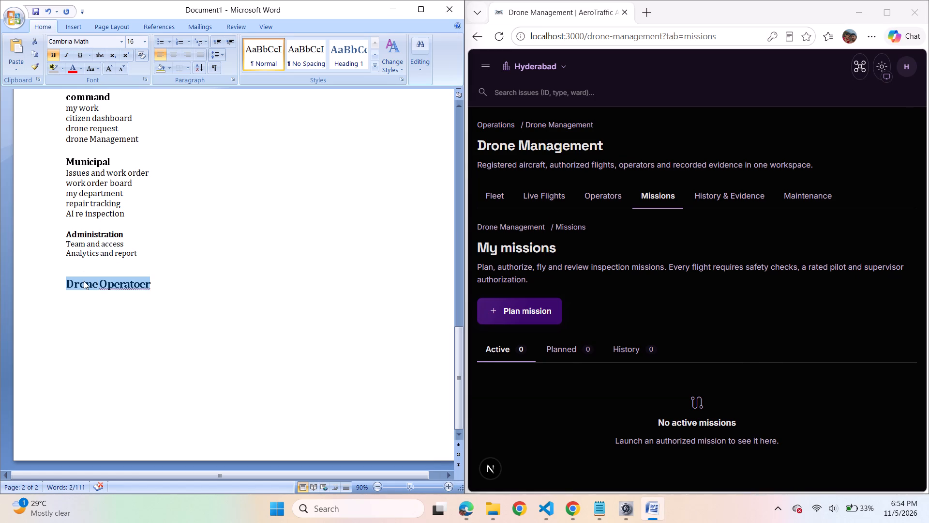
pyautogui.hotkey('ctrl', 'v')
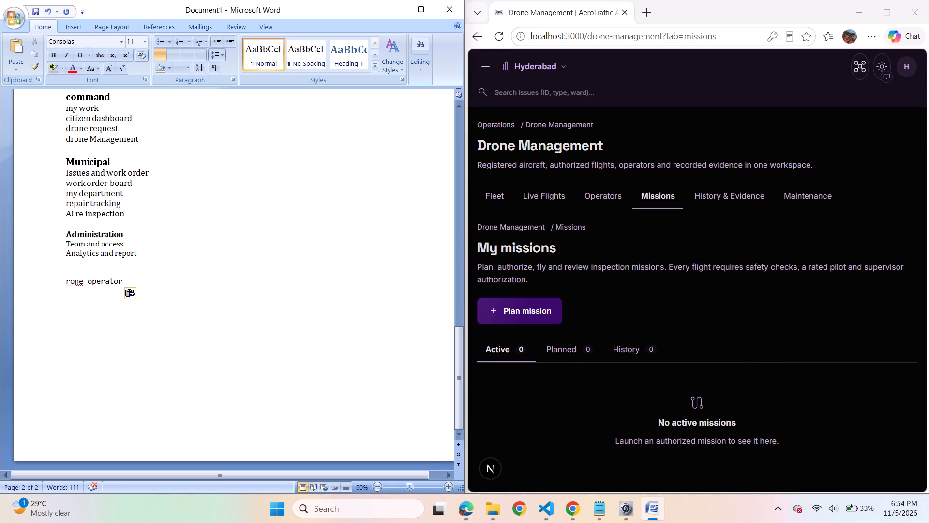
pyautogui.click(66, 280)
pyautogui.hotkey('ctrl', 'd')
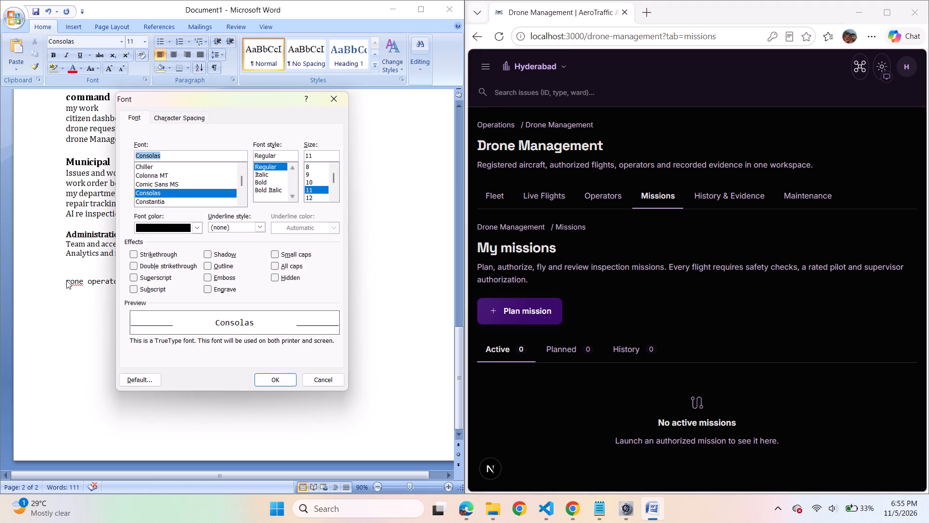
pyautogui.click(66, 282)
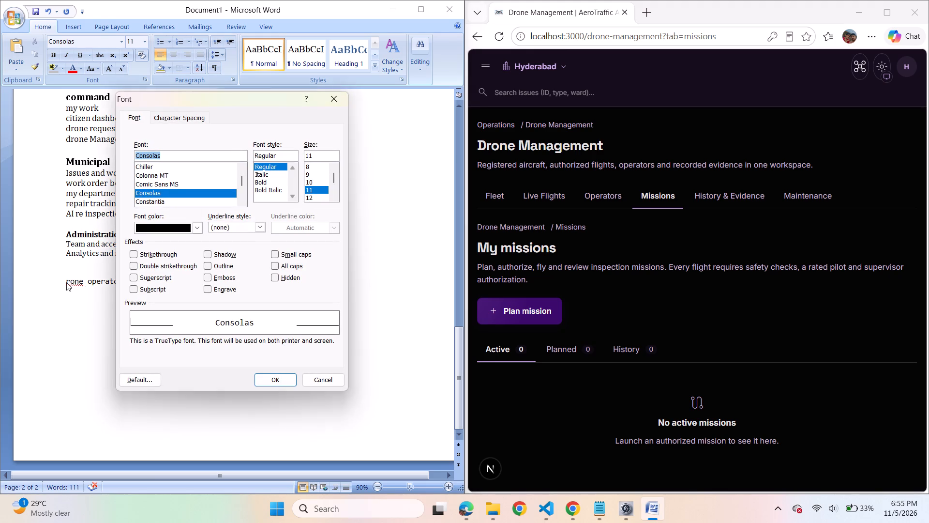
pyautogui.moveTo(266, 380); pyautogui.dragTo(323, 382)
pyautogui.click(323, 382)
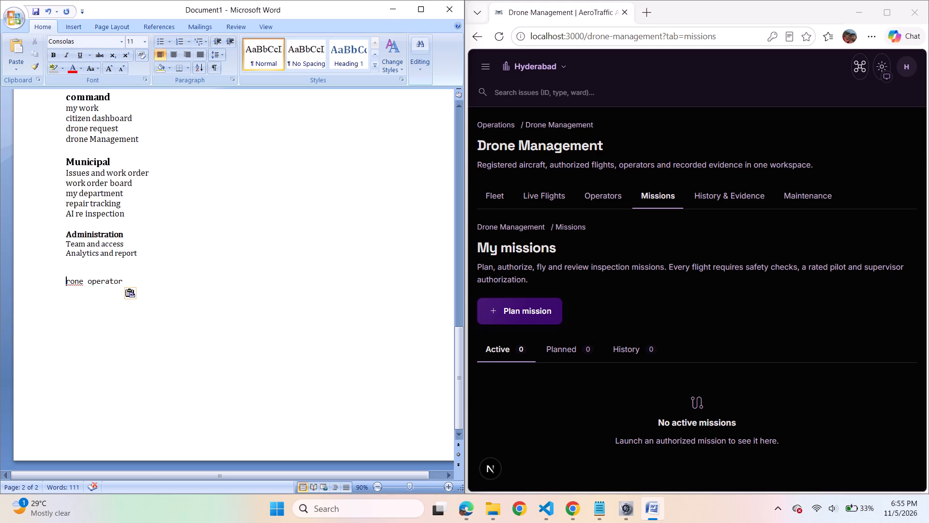
# Add the missing capital D at the start of the pasted heading so that it reads Drone operator.
pyautogui.hotkey('shift', 'd')
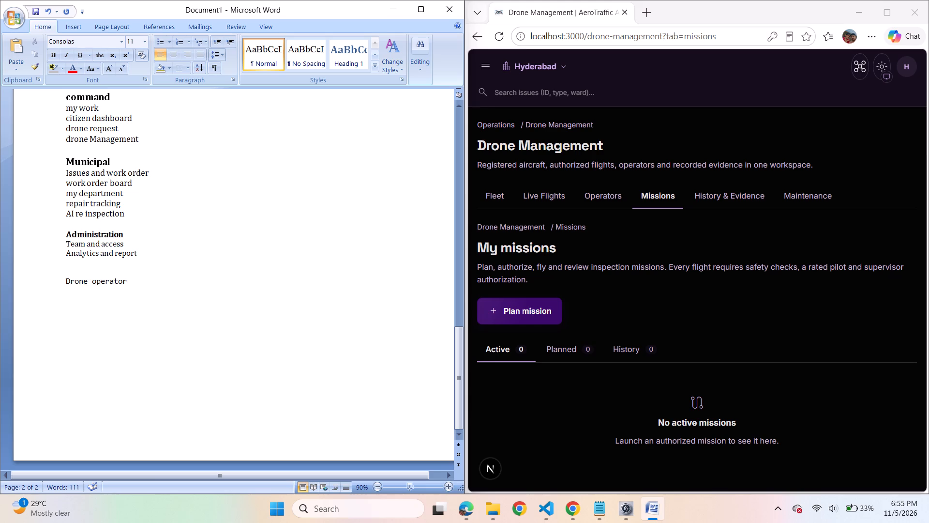
# Format both words of the Drone operator heading in bold at size 16.
pyautogui.click(145, 42)
pyautogui.click(136, 117)
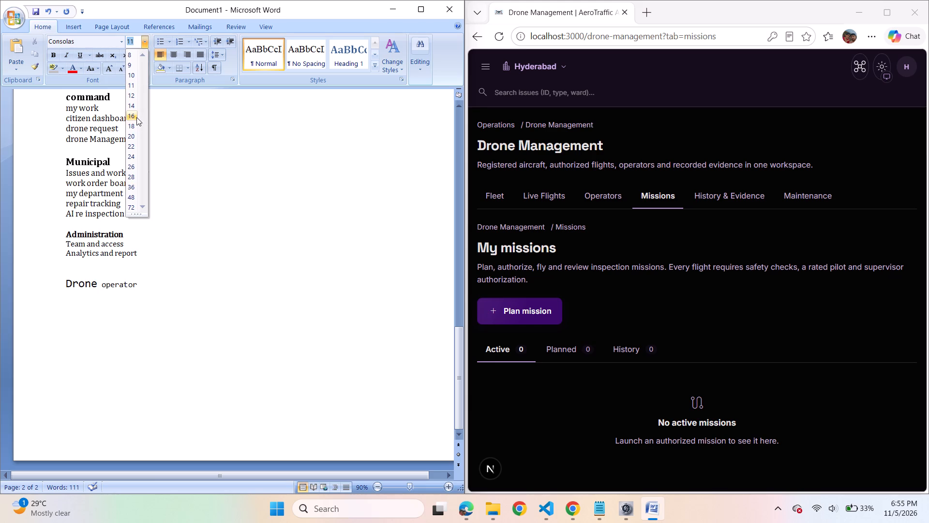
pyautogui.click(124, 285)
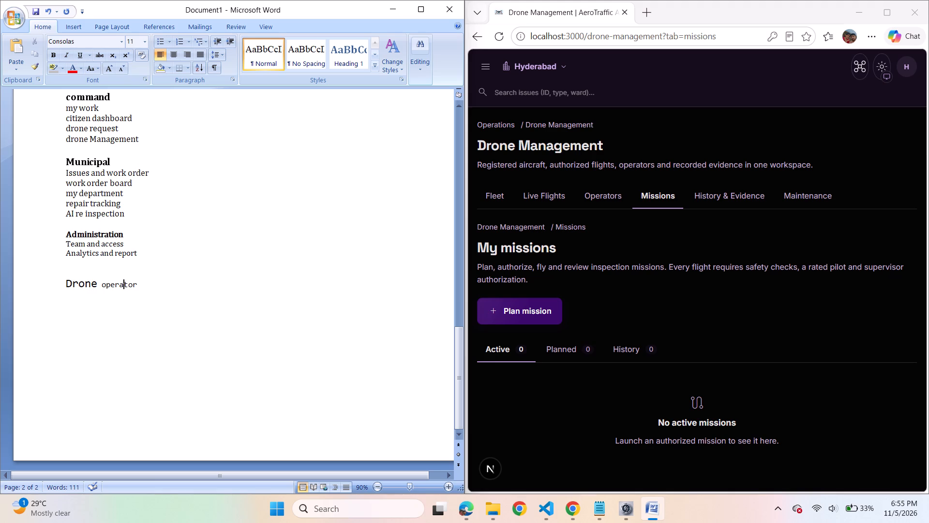
pyautogui.click(147, 43)
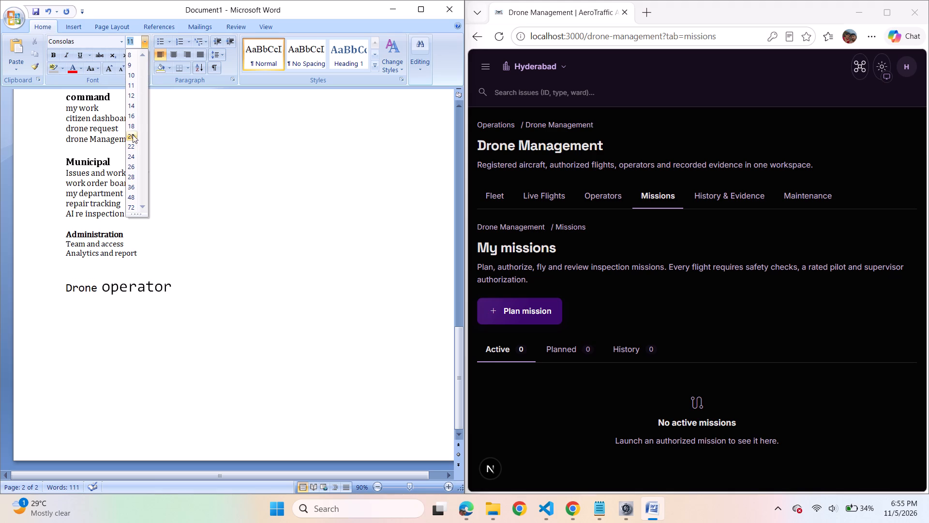
pyautogui.click(134, 112)
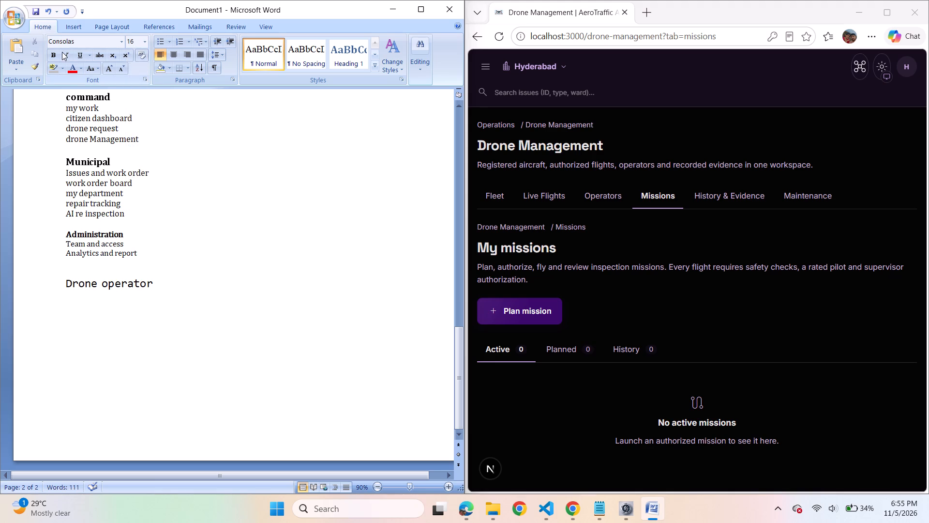
pyautogui.click(53, 55)
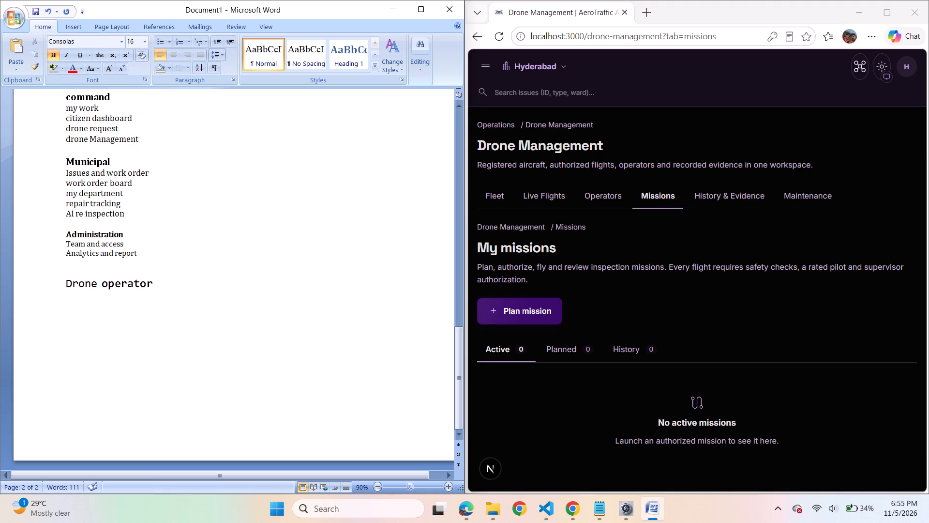
pyautogui.click(76, 290)
pyautogui.click(76, 286)
pyautogui.click(54, 53)
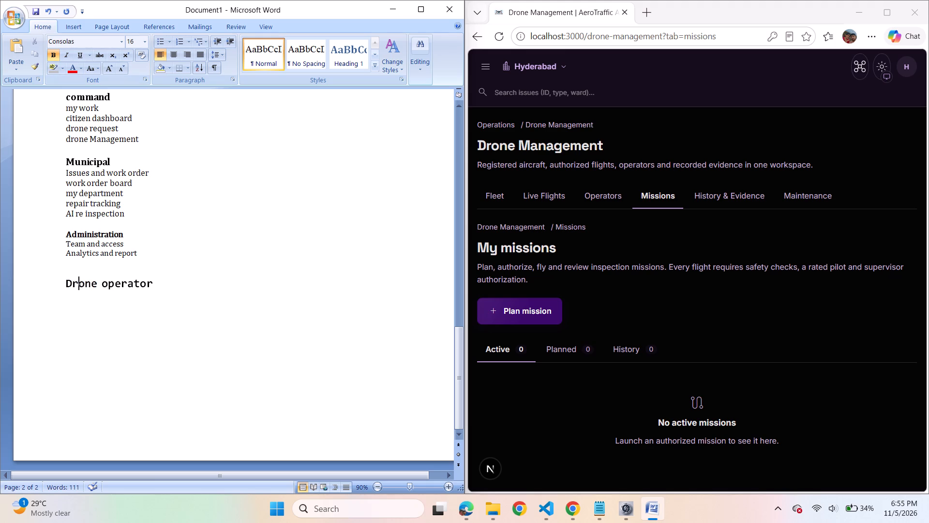
# Show the AeroTraffic AI navigation menu in the browser and add a command subheading two line breaks below Drone operator in Word.
pyautogui.click(166, 288)
pyautogui.hotkey('shift', 'Return')
pyautogui.hotkey('shift', 'Return')
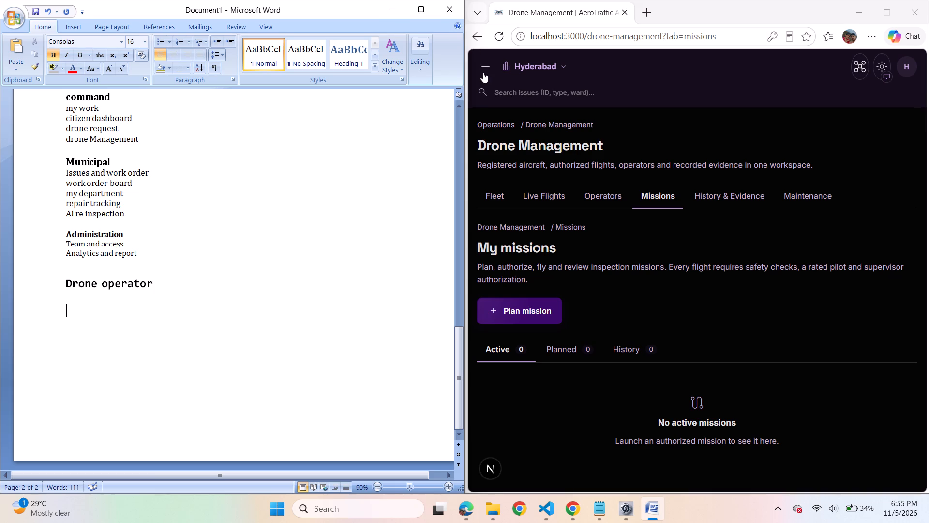
pyautogui.click(486, 74)
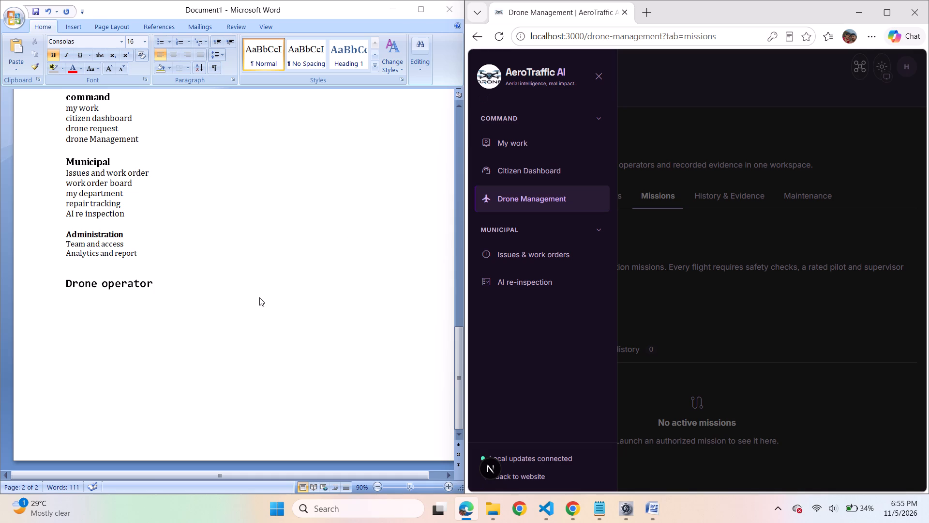
pyautogui.click(74, 303)
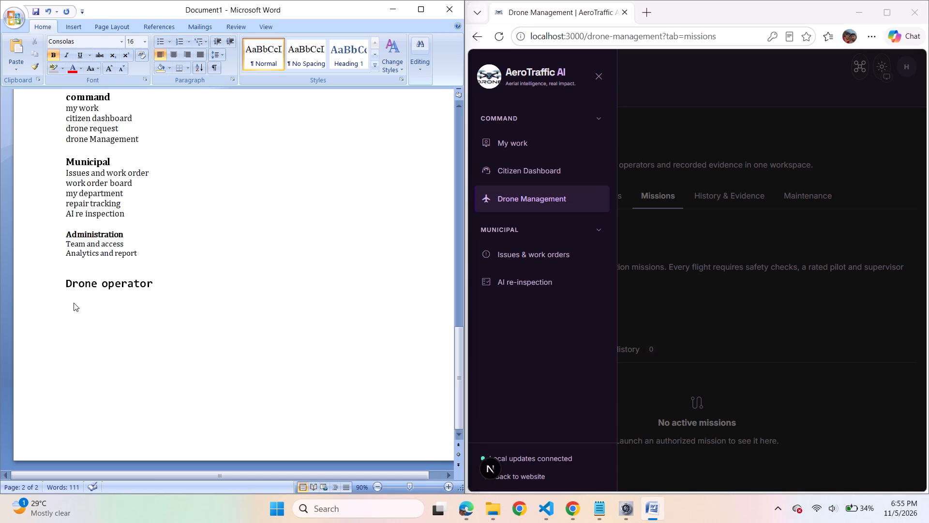
pyautogui.write('co')
pyautogui.write('mmand')
# List my work, citizen dashboard and drone management on separate lines under the Drone operator's command subheading.
pyautogui.hotkey('shift', 'Return')
pyautogui.write('my work')
pyautogui.press('space')
pyautogui.hotkey('shift', 'Return')
pyautogui.write('citi')
pyautogui.write('zen')
pyautogui.press('space')
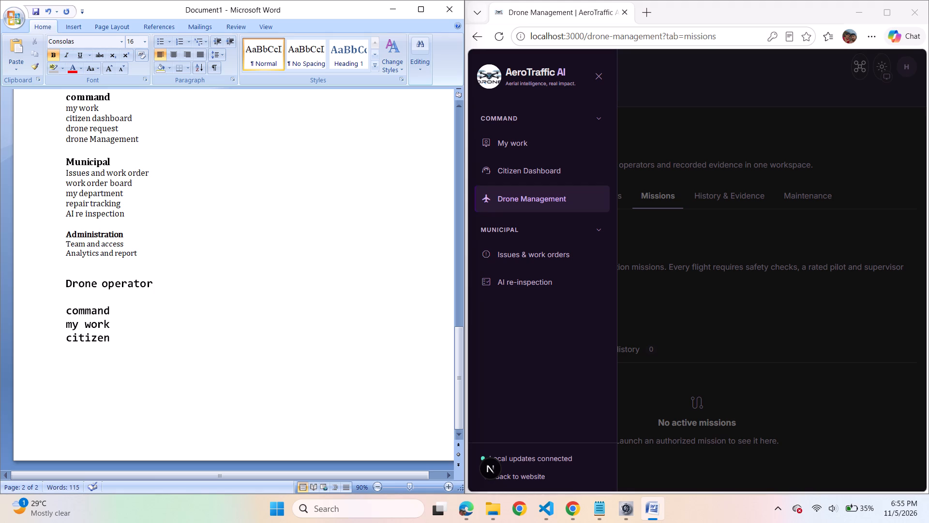
pyautogui.write('dashboard')
pyautogui.press('space')
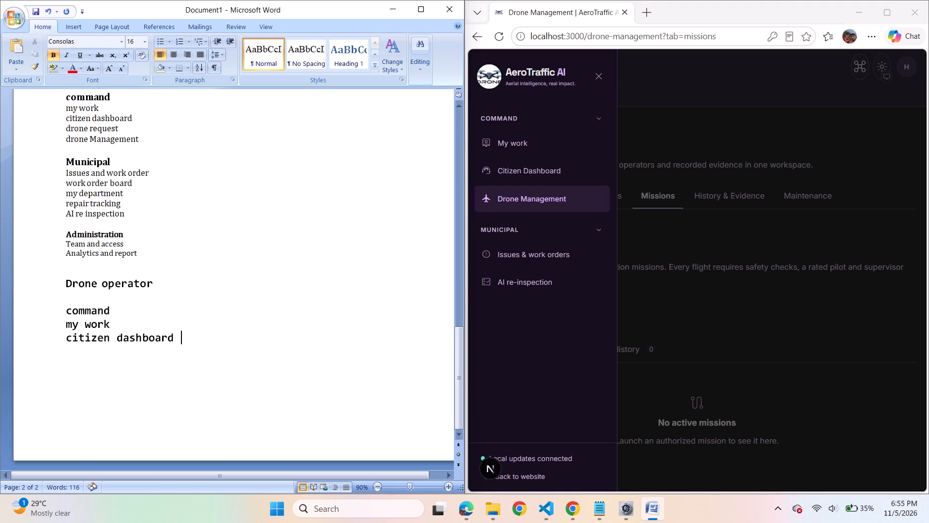
pyautogui.hotkey('shift', 'Return')
pyautogui.write('drone management')
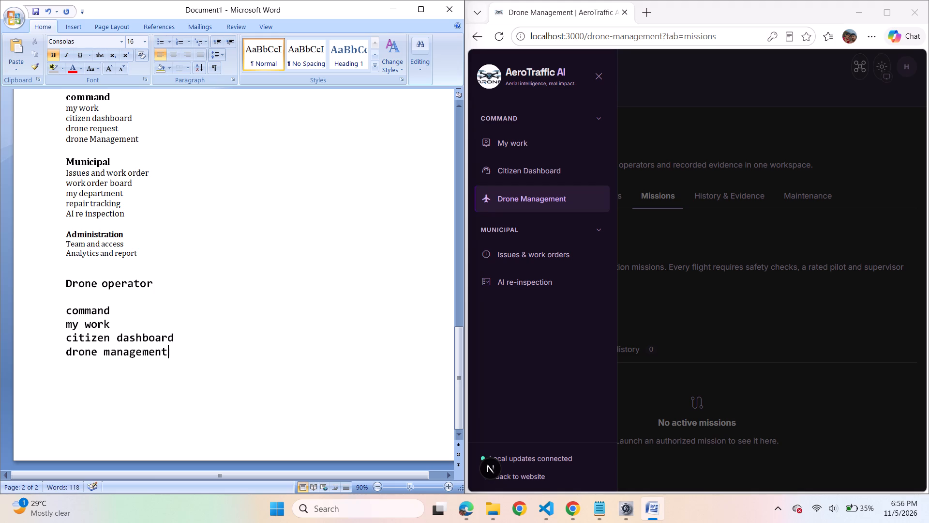
# Add a municipal subheading below drone management, with issues and work order and AI re inspection on separate lines beneath it.
pyautogui.hotkey('shift', 'Return')
pyautogui.write('municipal')
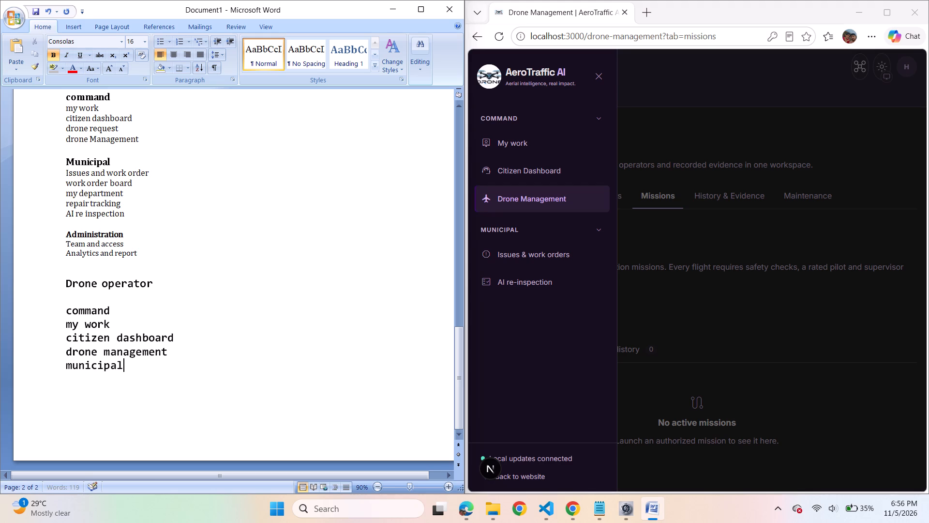
pyautogui.hotkey('shift', 'Return')
pyautogui.write('issues and')
pyautogui.press('space')
pyautogui.write('work order')
pyautogui.hotkey('shift', 'Return')
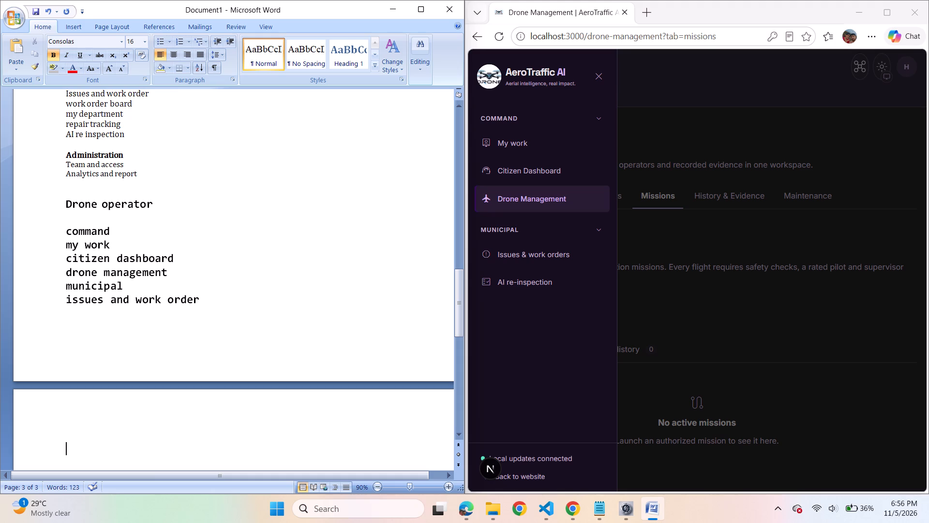
pyautogui.write('AI')
pyautogui.press('space')
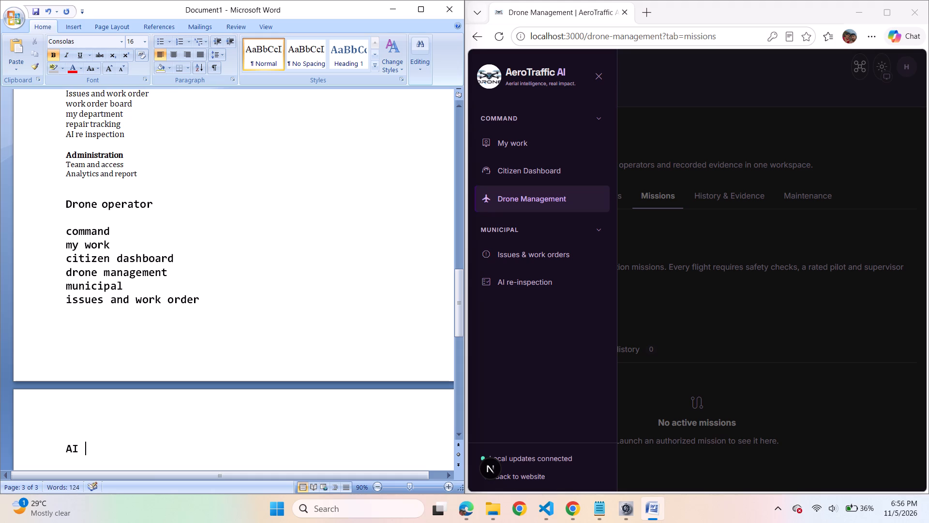
pyautogui.write('re inspection')
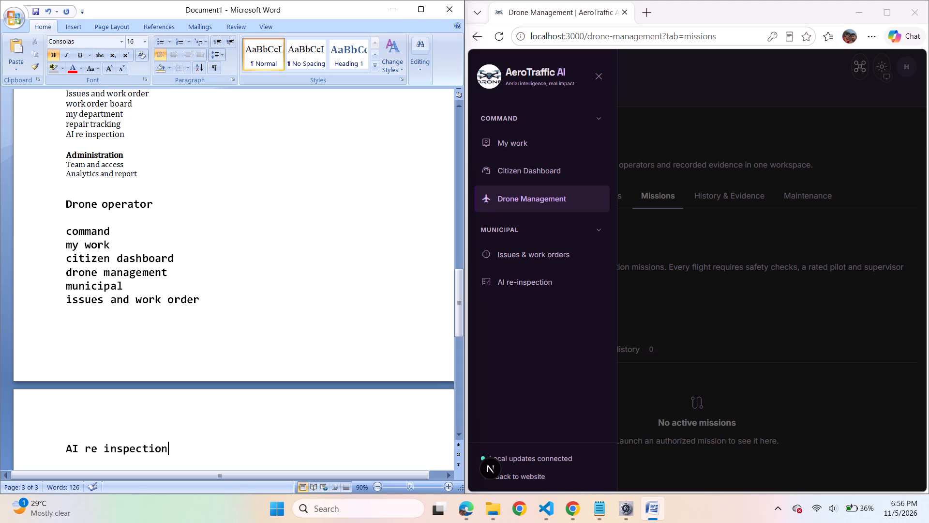
# Insert blank paragraphs above the Drone operator heading until the whole section starts on a new page.
pyautogui.click(67, 193)
pyautogui.press('Return')
pyautogui.press('Return')
pyautogui.press('Return')
pyautogui.press('Return')
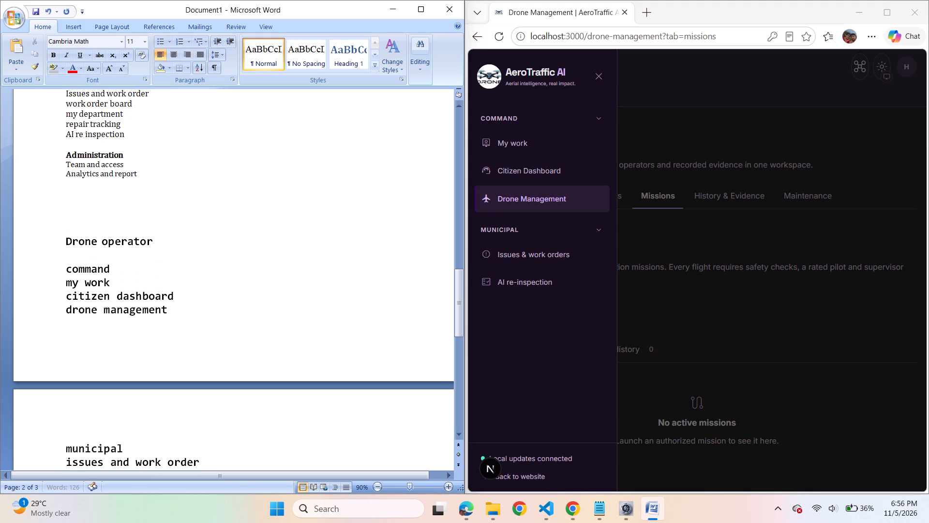
pyautogui.press('Return')
pyautogui.press('Return')
pyautogui.press('Return')
pyautogui.press('Return')
pyautogui.press('Return')
pyautogui.press('Return')
pyautogui.press('Return')
pyautogui.press('Return')
pyautogui.press('Return')
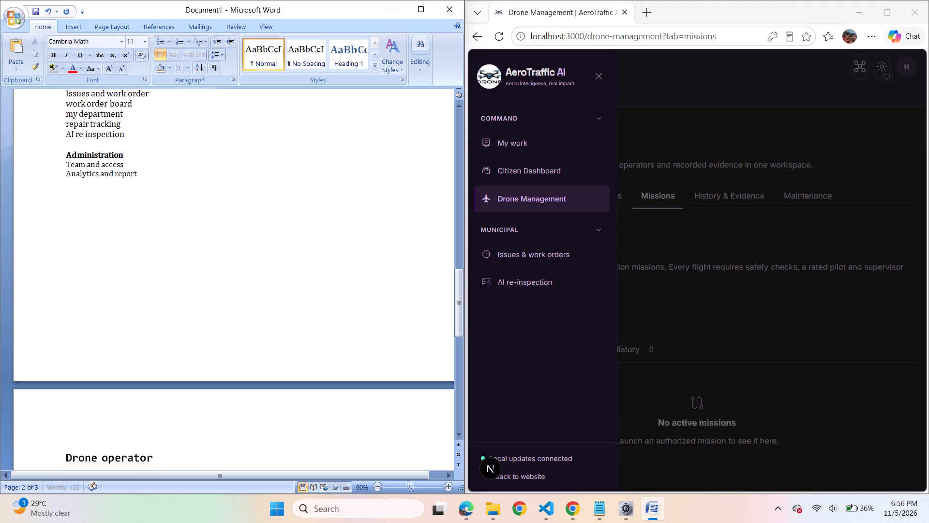
# Set the Drone operator section's command subheading to font size 14.
pyautogui.scroll(-2, 109, 109)
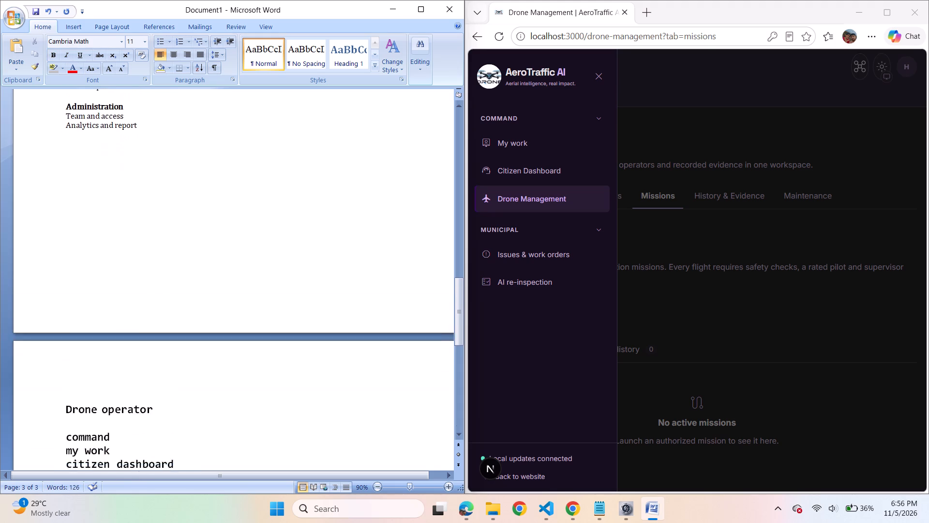
pyautogui.scroll(-1, 109, 109)
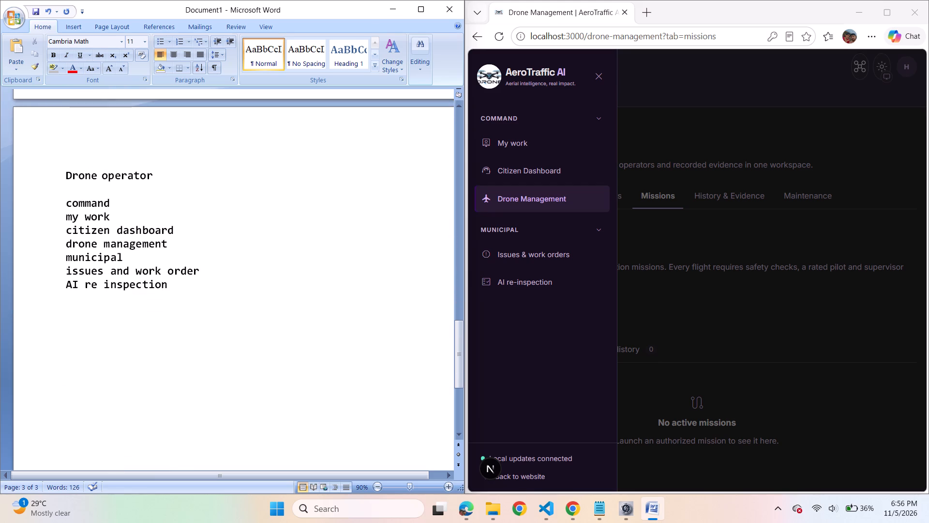
pyautogui.scroll(-1, 69, 210)
pyautogui.tripleClick(122, 201)
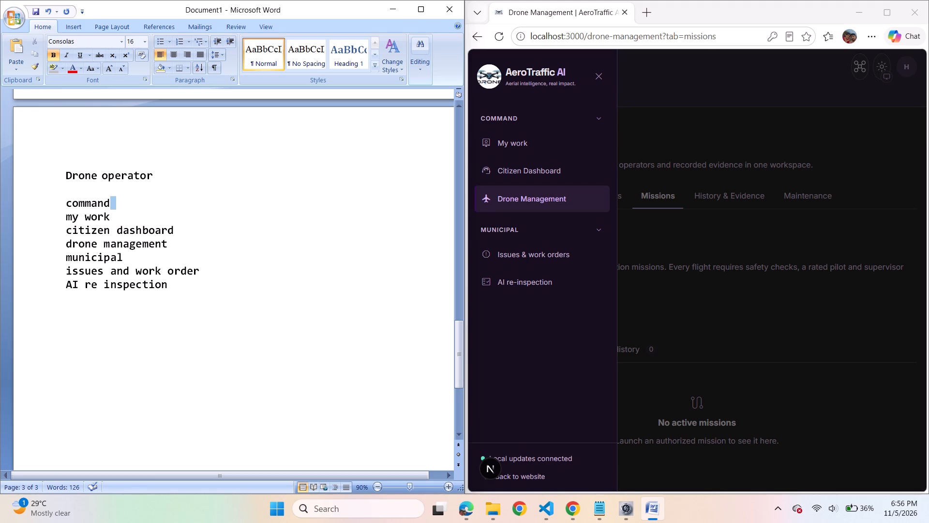
pyautogui.click(122, 201)
pyautogui.moveTo(122, 201); pyautogui.dragTo(79, 203)
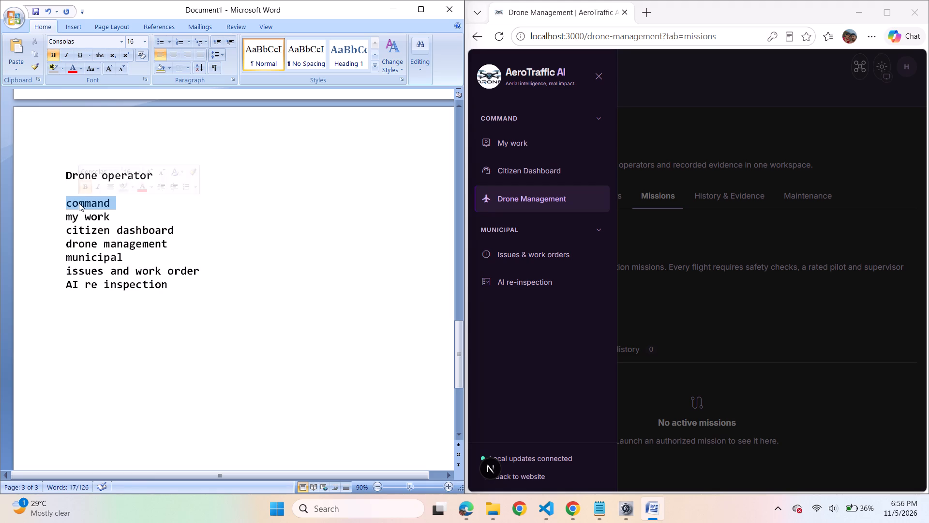
pyautogui.click(145, 43)
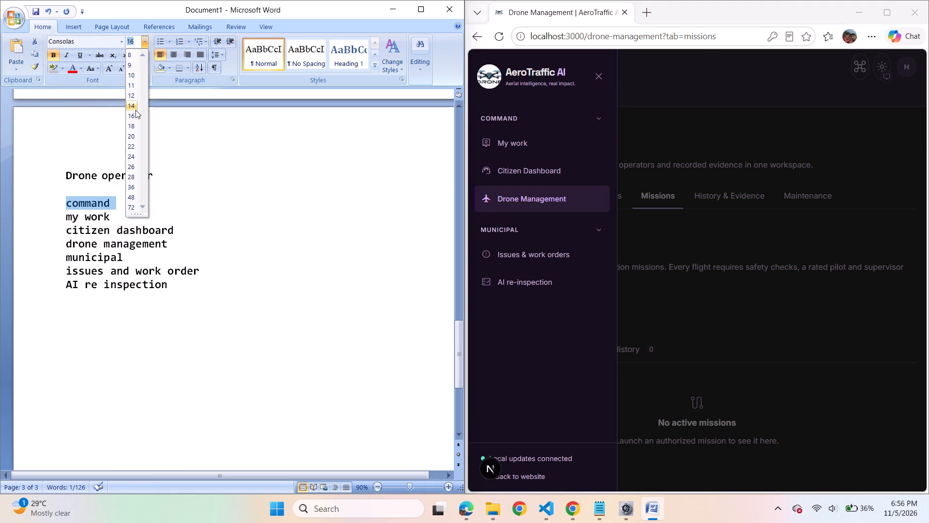
pyautogui.click(135, 110)
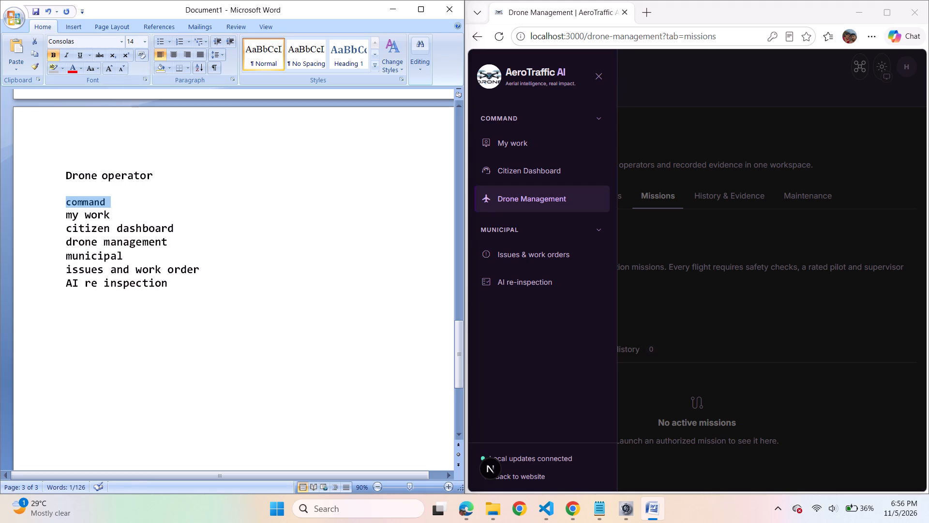
# Set my work, citizen dashboard and drone management under Drone operator to size 12 and remove their bold formatting.
pyautogui.moveTo(64, 223); pyautogui.dragTo(71, 224)
pyautogui.click(64, 217)
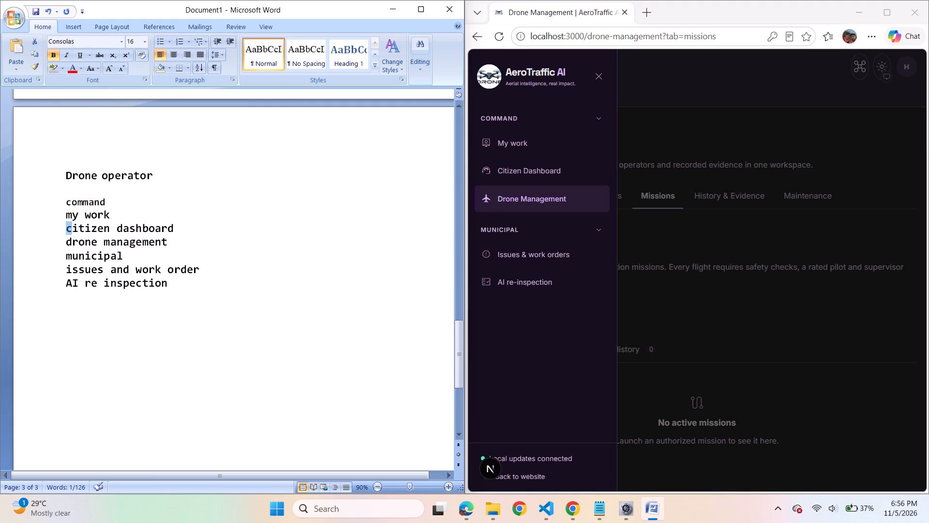
pyautogui.moveTo(64, 217); pyautogui.dragTo(157, 242)
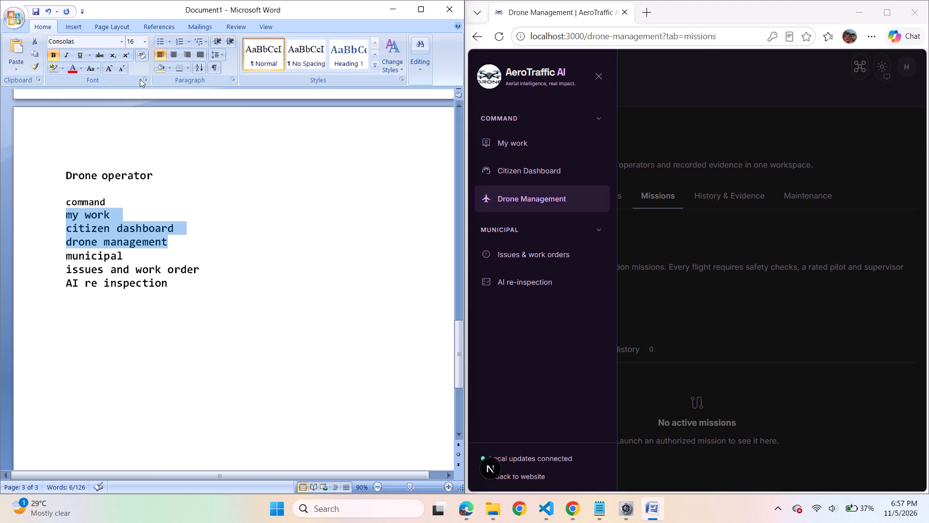
pyautogui.click(144, 42)
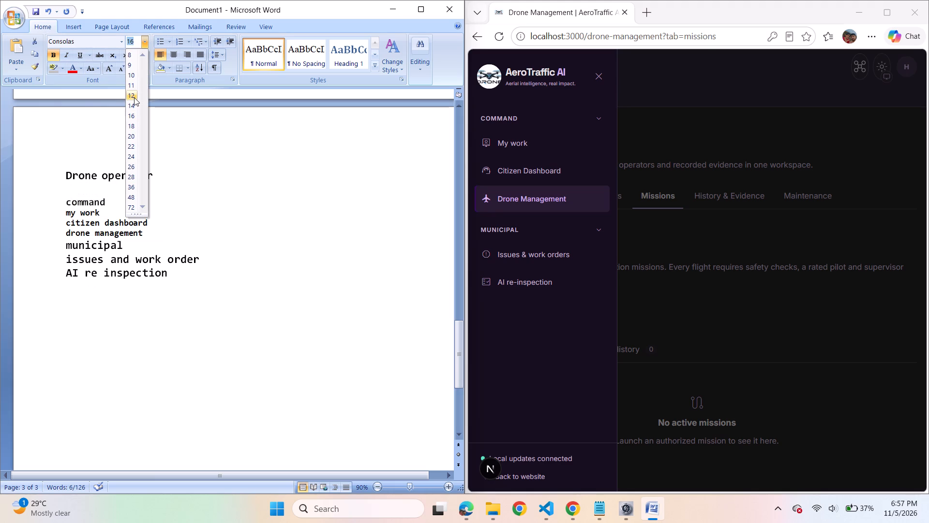
pyautogui.click(134, 97)
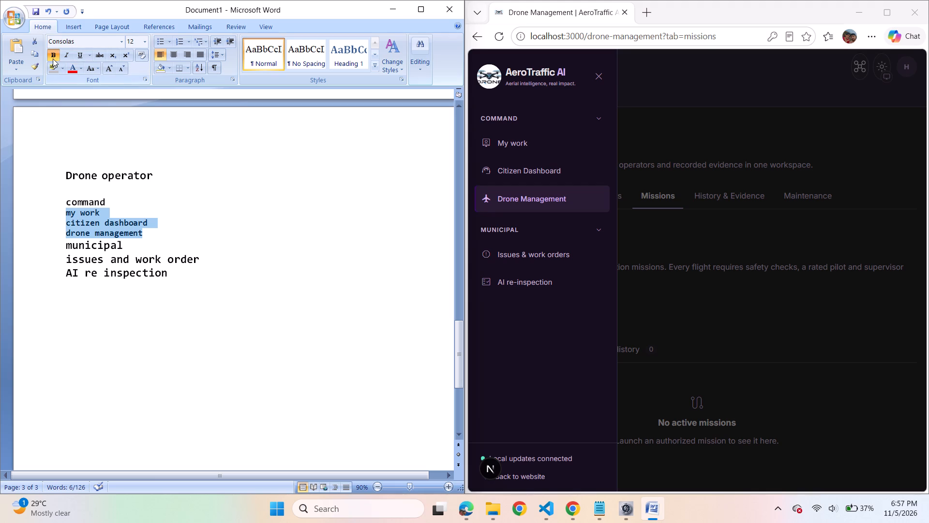
pyautogui.click(53, 59)
# Insert a blank line between drone management and the municipal subheading, and set that subheading to size 14.
pyautogui.click(206, 236)
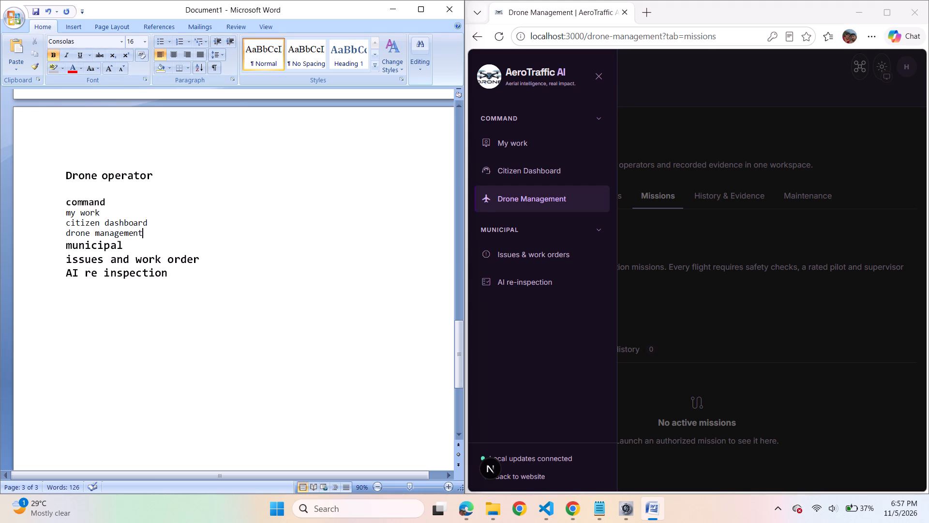
pyautogui.hotkey('shift', 'Return')
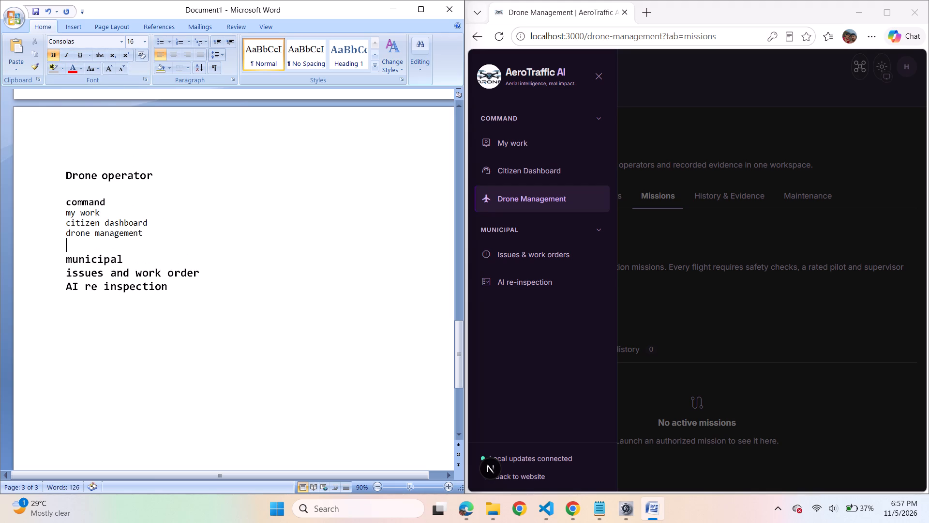
pyautogui.moveTo(61, 265); pyautogui.dragTo(129, 257)
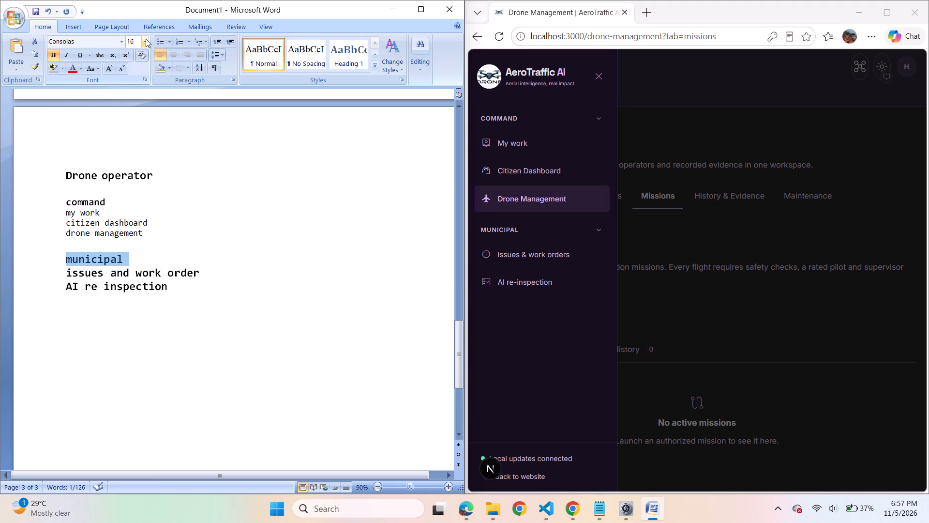
pyautogui.click(146, 39)
pyautogui.click(133, 102)
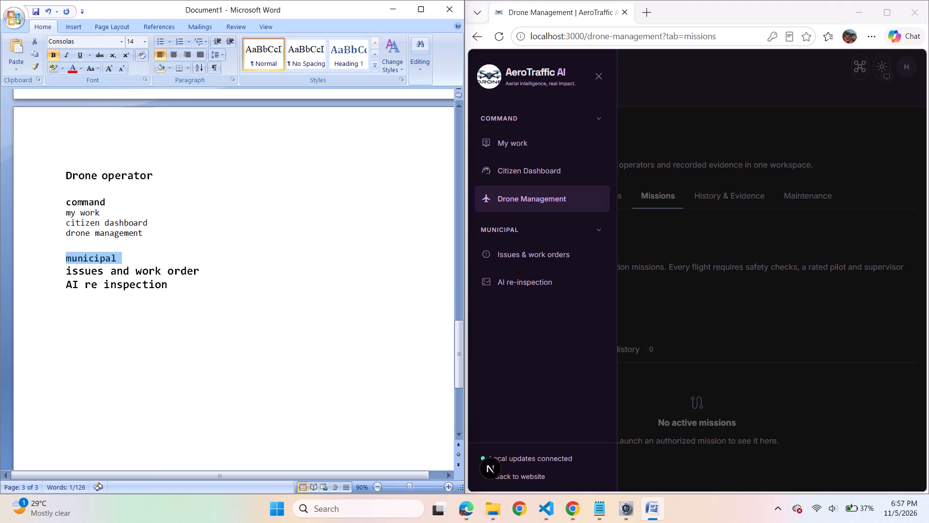
# Remove bold from issues and work order and AI re inspection under Drone operator and set both to size 12.
pyautogui.moveTo(67, 277); pyautogui.dragTo(176, 283)
pyautogui.click(54, 50)
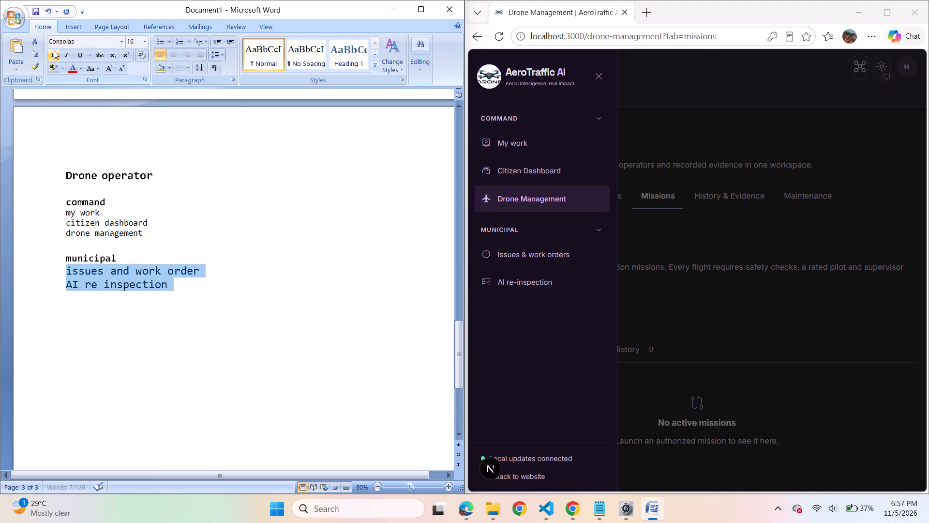
pyautogui.click(149, 41)
pyautogui.click(148, 41)
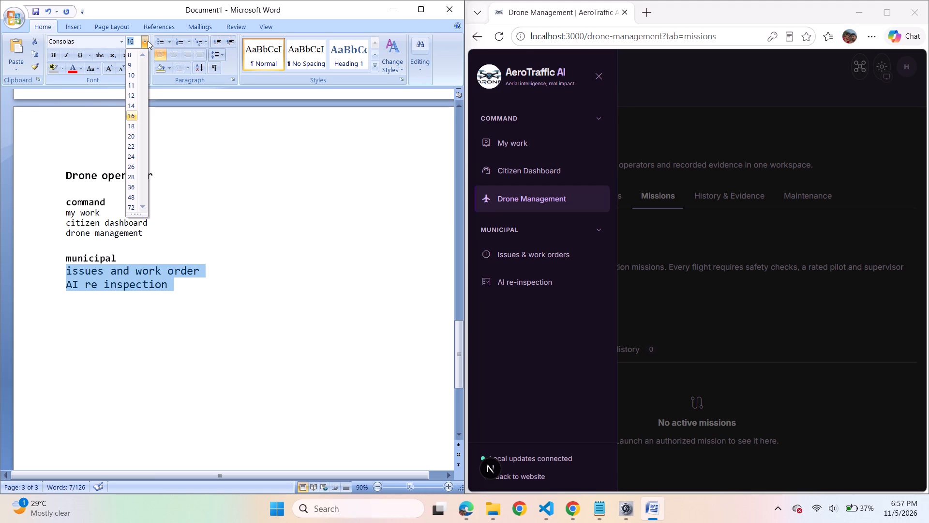
pyautogui.click(136, 96)
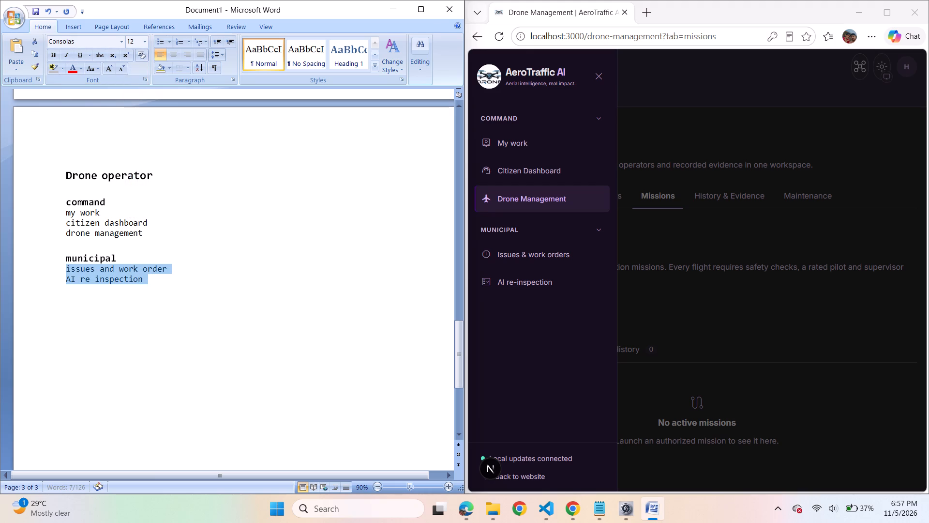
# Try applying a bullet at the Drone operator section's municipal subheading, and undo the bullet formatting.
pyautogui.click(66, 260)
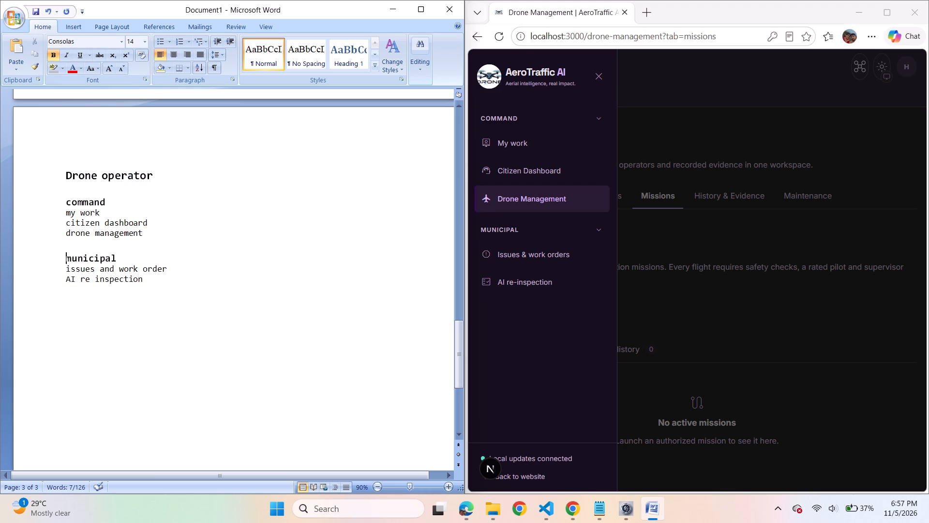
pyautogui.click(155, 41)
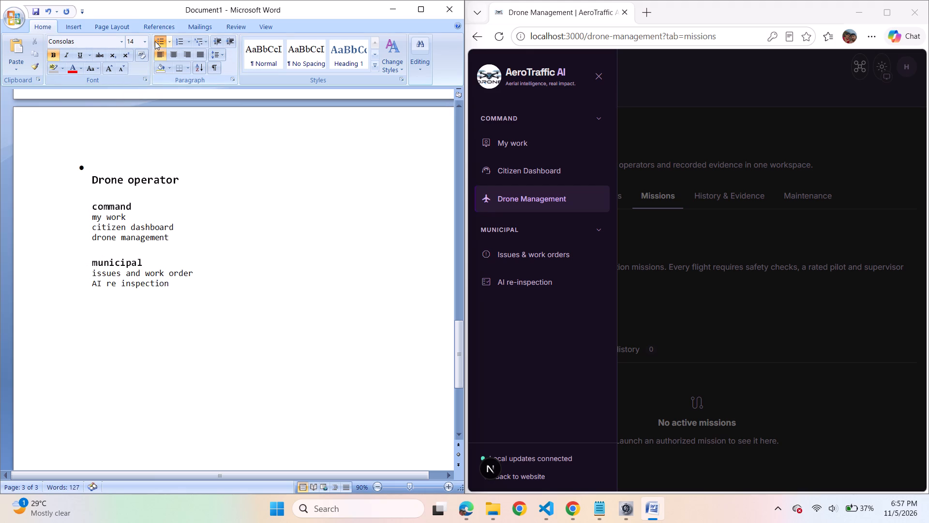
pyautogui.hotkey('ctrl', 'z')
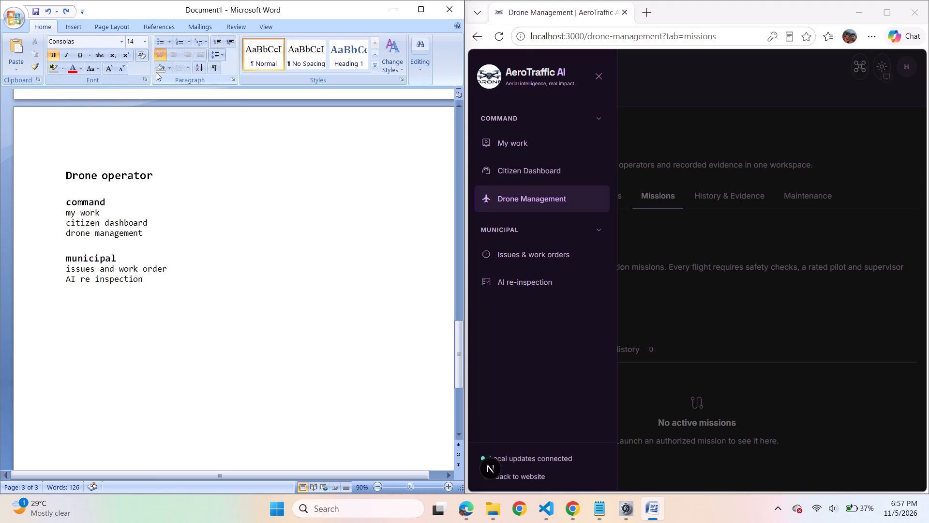
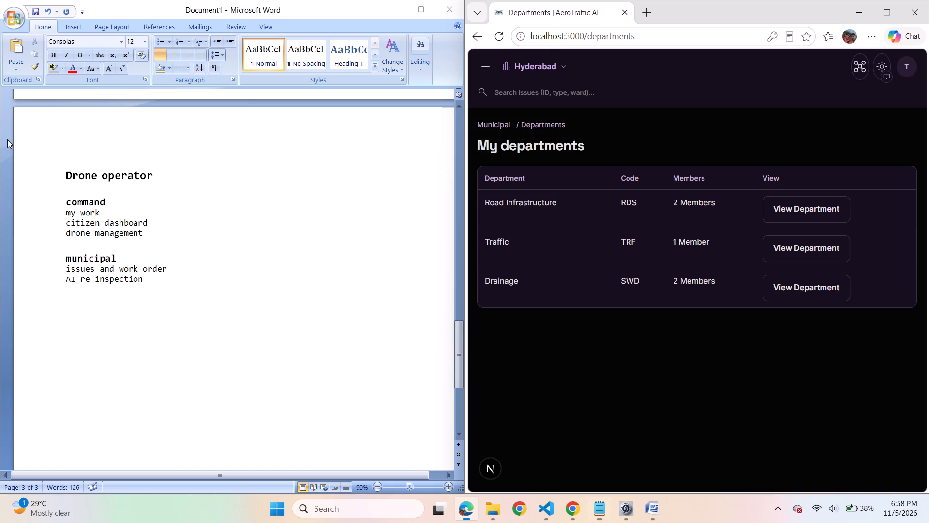
# Paste the Operations supervisor heading below the Drone operator section in Word and format it bold at size 16.
pyautogui.click(59, 306)
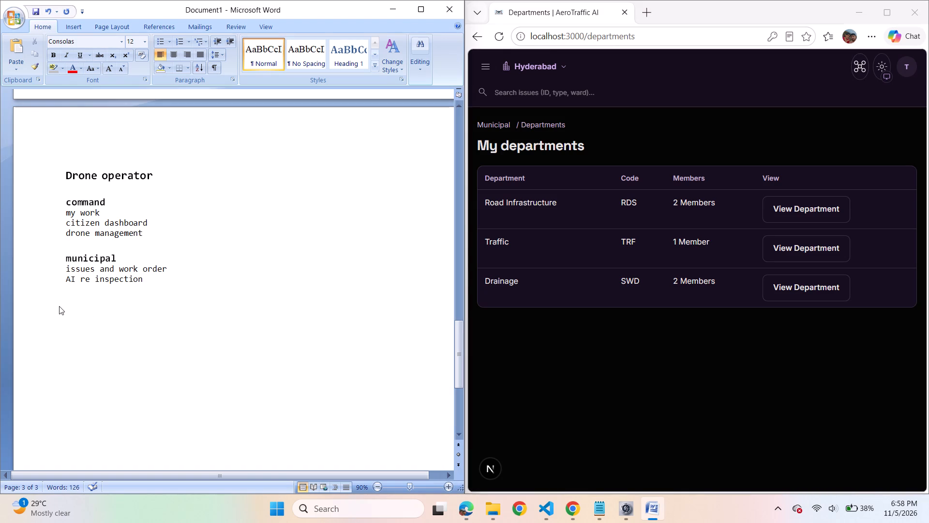
pyautogui.hotkey('ctrl', 'v')
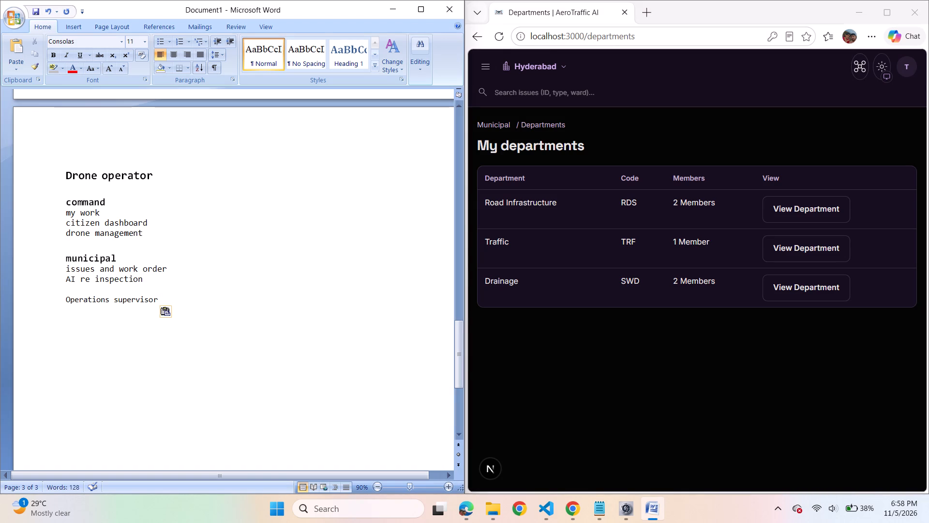
pyautogui.moveTo(62, 293); pyautogui.dragTo(142, 294)
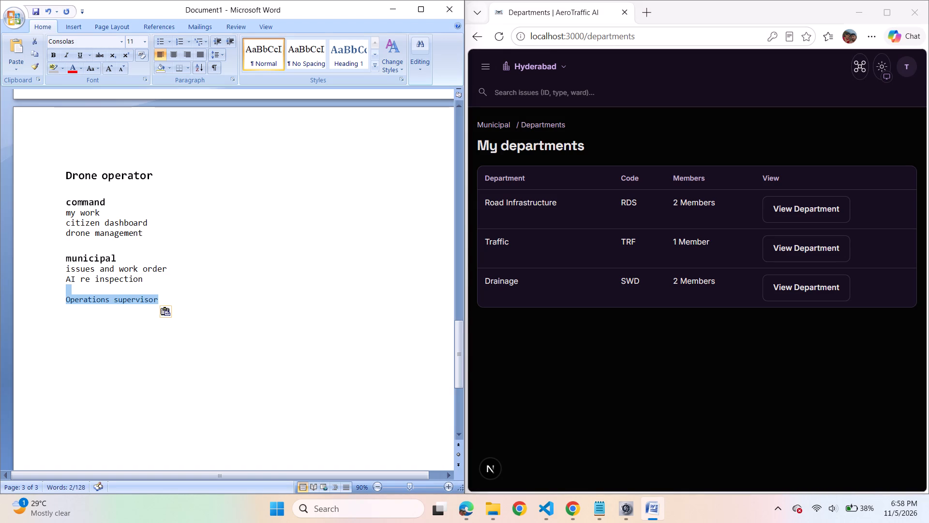
pyautogui.click(142, 44)
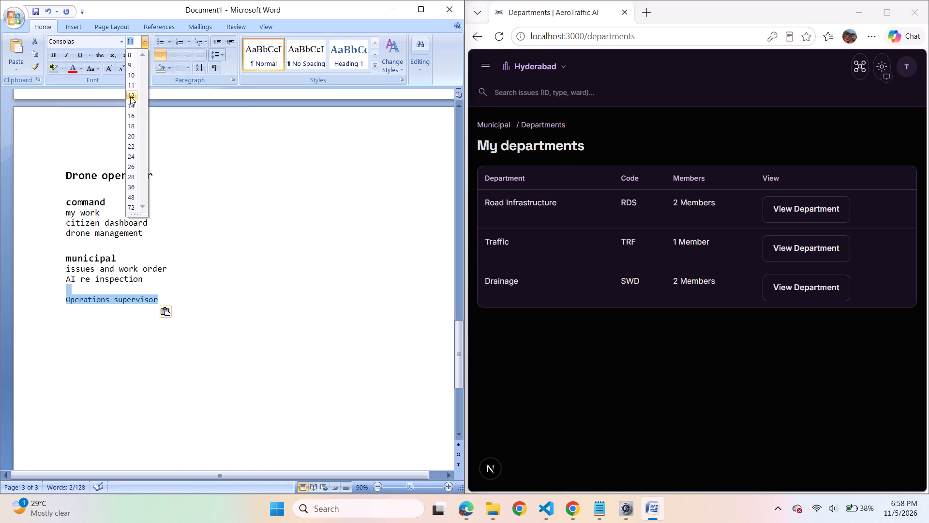
pyautogui.click(127, 113)
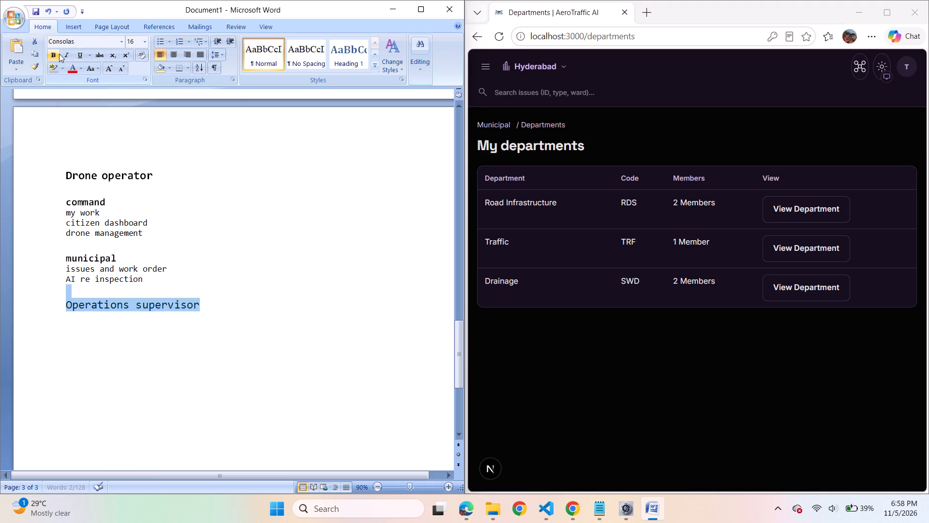
pyautogui.click(59, 54)
pyautogui.click(233, 316)
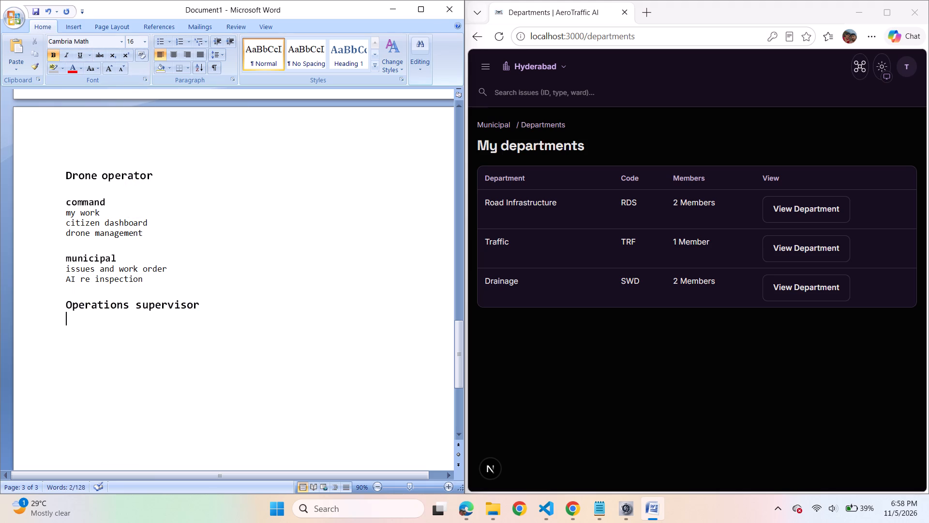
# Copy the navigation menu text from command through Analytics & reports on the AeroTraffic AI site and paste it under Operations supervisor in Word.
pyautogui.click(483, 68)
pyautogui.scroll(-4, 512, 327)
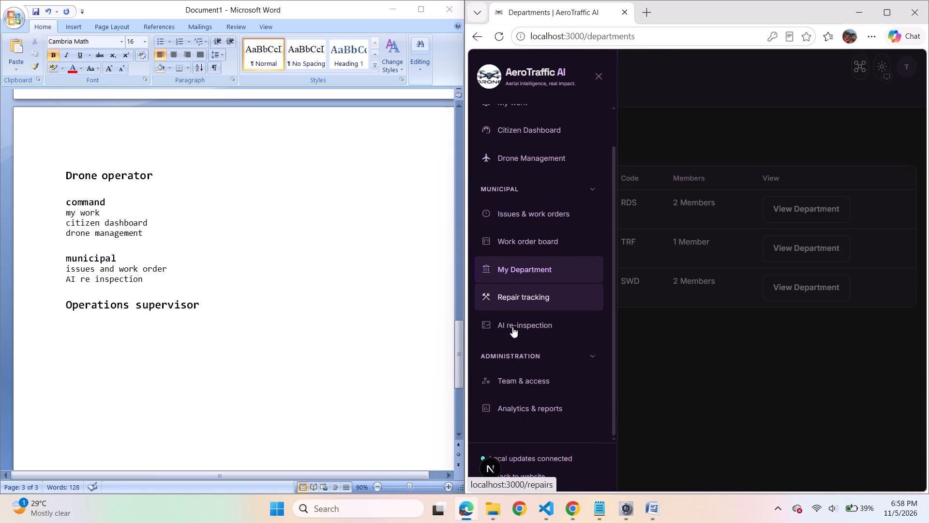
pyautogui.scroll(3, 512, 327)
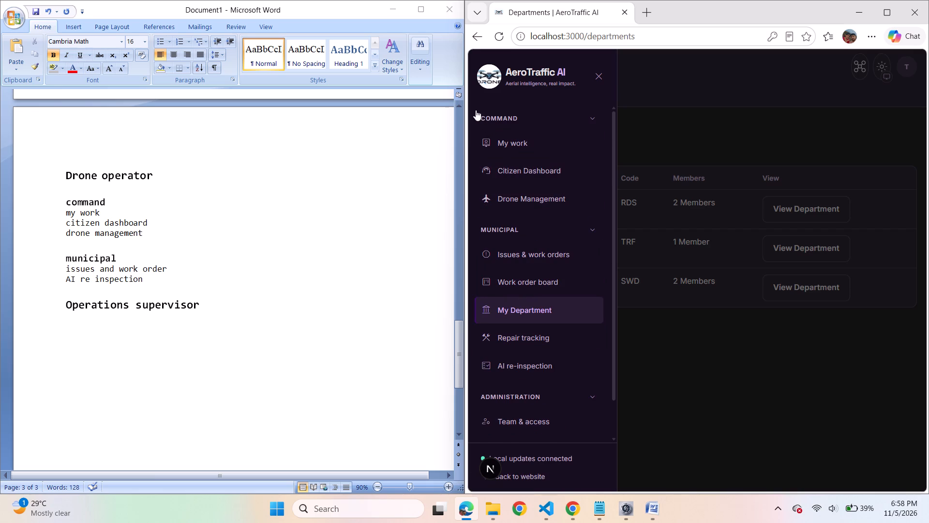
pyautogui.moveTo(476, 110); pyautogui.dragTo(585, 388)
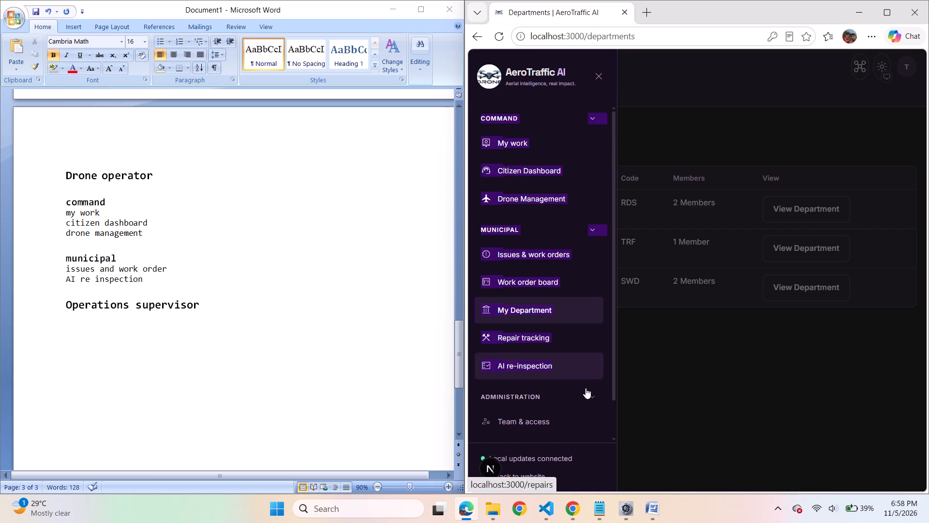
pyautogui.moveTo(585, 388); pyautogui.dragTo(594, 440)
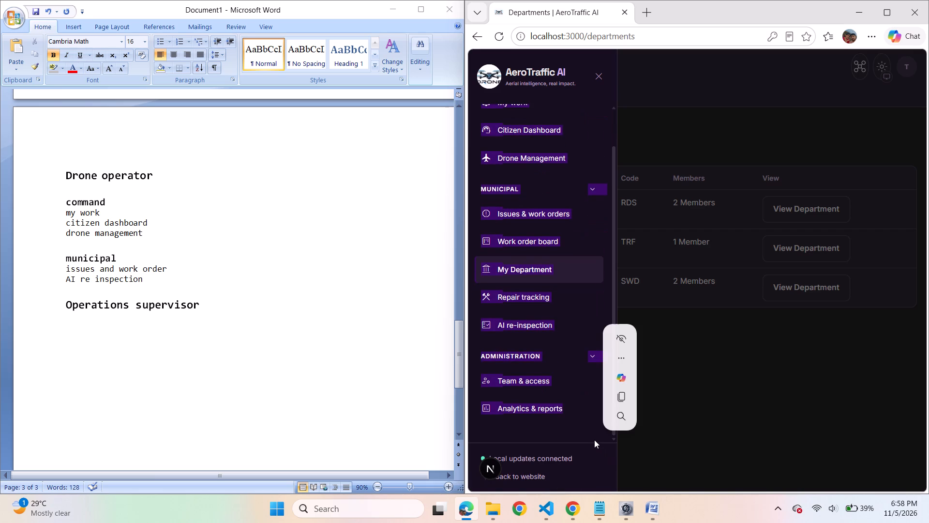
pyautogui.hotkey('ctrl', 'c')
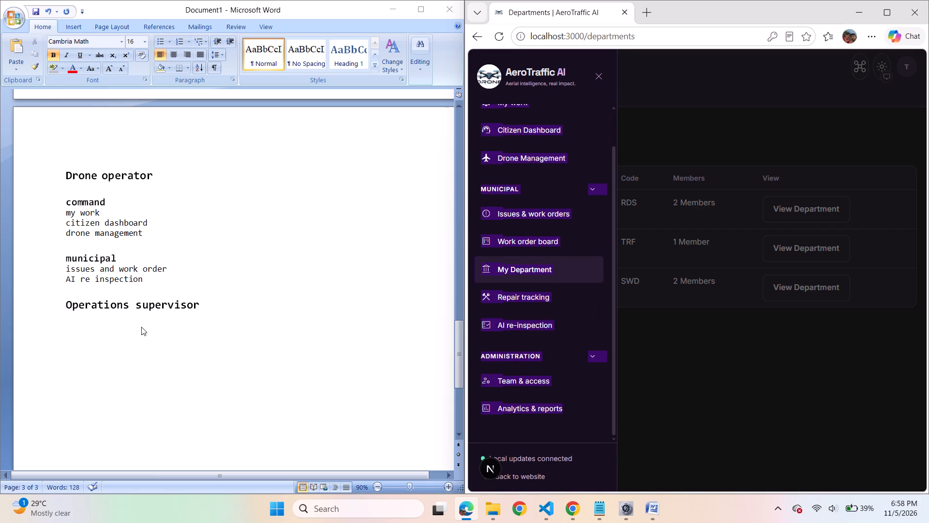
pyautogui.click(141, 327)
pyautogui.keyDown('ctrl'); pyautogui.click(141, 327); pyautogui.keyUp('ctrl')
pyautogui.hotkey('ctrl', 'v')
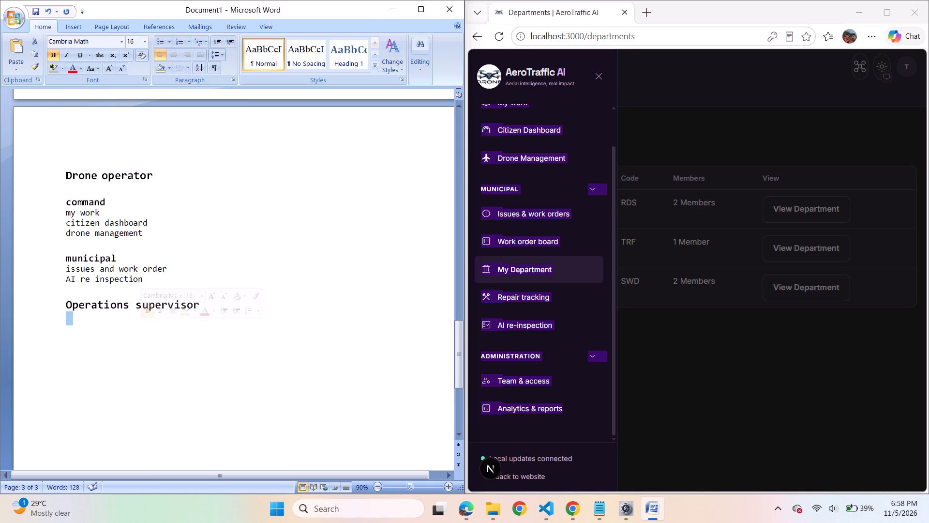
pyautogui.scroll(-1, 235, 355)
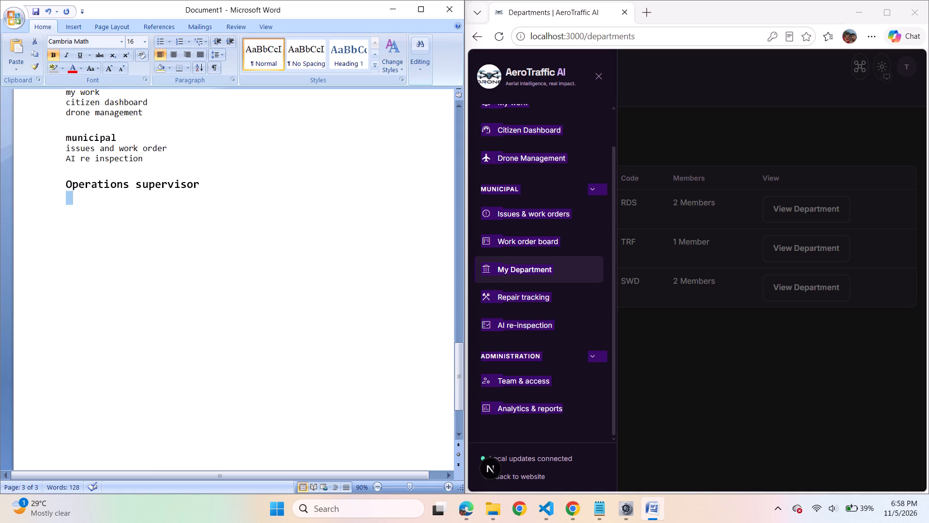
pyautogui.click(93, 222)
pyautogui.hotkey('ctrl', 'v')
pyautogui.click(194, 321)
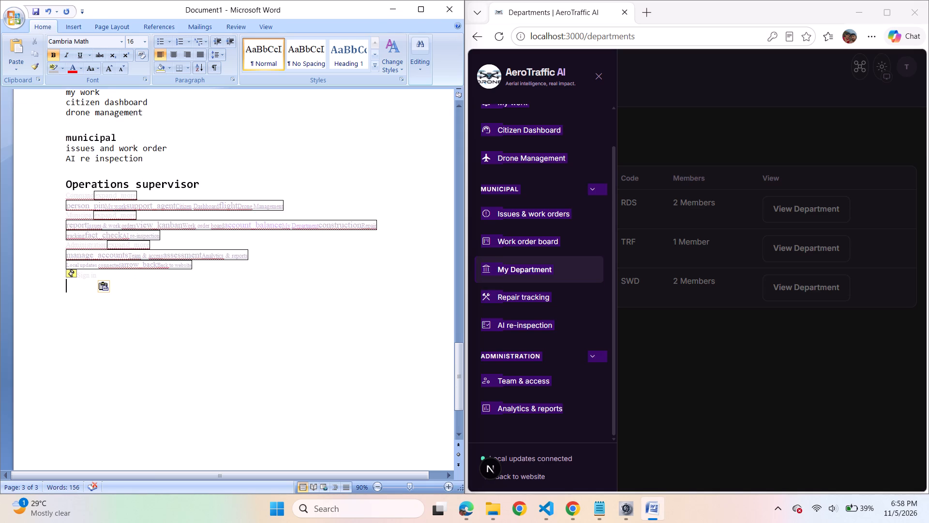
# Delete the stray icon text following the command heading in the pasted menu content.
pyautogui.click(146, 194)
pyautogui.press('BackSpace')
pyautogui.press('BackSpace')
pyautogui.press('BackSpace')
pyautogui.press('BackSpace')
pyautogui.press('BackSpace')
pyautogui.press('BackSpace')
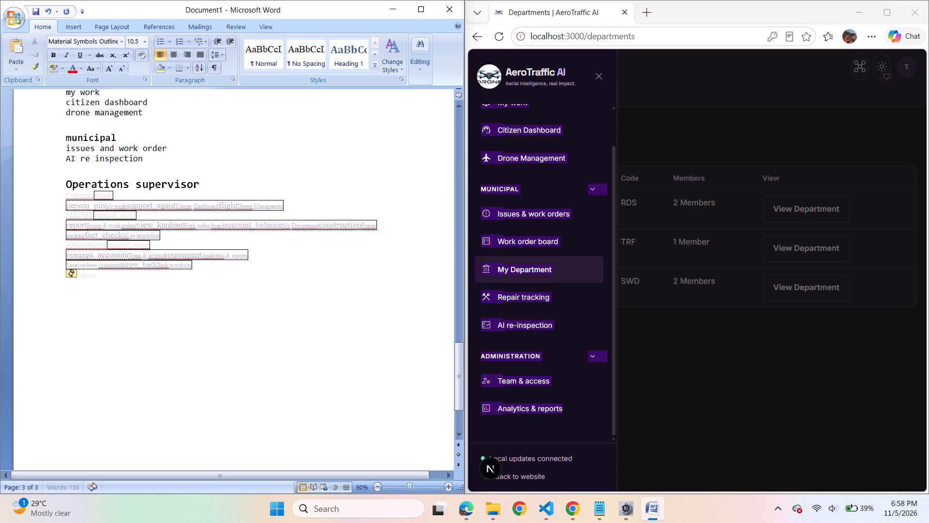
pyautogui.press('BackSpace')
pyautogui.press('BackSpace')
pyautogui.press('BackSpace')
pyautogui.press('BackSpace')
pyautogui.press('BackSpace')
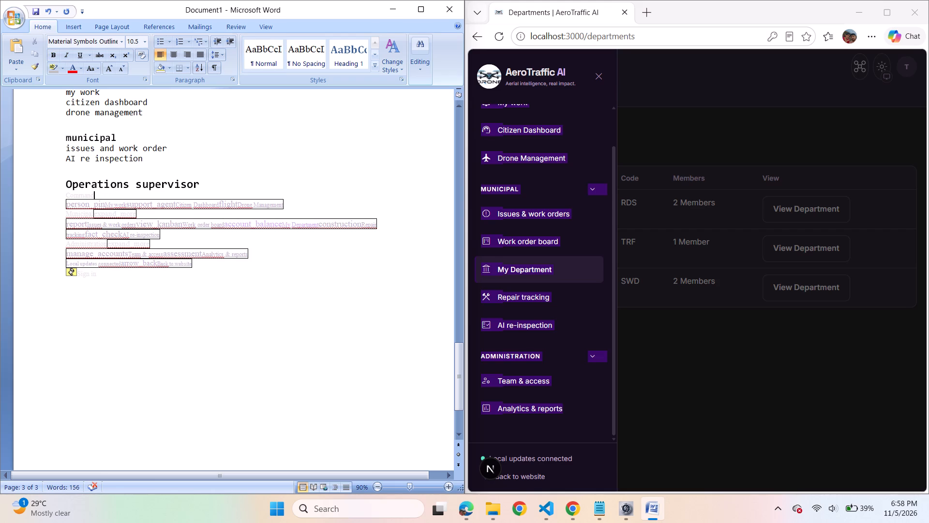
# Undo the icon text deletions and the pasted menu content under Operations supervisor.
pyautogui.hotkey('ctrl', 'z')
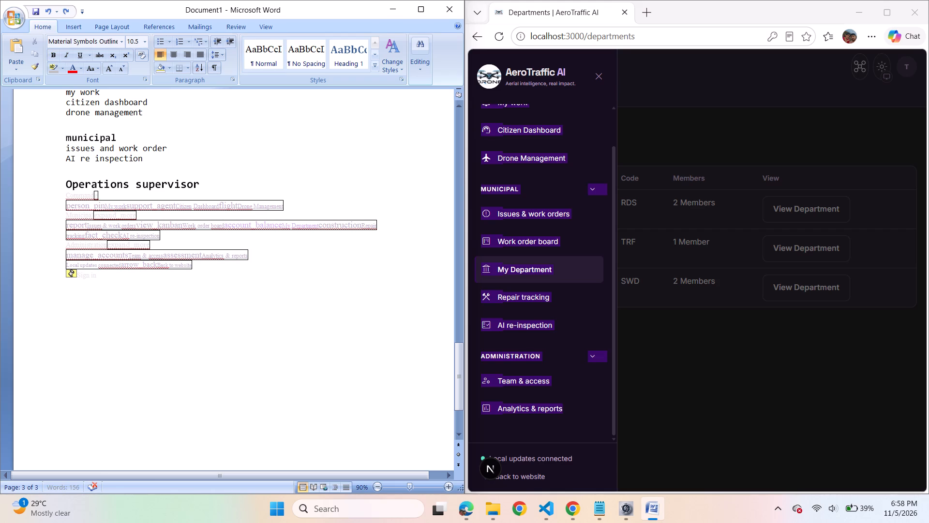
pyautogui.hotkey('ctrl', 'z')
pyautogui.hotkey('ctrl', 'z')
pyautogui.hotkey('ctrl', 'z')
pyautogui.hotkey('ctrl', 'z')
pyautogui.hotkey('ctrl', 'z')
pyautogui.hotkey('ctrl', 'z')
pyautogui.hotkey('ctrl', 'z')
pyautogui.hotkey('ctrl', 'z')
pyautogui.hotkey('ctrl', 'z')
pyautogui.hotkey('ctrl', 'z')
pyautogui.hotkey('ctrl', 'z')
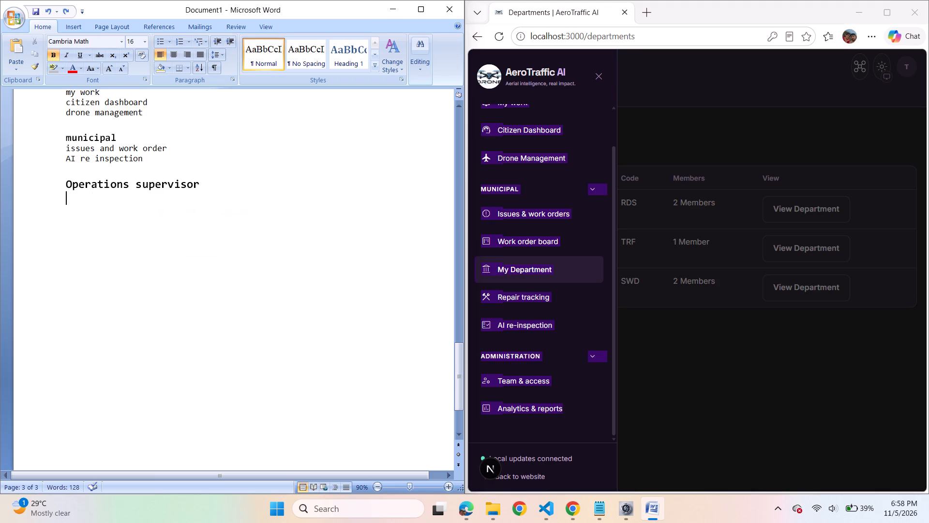
# Switch to the AeroTraffic AI site and show its navigation menu from the command group, with the municipal group expanded.
pyautogui.click(574, 120)
pyautogui.scroll(1, 574, 120)
pyautogui.click(483, 62)
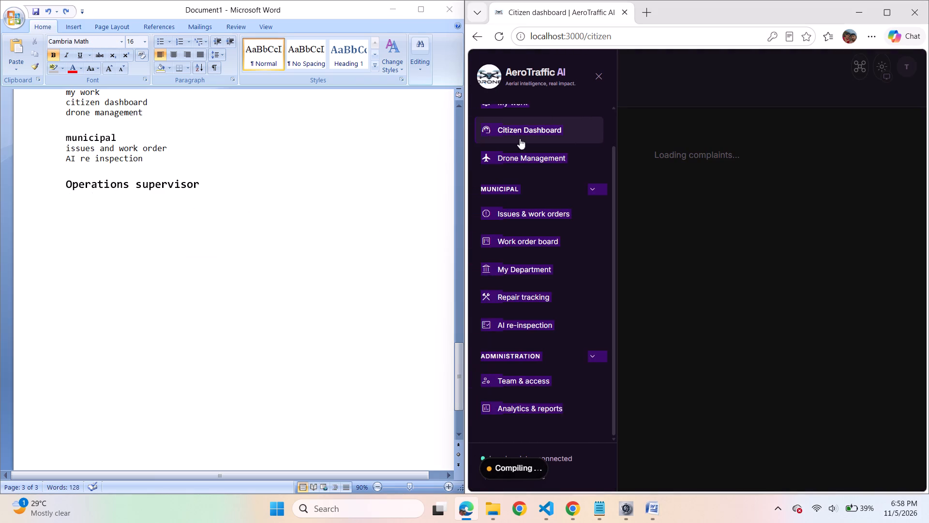
pyautogui.click(507, 190)
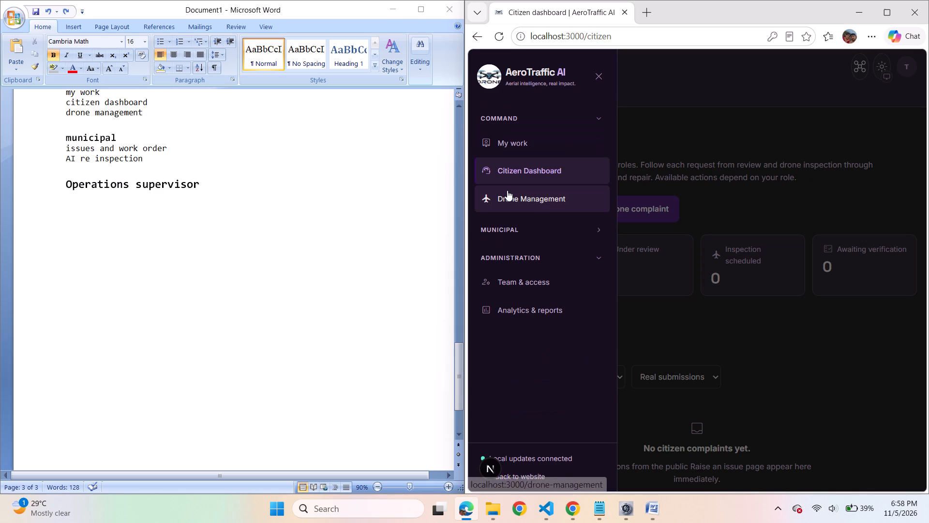
pyautogui.click(524, 233)
pyautogui.scroll(1, 511, 223)
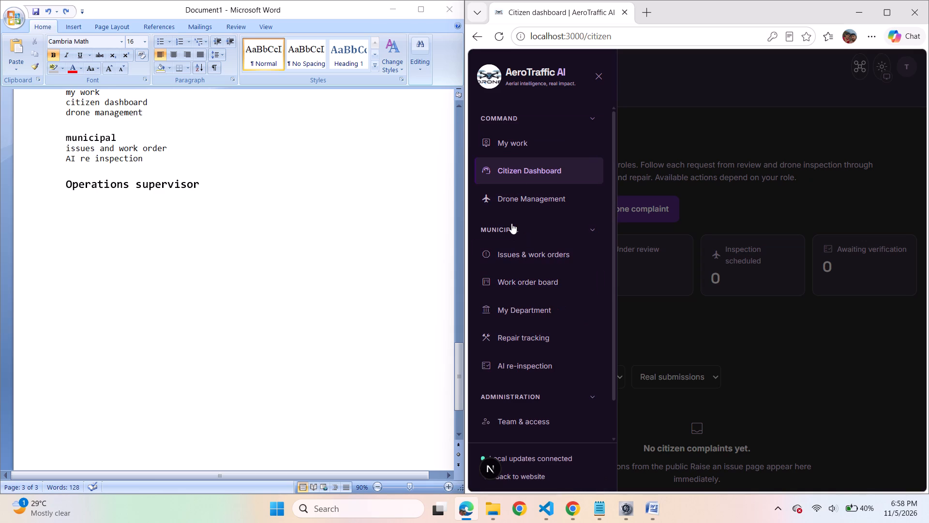
# In Word, leave a blank line under Operations supervisor and add a size 14 bold command subheading.
pyautogui.click(86, 208)
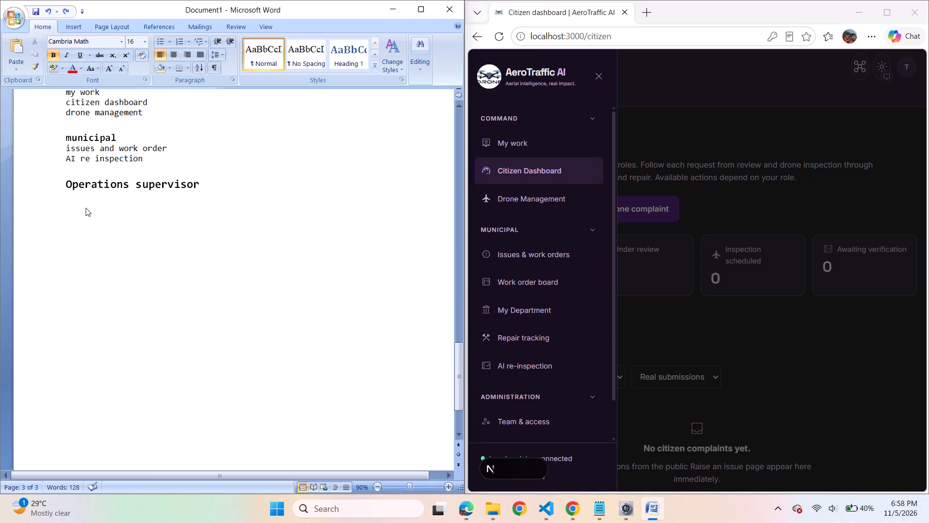
pyautogui.click(146, 45)
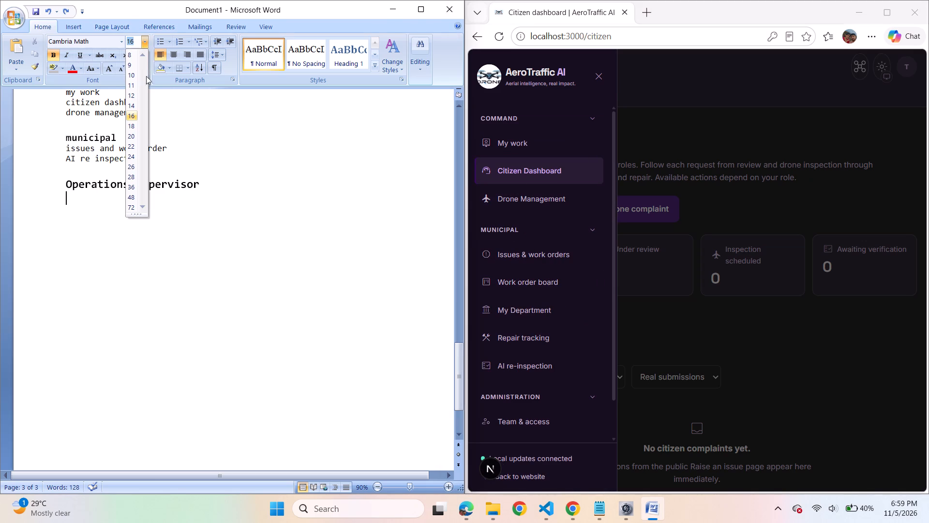
pyautogui.click(132, 107)
pyautogui.click(97, 260)
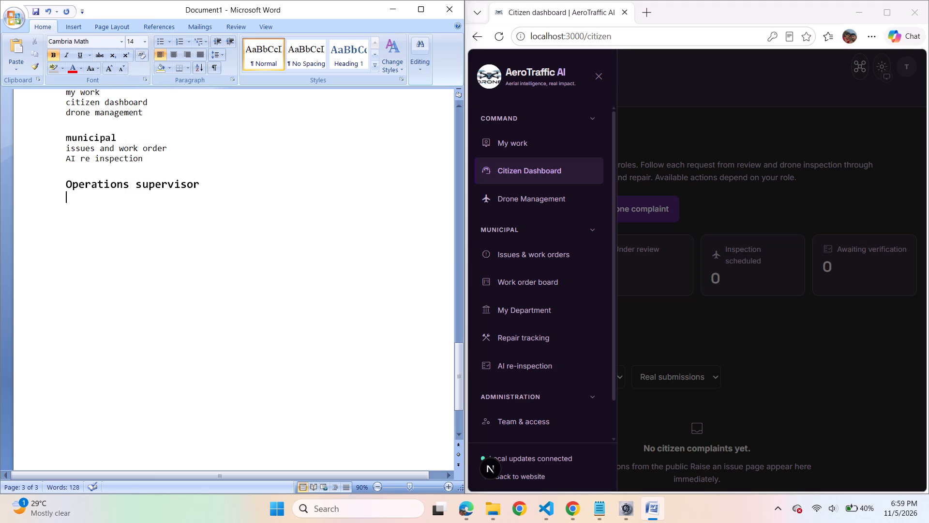
pyautogui.hotkey('shift', 'Return')
pyautogui.write('command')
pyautogui.press('space')
pyautogui.hotkey('shift', 'Return')
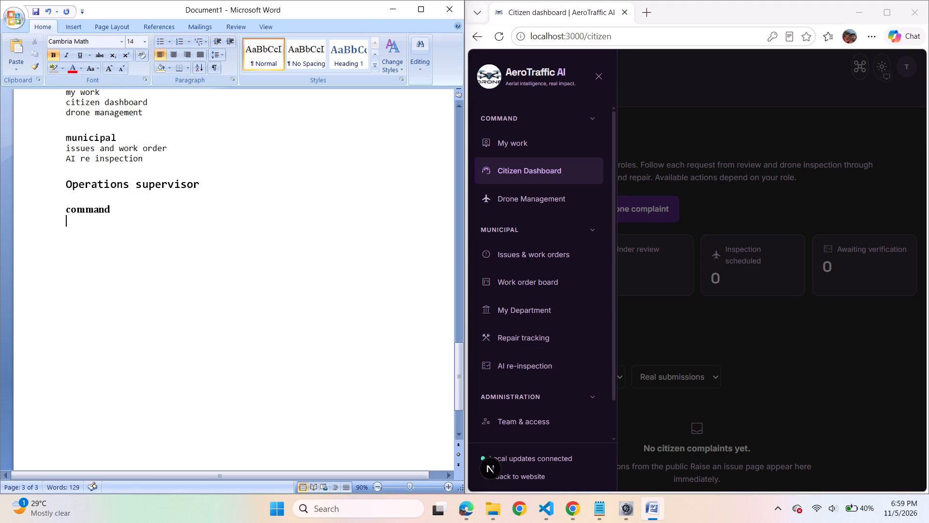
# Under the command subheading of Operations supervisor, list my work, citizen dashboard and drone management on separate lines.
pyautogui.write('my work')
pyautogui.press('space')
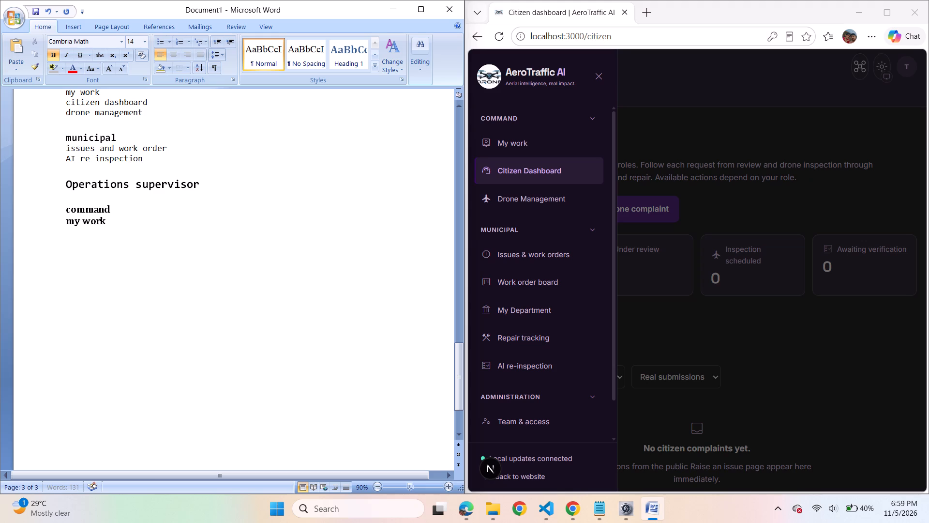
pyautogui.hotkey('shift', 'Return')
pyautogui.write('citi')
pyautogui.write('zen dashboard')
pyautogui.press('space')
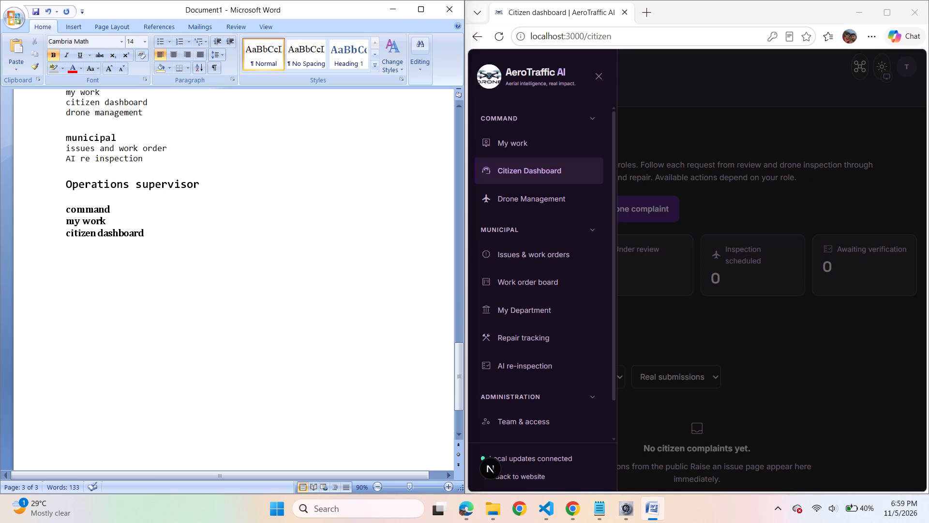
pyautogui.hotkey('shift', 'Return')
pyautogui.write('drone man')
pyautogui.press('a')
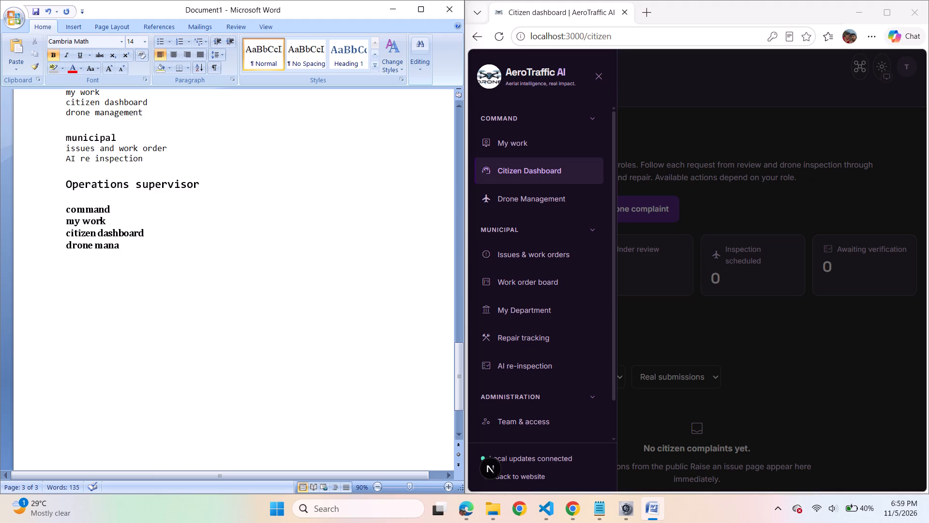
pyautogui.write('gemen')
pyautogui.press('t')
pyautogui.hotkey('shift', 'Return')
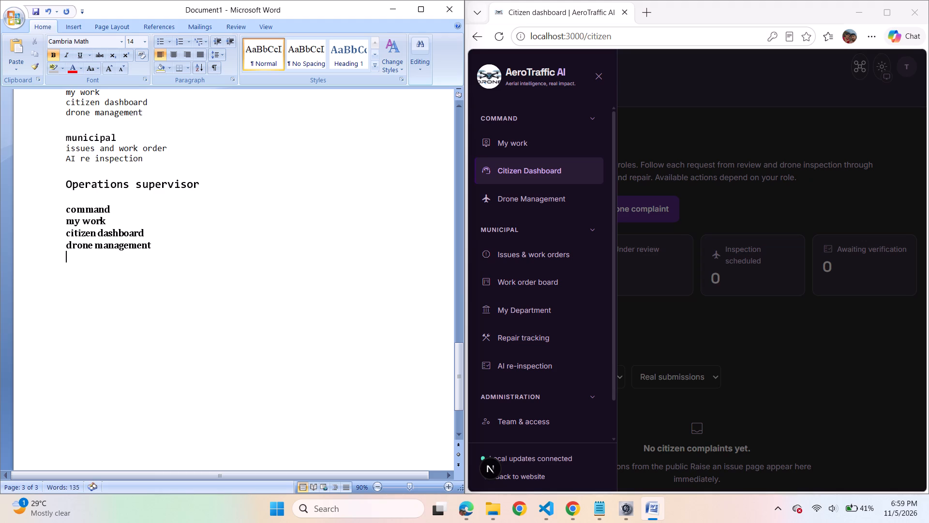
# Add a municipal line below drone management, followed by the entries issues and workorder and my department.
pyautogui.write('municipal')
pyautogui.hotkey('shift', 'Return')
pyautogui.write('issues and')
pyautogui.press('space')
pyautogui.write('work')
pyautogui.write('order')
pyautogui.hotkey('shift', 'Return')
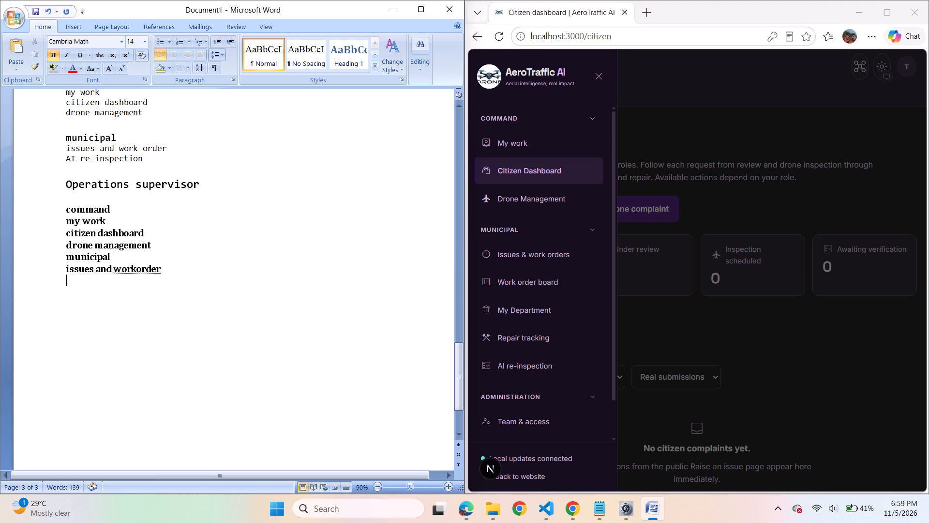
pyautogui.write('my department')
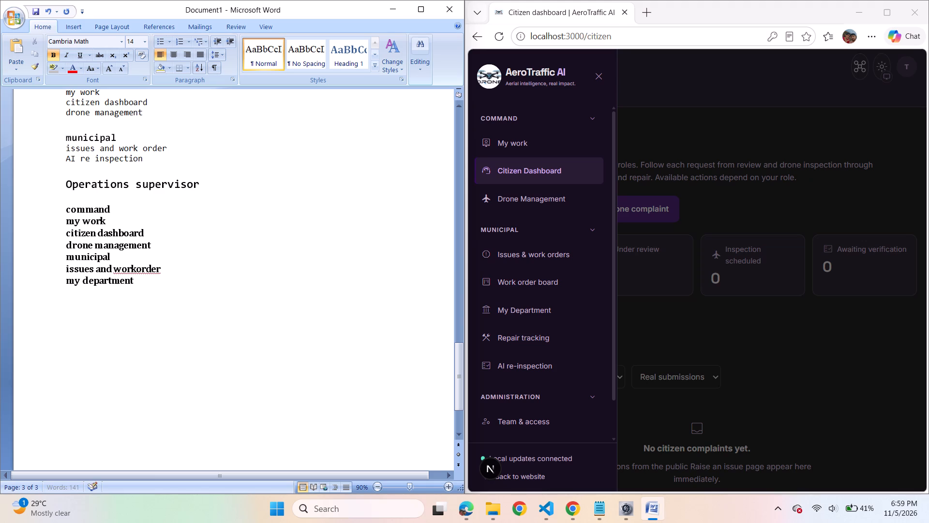
pyautogui.hotkey('shift', 'Return')
# Continue the municipal list with work order board, repair tracking and ai re inspection on separate lines.
pyautogui.press('w')
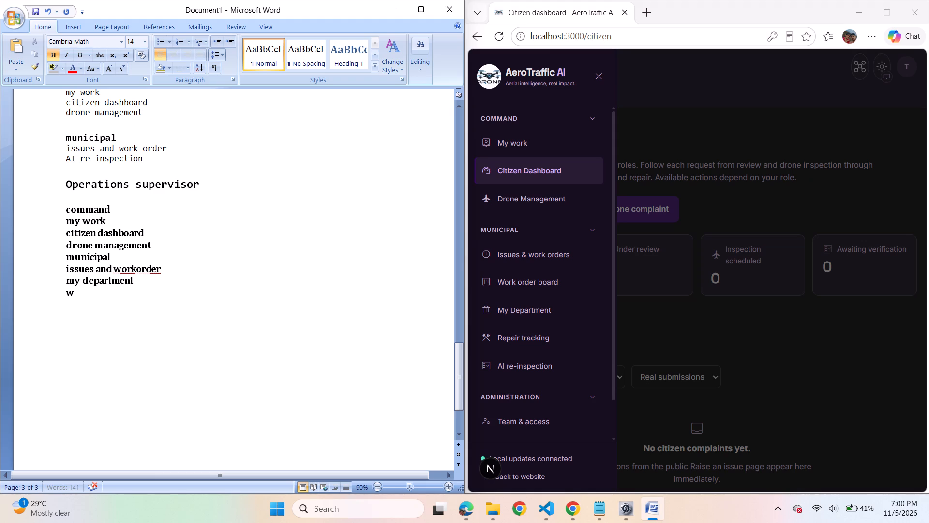
pyautogui.write('ork order')
pyautogui.press('space')
pyautogui.press('n')
pyautogui.press('BackSpace')
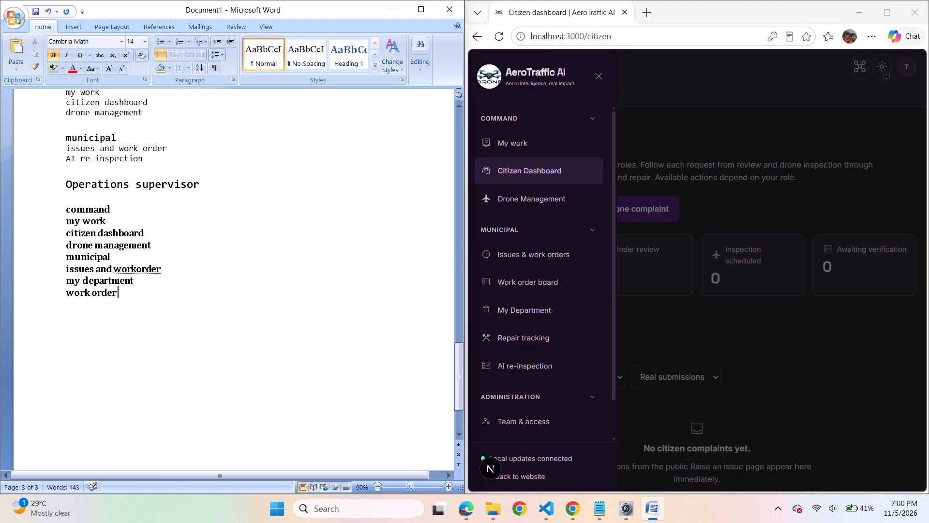
pyautogui.write('board')
pyautogui.hotkey('shift', 'Return')
pyautogui.write('repair tracking')
pyautogui.hotkey('shift', 'Return')
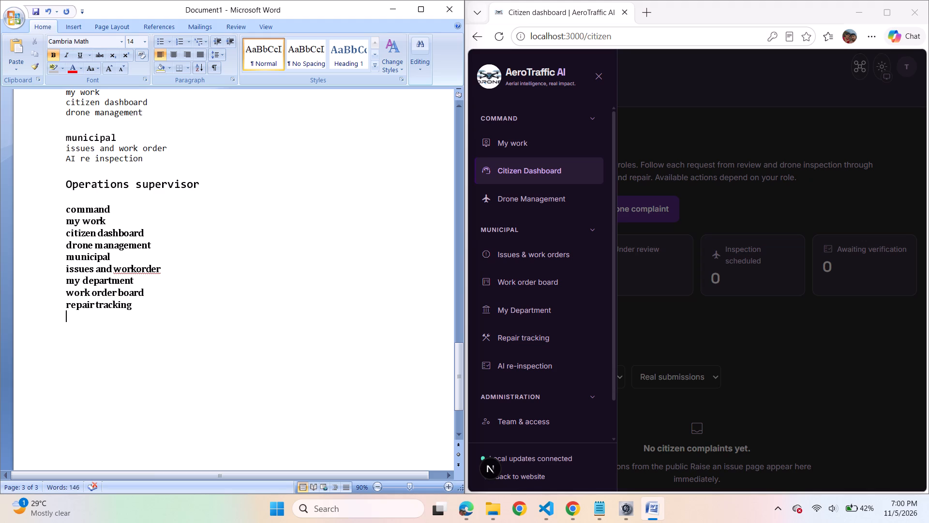
pyautogui.write('ai re inspection')
pyautogui.hotkey('shift', 'Return')
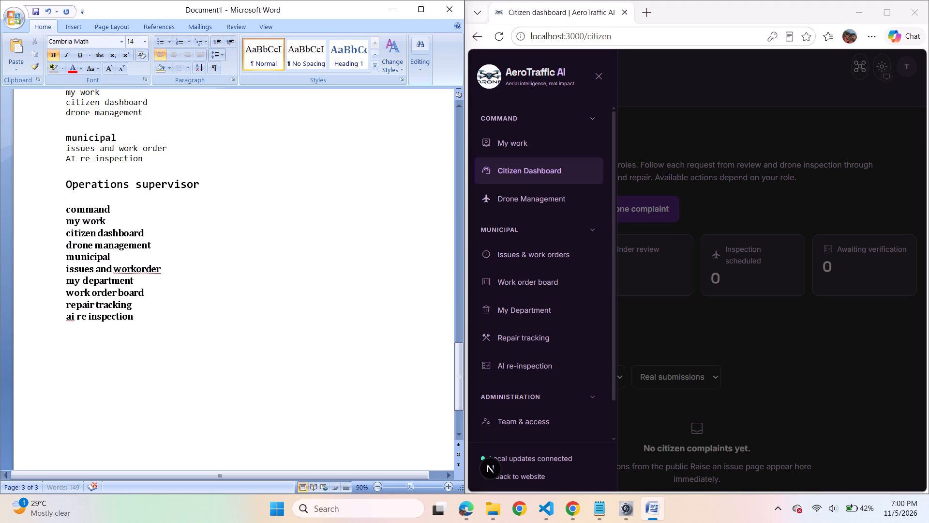
# Add an administration line below the municipal list, followed by the entries team and access and analytics & report.
pyautogui.write('admin')
pyautogui.press('i')
pyautogui.write('stration')
pyautogui.hotkey('shift', 'Return')
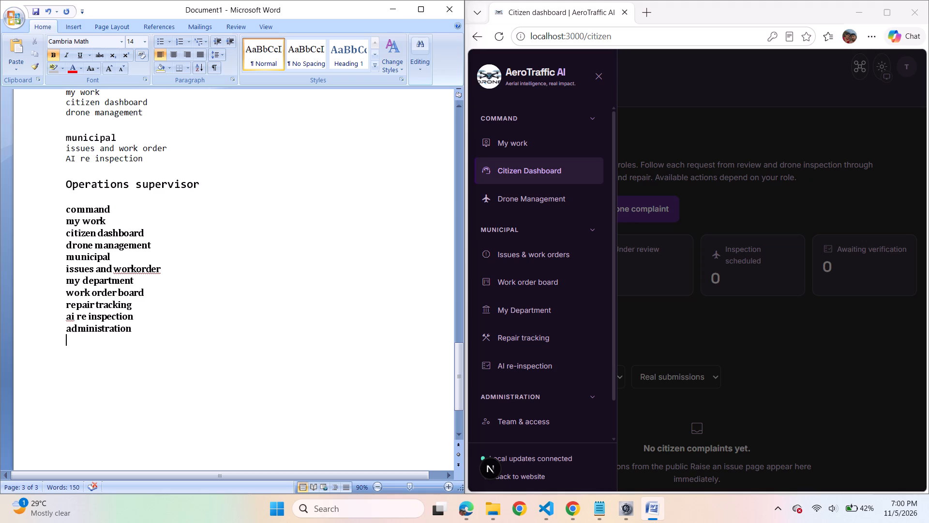
pyautogui.scroll(-1, 472, 269)
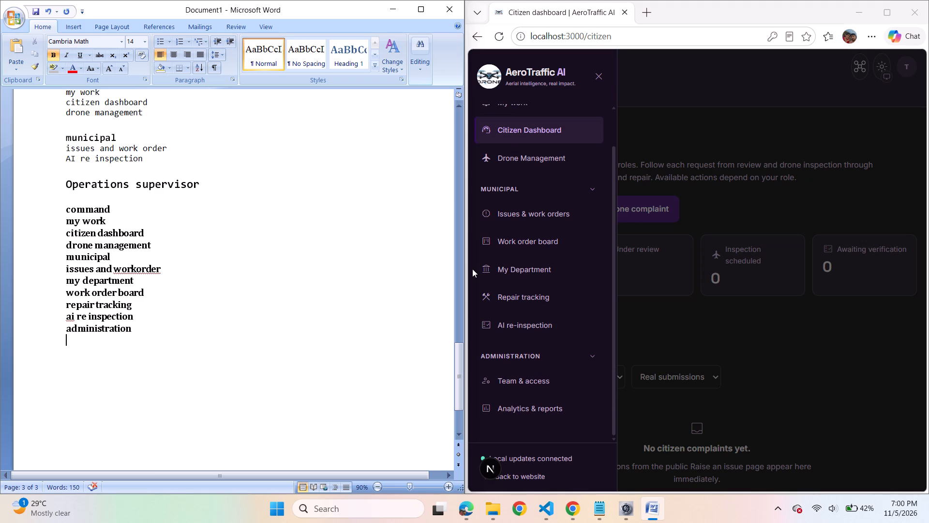
pyautogui.write('team an')
pyautogui.write('d ac')
pyautogui.write('cess')
pyautogui.hotkey('shift', 'Return')
pyautogui.write('ana')
pyautogui.press('l')
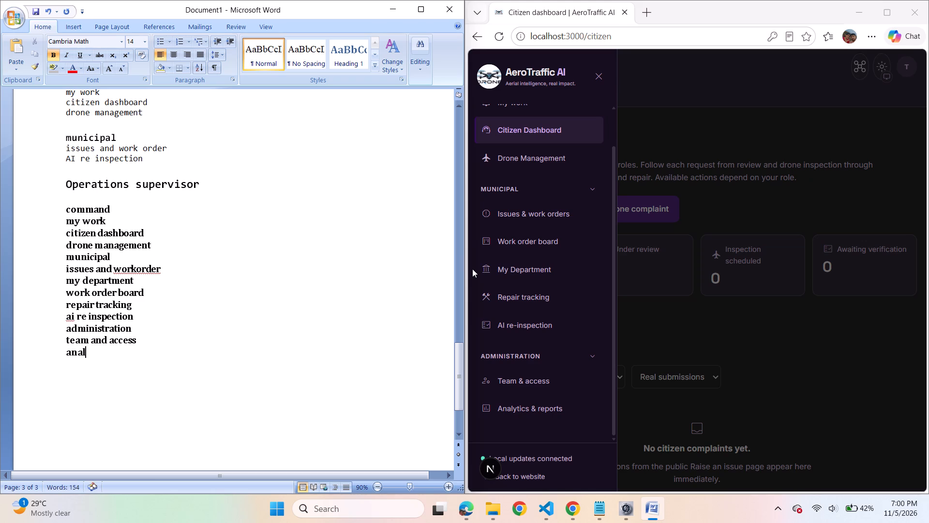
pyautogui.write('ytics')
pyautogui.press('space')
pyautogui.write('&')
pyautogui.press('space')
pyautogui.write('report')
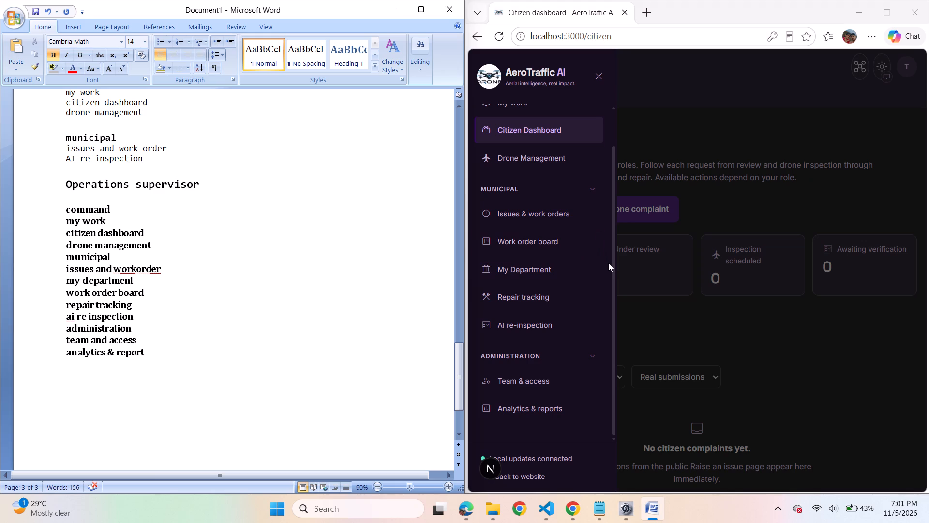
# Close the navigation menu on the AeroTraffic AI site.
pyautogui.scroll(-1, 608, 263)
pyautogui.click(683, 277)
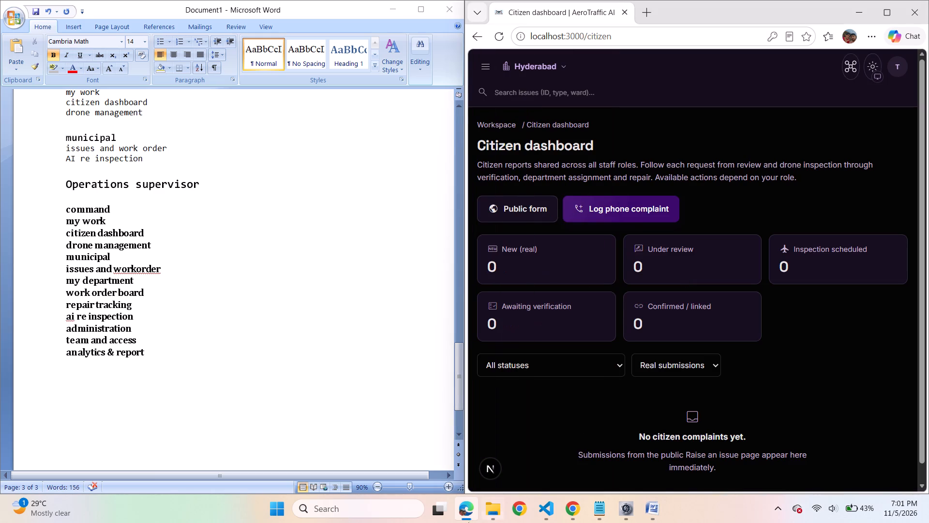
# Switch to the Notepad account notes and copy the e-mail address of the Municipal admin assigned to Drainage.
pyautogui.click(597, 512)
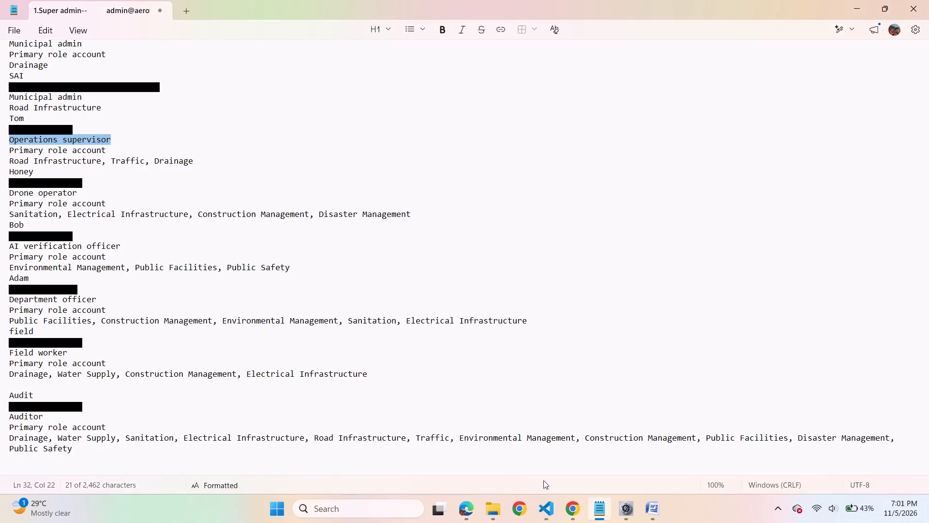
pyautogui.scroll(1, 46, 159)
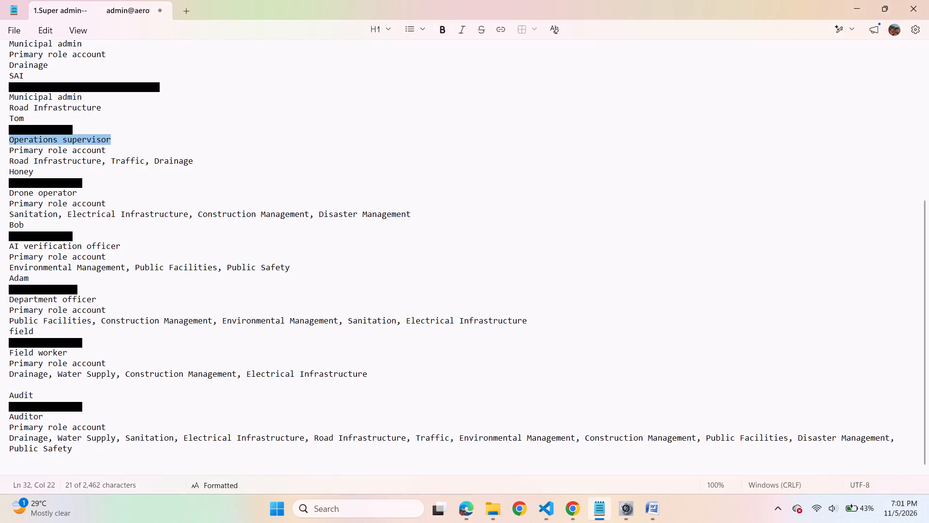
pyautogui.scroll(1, 46, 159)
pyautogui.click(2, 97)
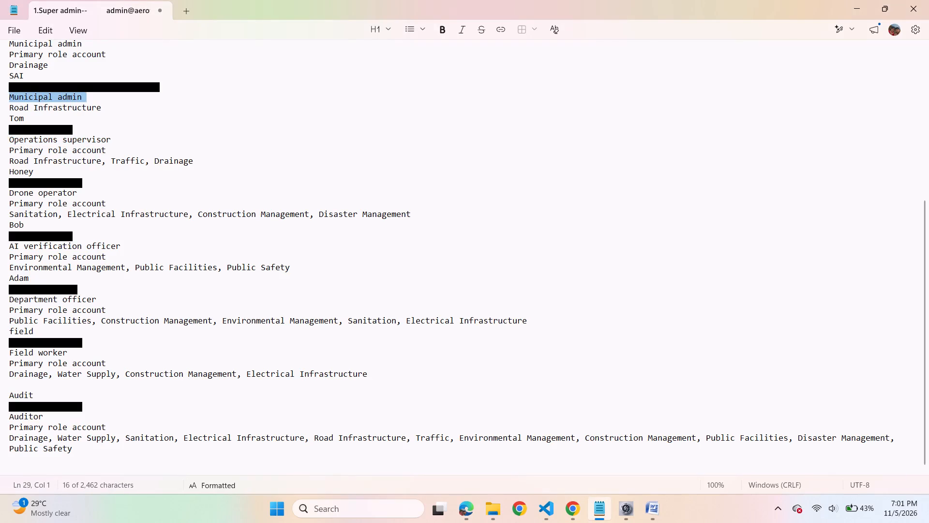
pyautogui.scroll(1, 2, 86)
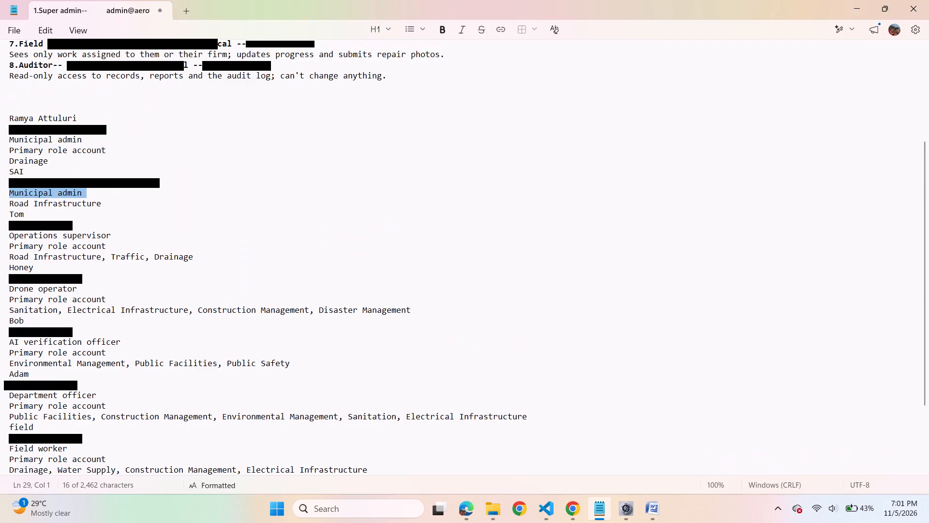
pyautogui.click(5, 133)
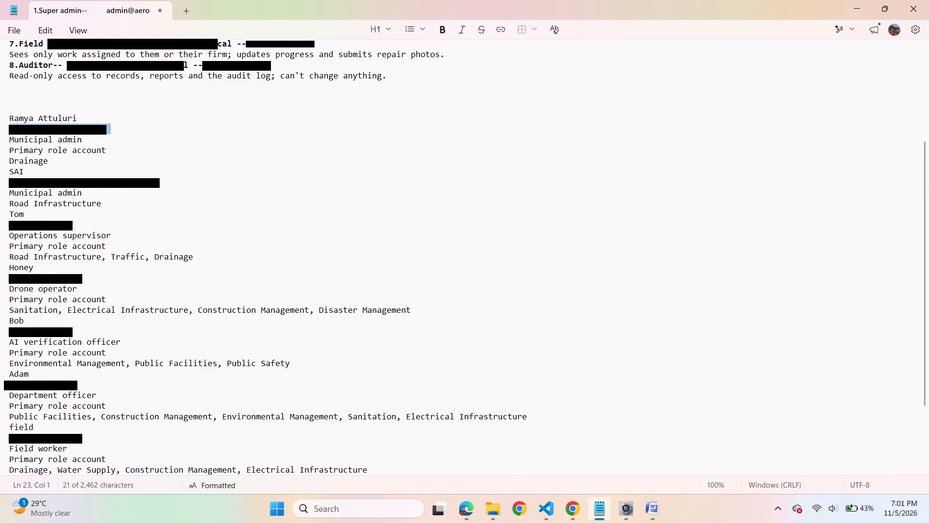
pyautogui.hotkey('ctrl', 'c')
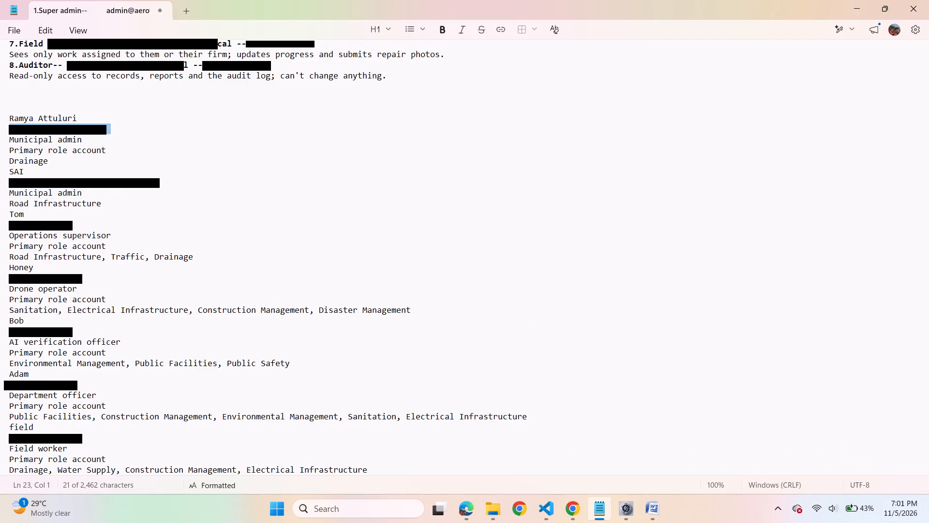
# Switch back to the AeroTraffic AI site in Edge and sign out of the Operations supervisor account.
pyautogui.hotkey('alt', 'Tab')
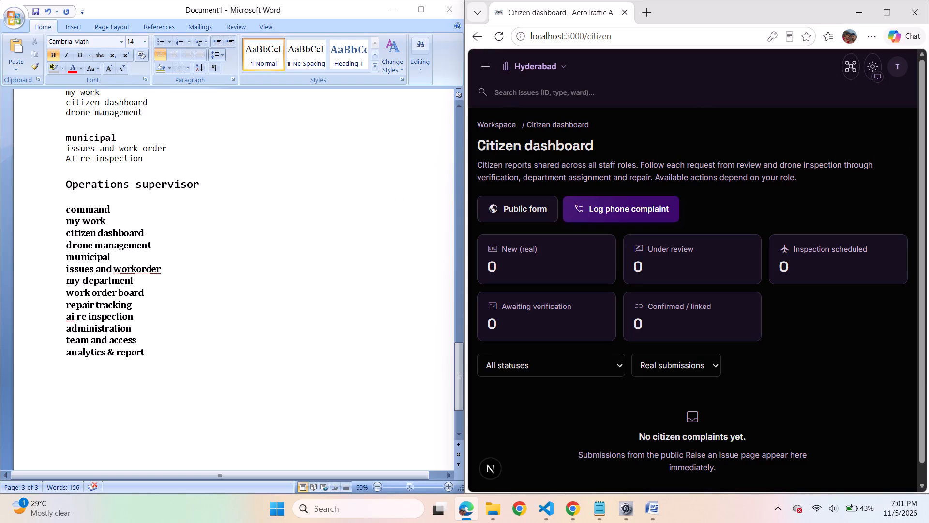
pyautogui.click(896, 63)
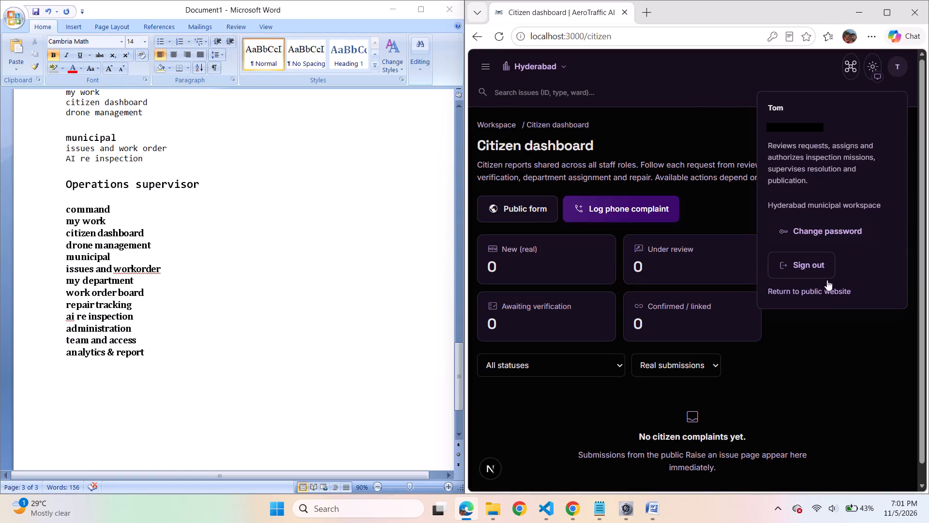
pyautogui.click(804, 274)
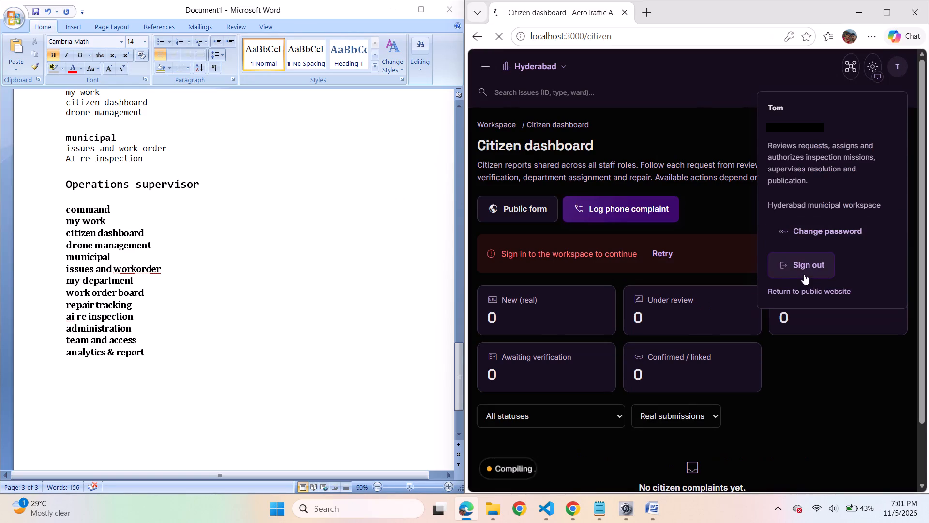